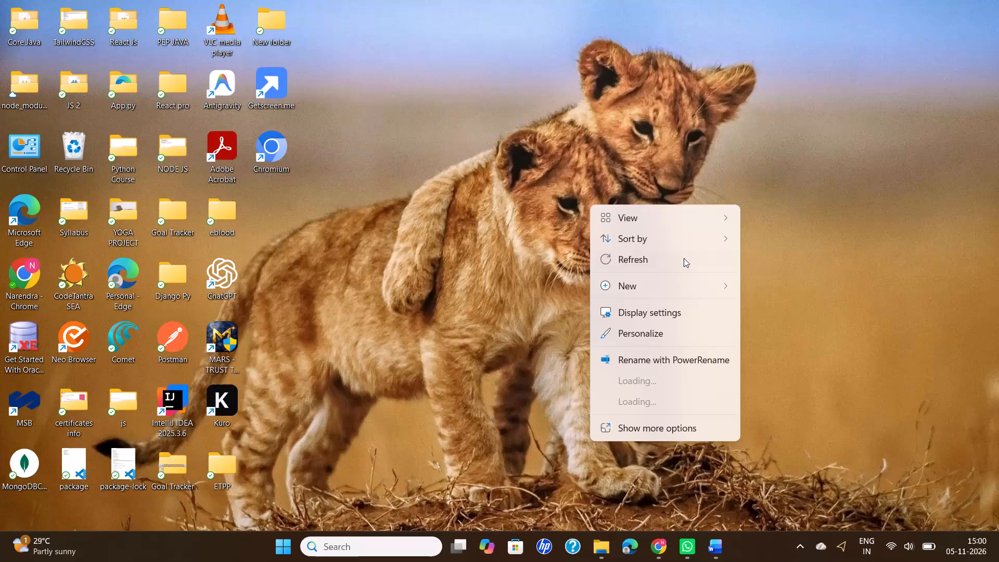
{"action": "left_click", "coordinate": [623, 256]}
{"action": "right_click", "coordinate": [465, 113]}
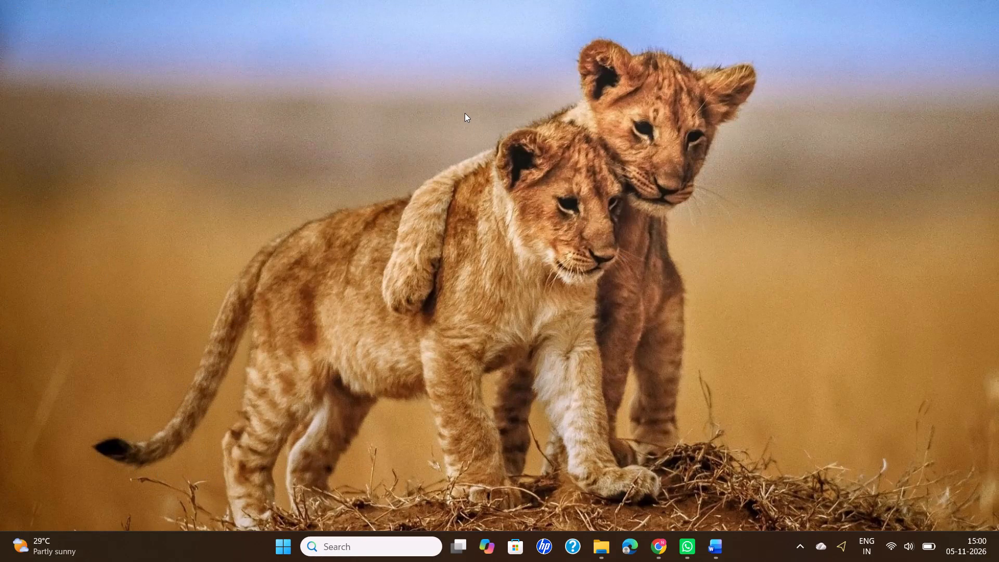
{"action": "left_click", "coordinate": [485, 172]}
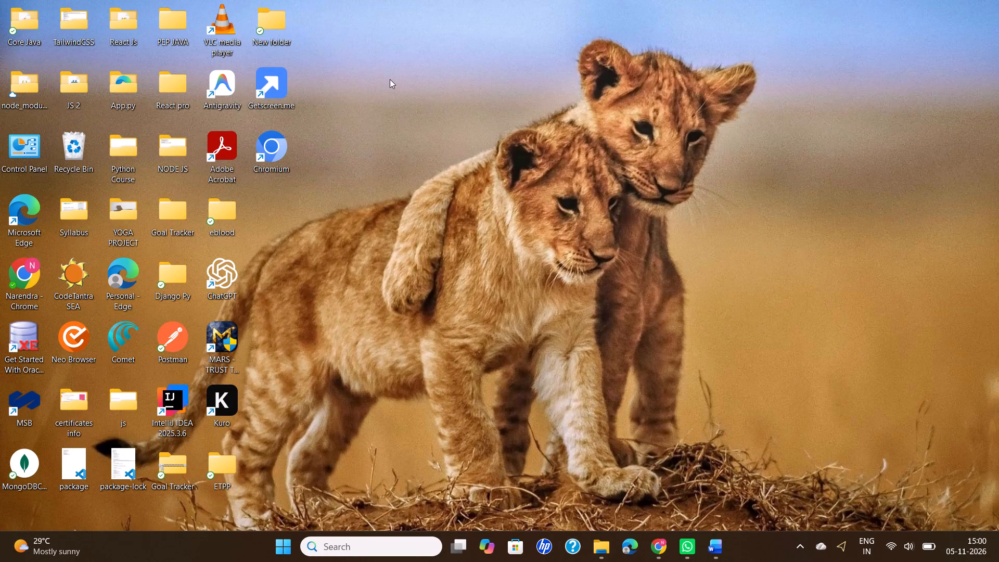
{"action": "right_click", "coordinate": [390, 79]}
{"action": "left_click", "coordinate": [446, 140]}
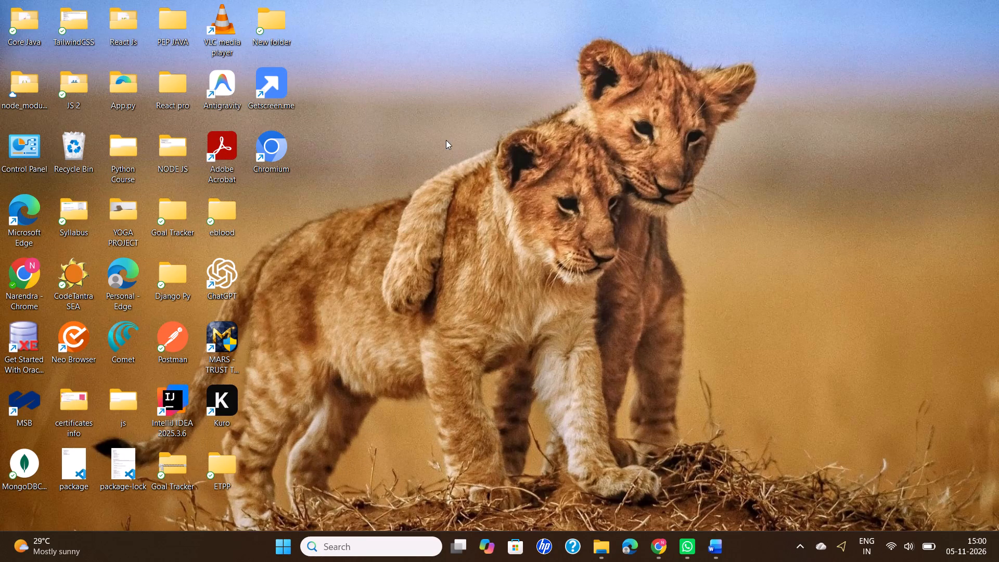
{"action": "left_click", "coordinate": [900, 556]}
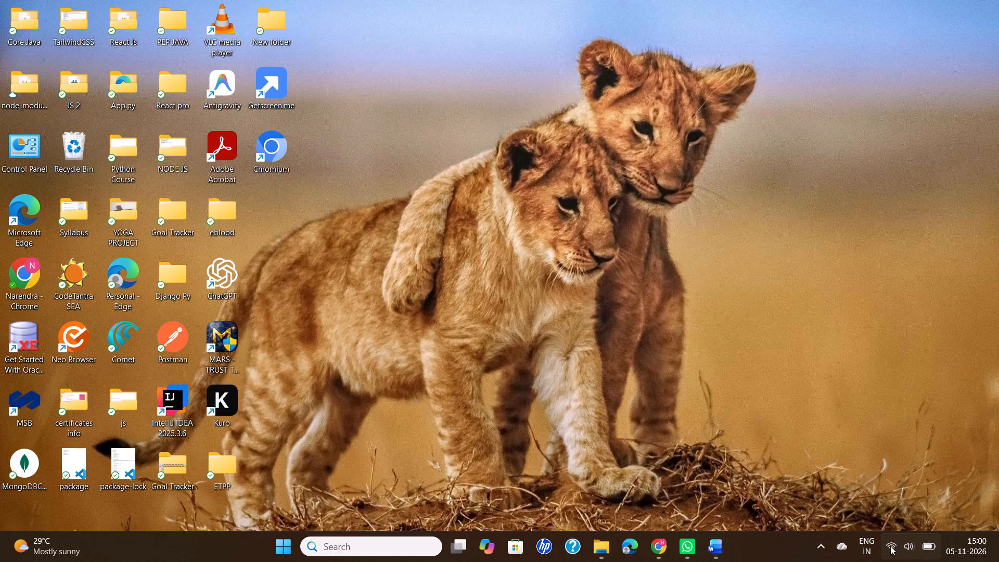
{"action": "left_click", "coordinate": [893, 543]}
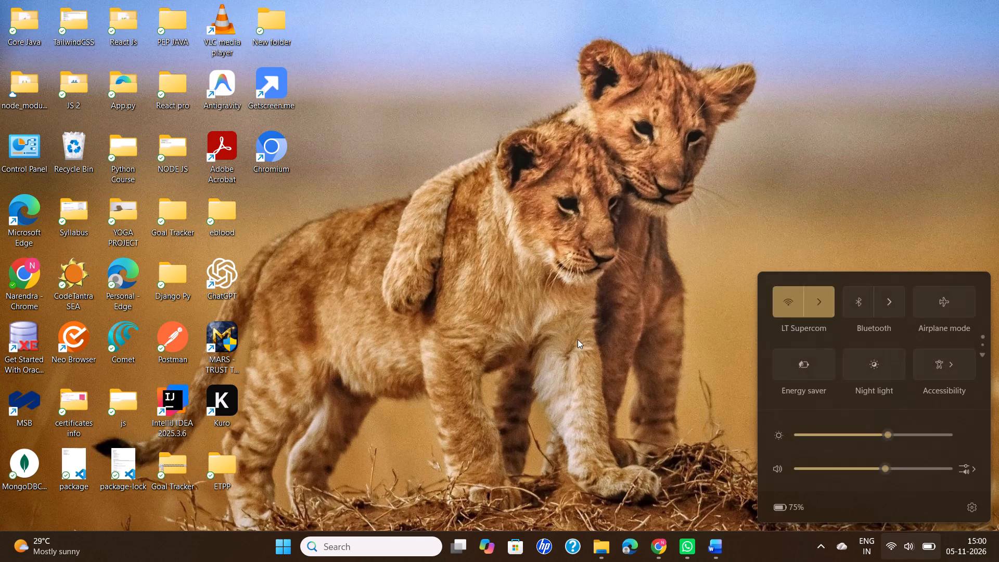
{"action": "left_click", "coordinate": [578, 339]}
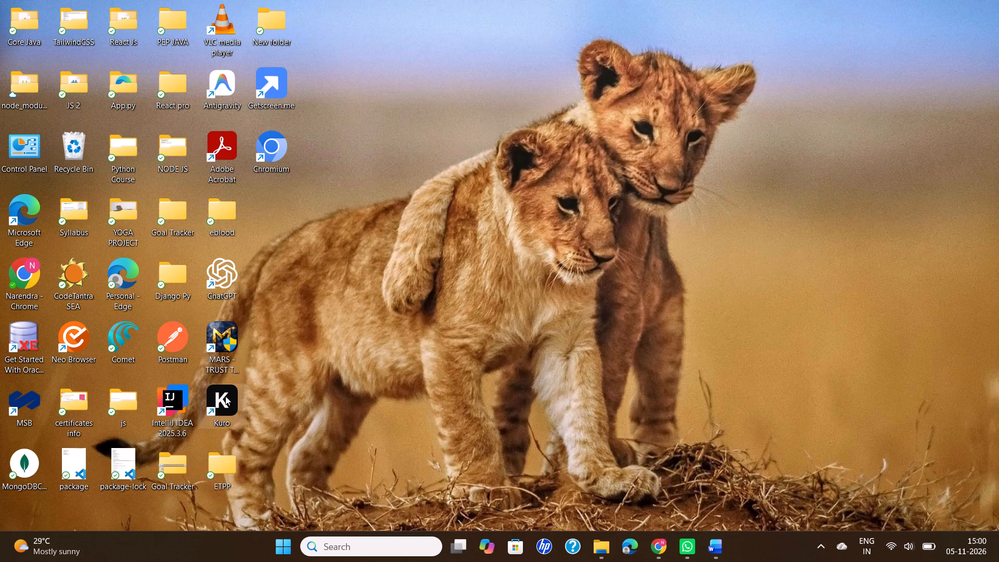
Launch the Kuro application from its desktop shortcut.
{"action": "double_click", "coordinate": [225, 396]}
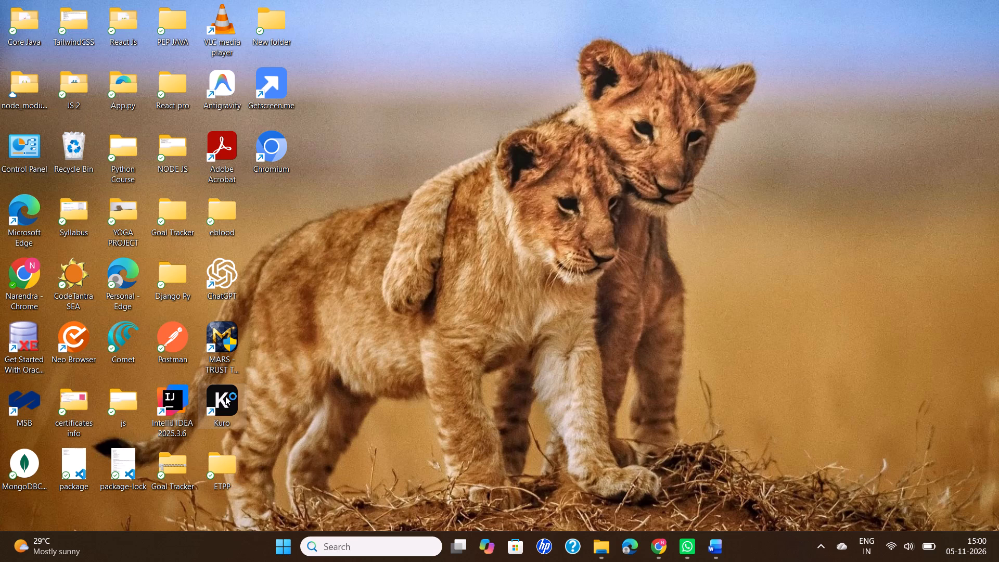
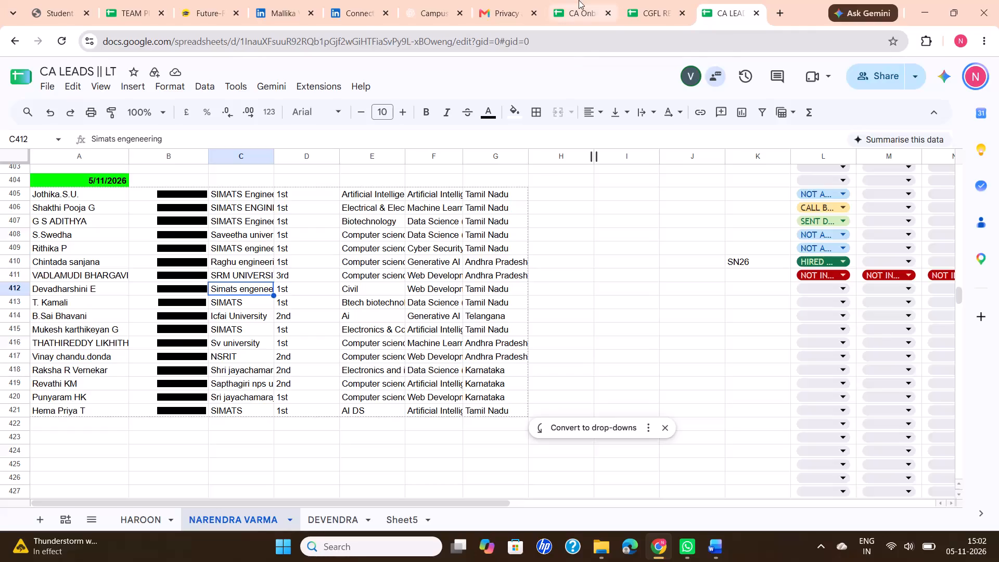
Examine the newest entries in the CA Onboarding Application (Responses) spreadsheet, including their LEAD GEN BD NAME assignments.
{"action": "left_click", "coordinate": [579, 0]}
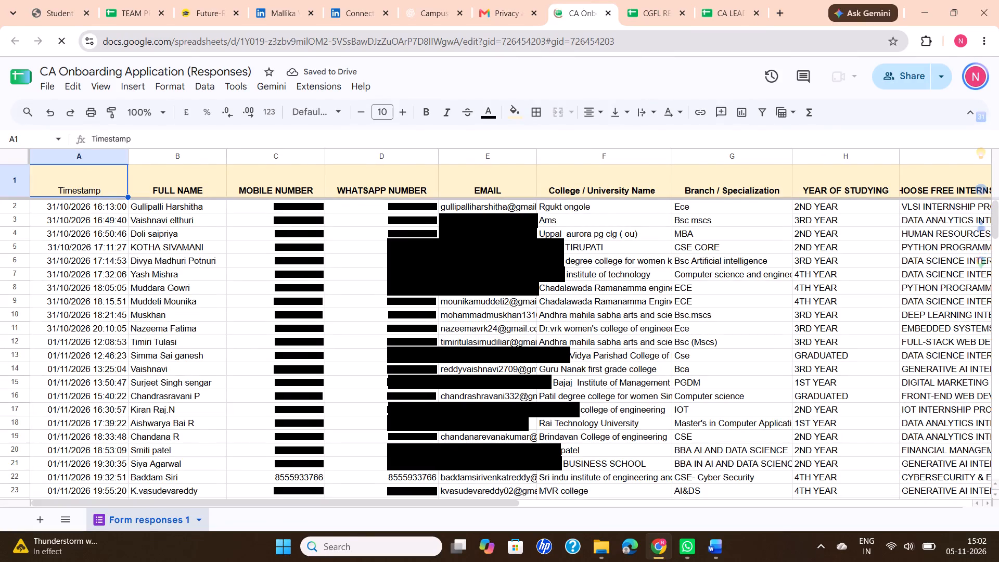
{"action": "scroll", "coordinate": [394, 238], "scroll_direction": "down", "scroll_amount": 2}
{"action": "scroll", "coordinate": [303, 299], "scroll_direction": "down", "scroll_amount": 5}
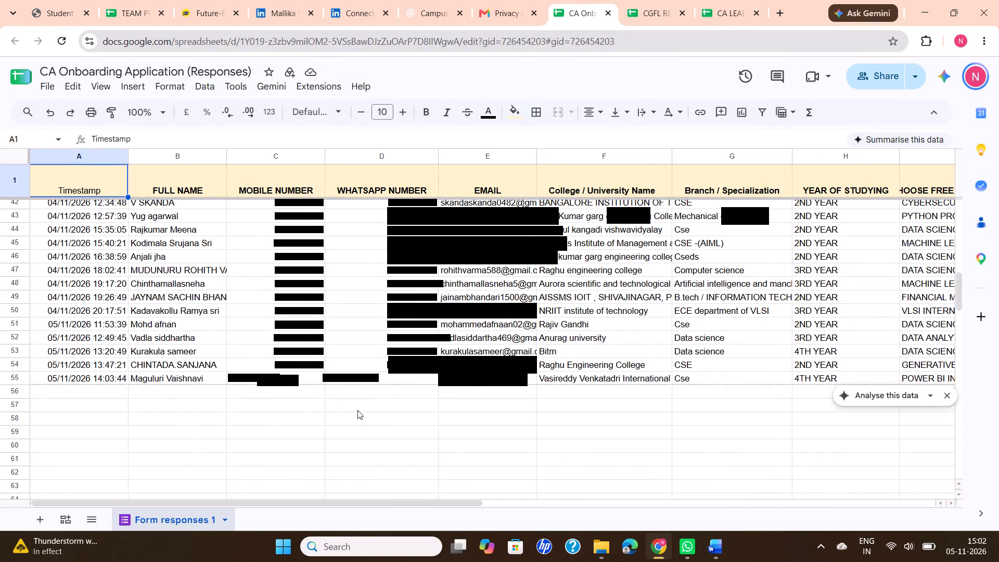
{"action": "scroll", "coordinate": [357, 410], "scroll_direction": "left", "scroll_amount": 5}
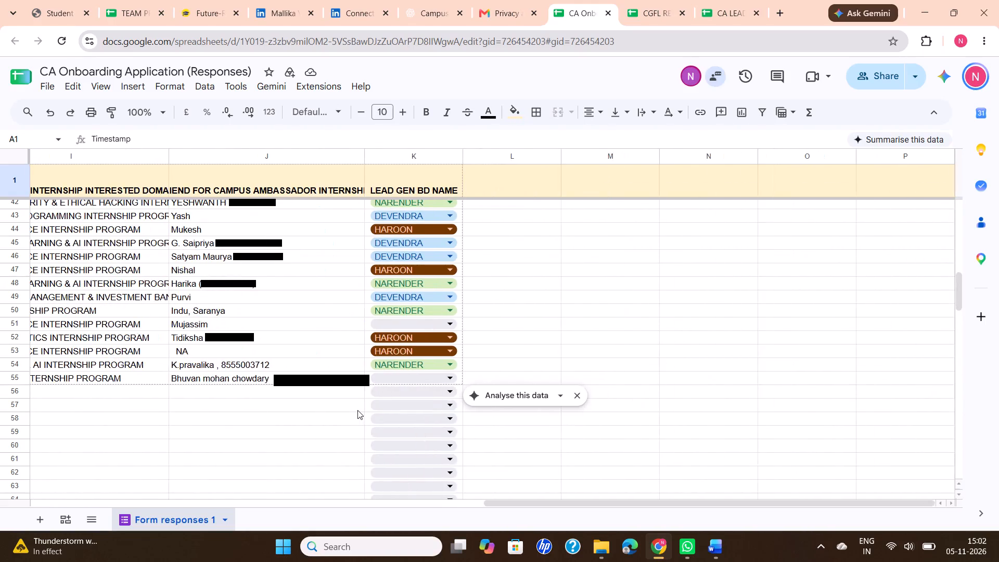
{"action": "scroll", "coordinate": [357, 410], "scroll_direction": "right", "scroll_amount": 16}
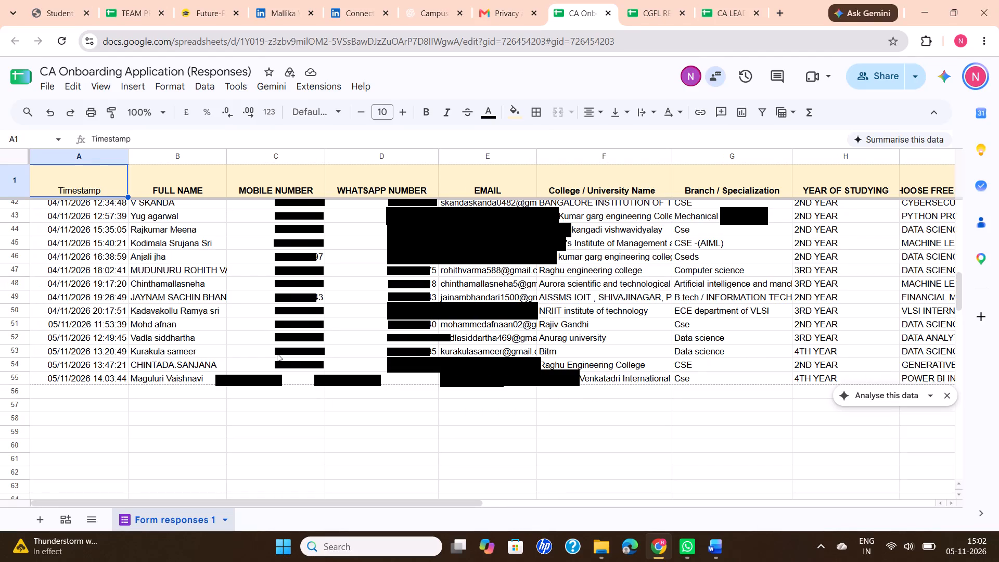
Examine the latest application in row 55, covering its name, contact numbers, college, year of studying, internship domain, referred friend and LEAD GEN BD NAME.
{"action": "left_click", "coordinate": [238, 375]}
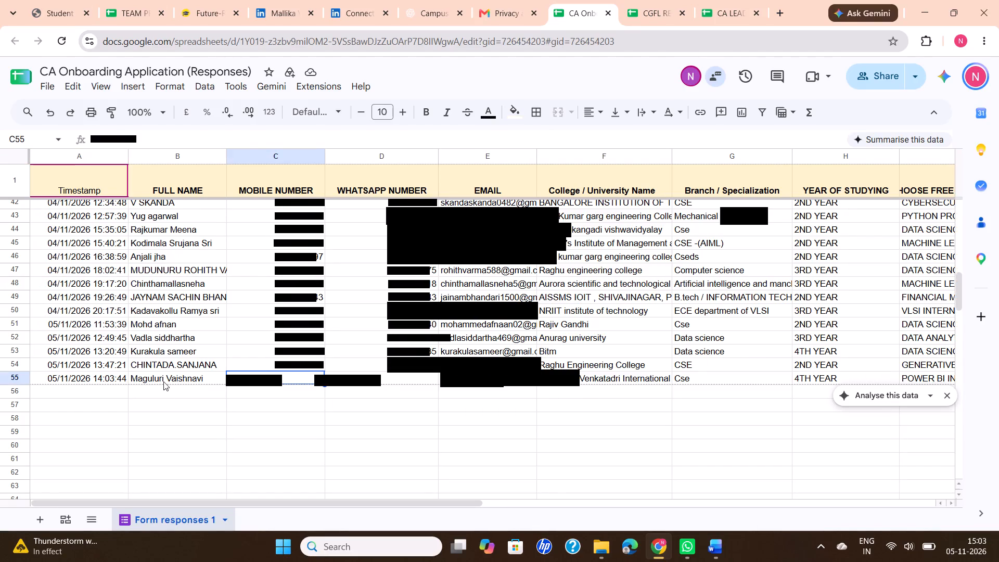
{"action": "left_click", "coordinate": [163, 381]}
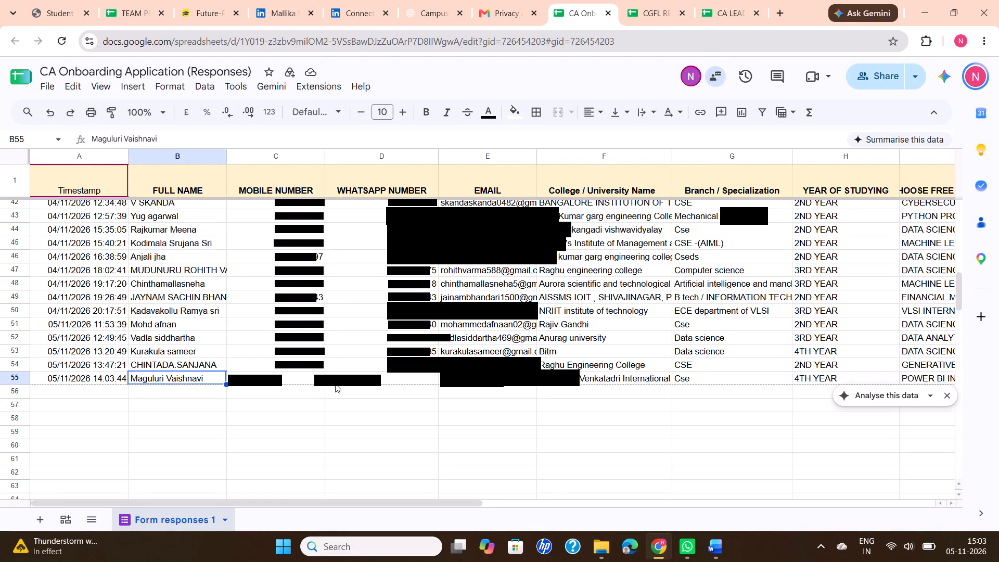
{"action": "left_click", "coordinate": [335, 384]}
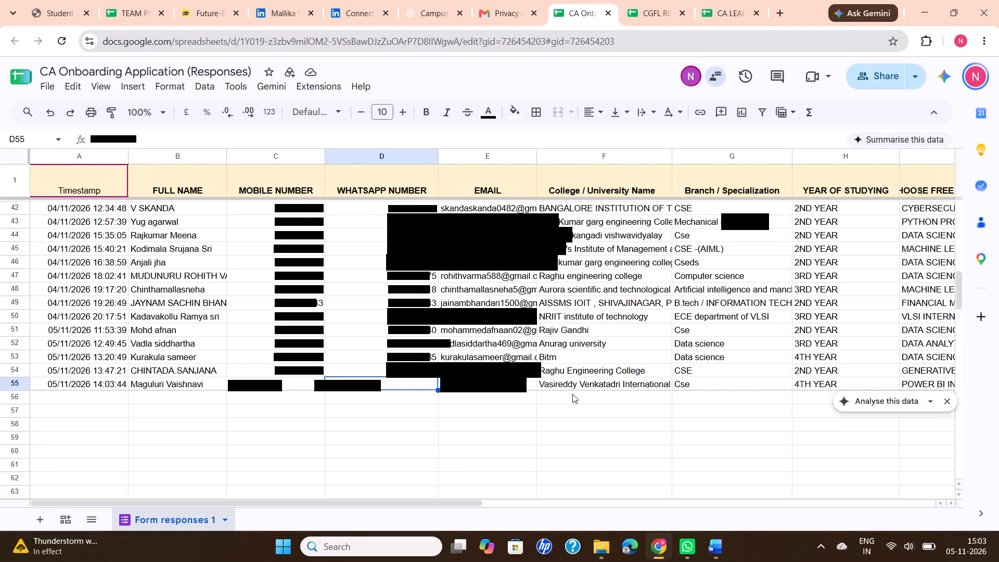
{"action": "left_click", "coordinate": [529, 394]}
{"action": "scroll", "coordinate": [529, 394], "scroll_direction": "up", "scroll_amount": 1}
{"action": "left_click", "coordinate": [569, 399]}
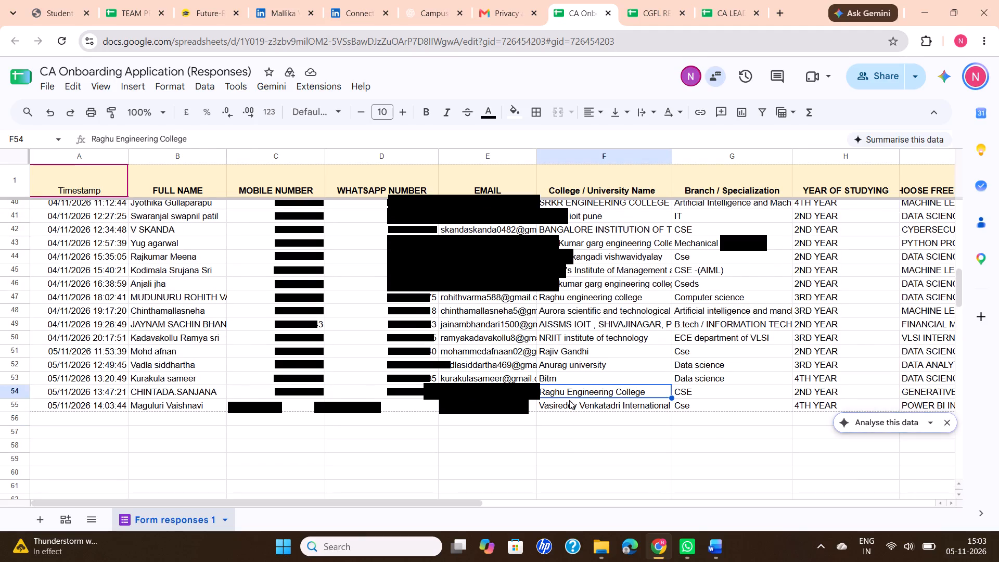
{"action": "left_click", "coordinate": [569, 400]}
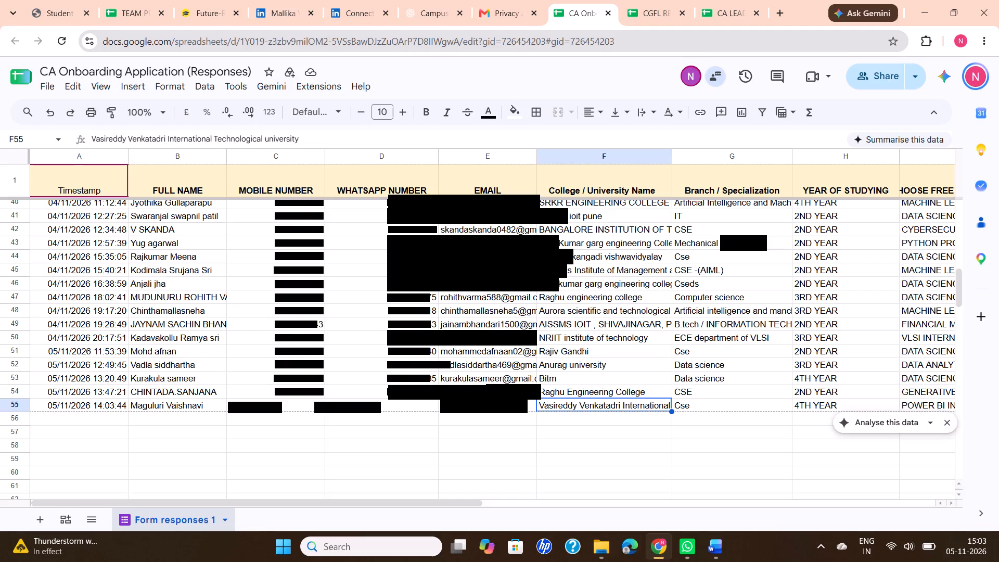
{"action": "left_click_drag", "start_coordinate": [253, 404], "coordinate": [436, 411]}
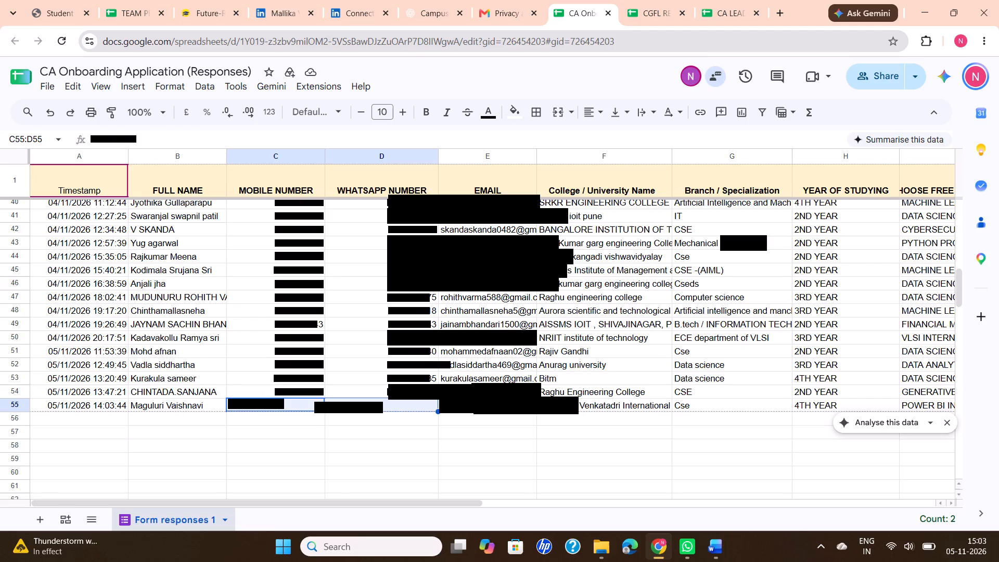
{"action": "scroll", "coordinate": [651, 403], "scroll_direction": "left", "scroll_amount": 3}
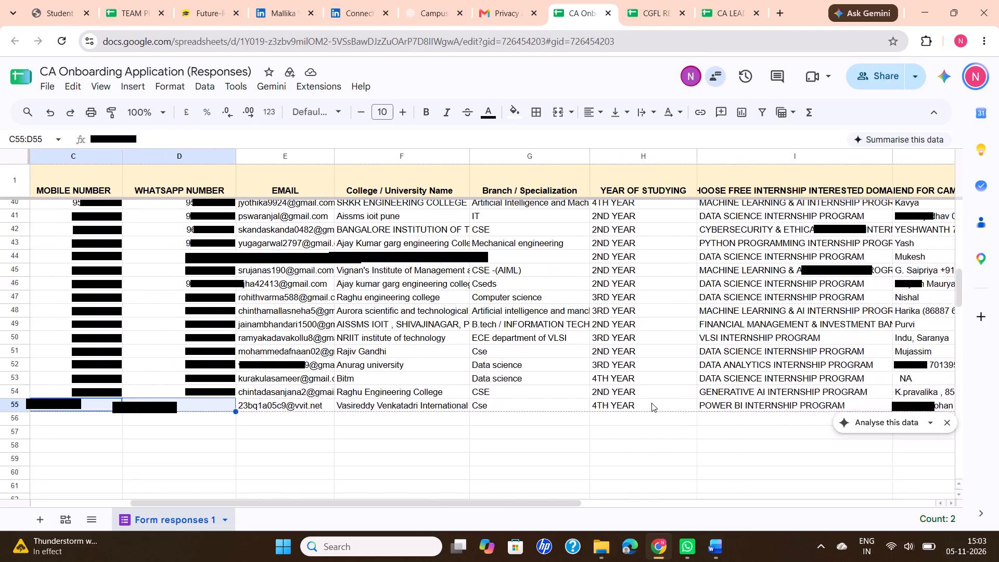
{"action": "scroll", "coordinate": [651, 403], "scroll_direction": "left", "scroll_amount": 2}
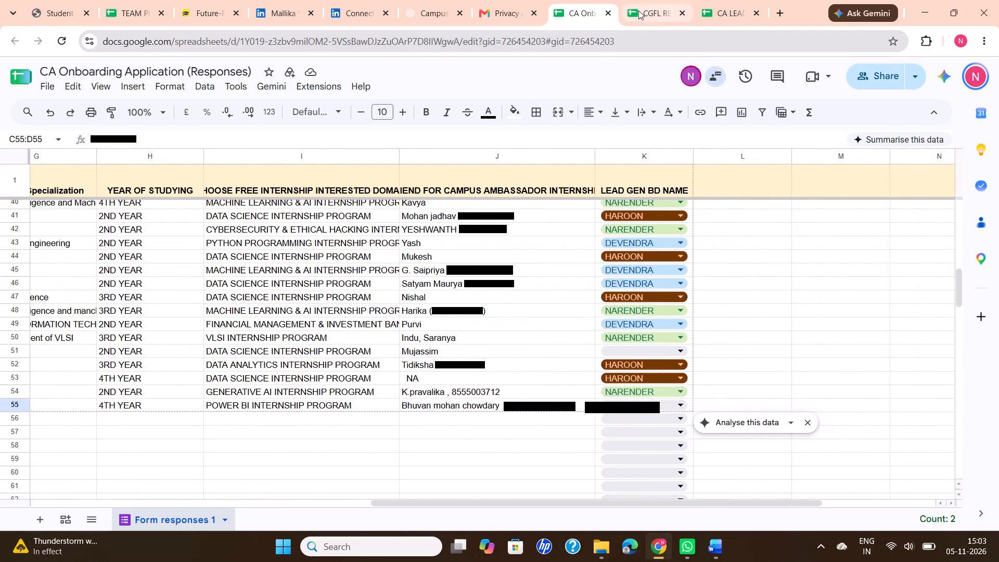
Reload the CGFL RESPONSES SHEET and examine the newest entries on the NARENDRA sheet, including the rows without yellow highlighting.
{"action": "left_click", "coordinate": [638, 10]}
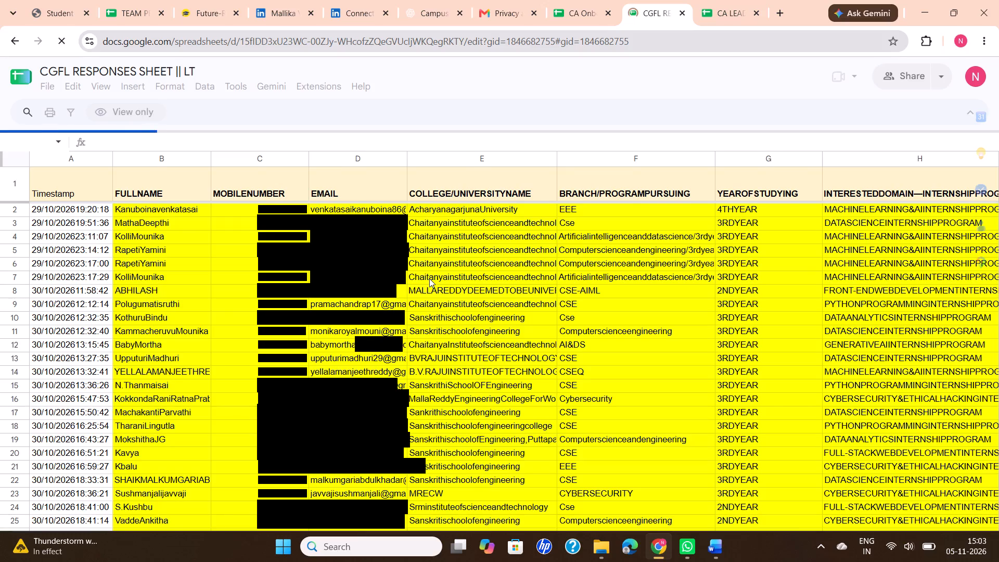
{"action": "scroll", "coordinate": [429, 278], "scroll_direction": "right", "scroll_amount": 3}
{"action": "scroll", "coordinate": [429, 278], "scroll_direction": "down", "scroll_amount": 4}
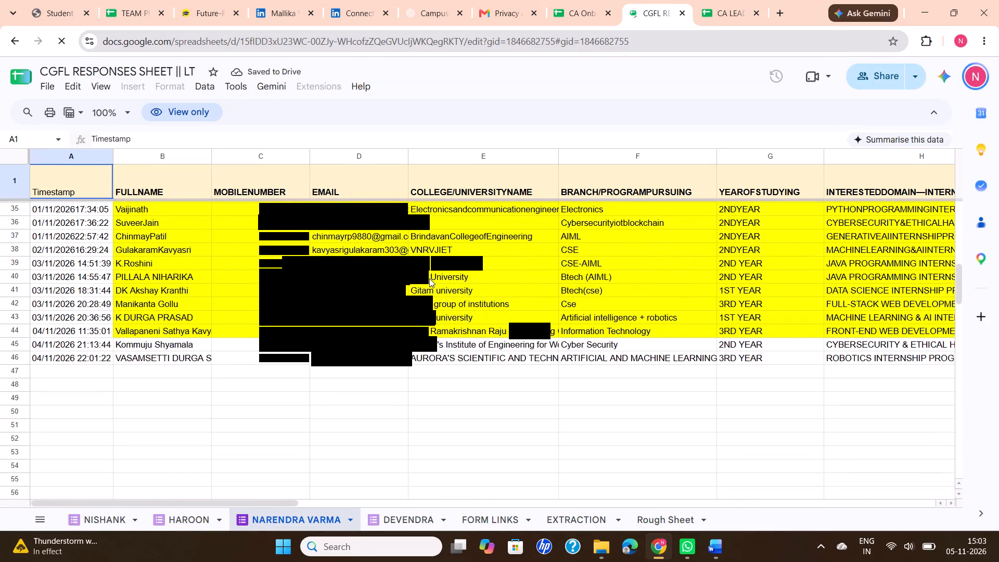
{"action": "left_click", "coordinate": [70, 39]}
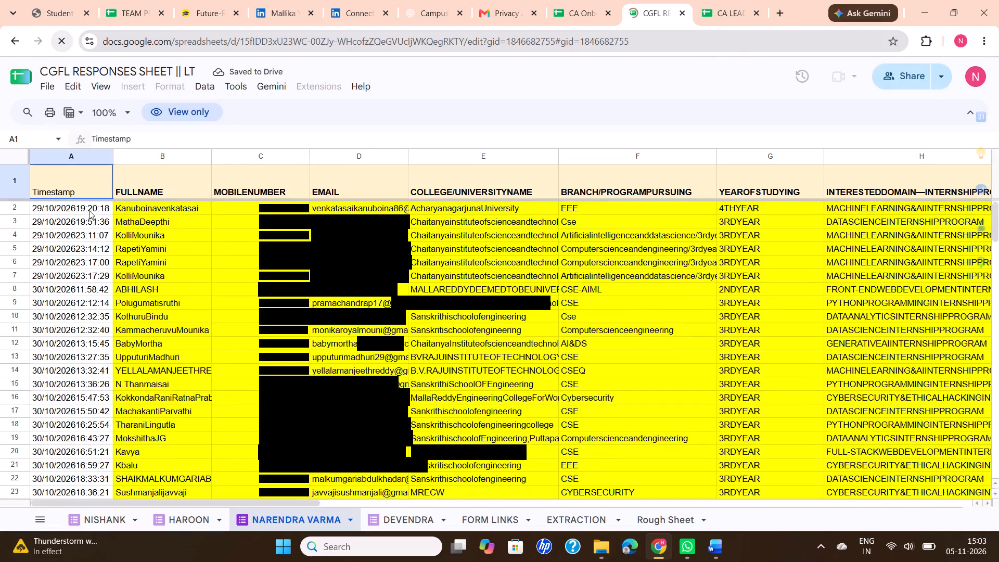
{"action": "scroll", "coordinate": [245, 399], "scroll_direction": "down", "scroll_amount": 2}
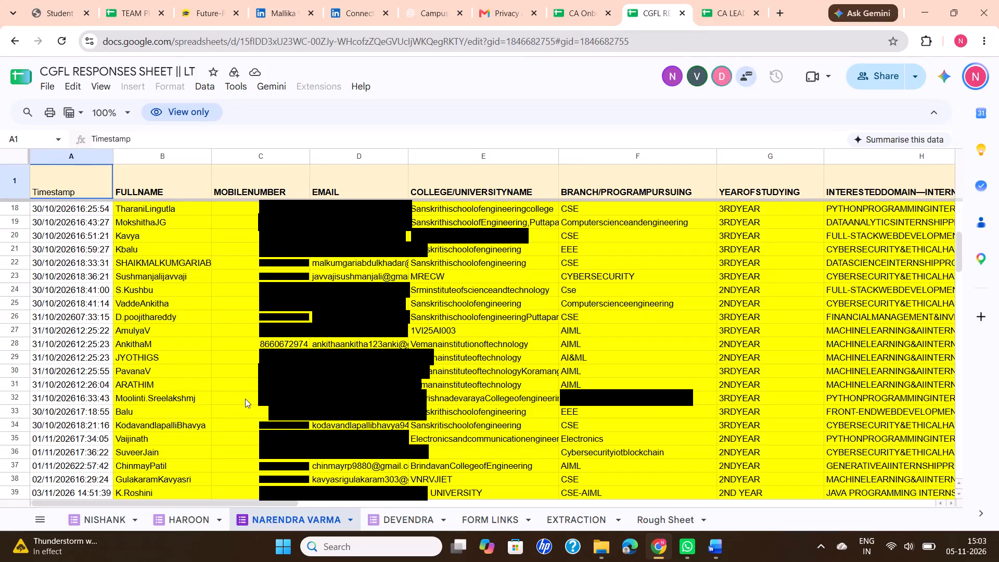
{"action": "scroll", "coordinate": [191, 395], "scroll_direction": "down", "scroll_amount": 1}
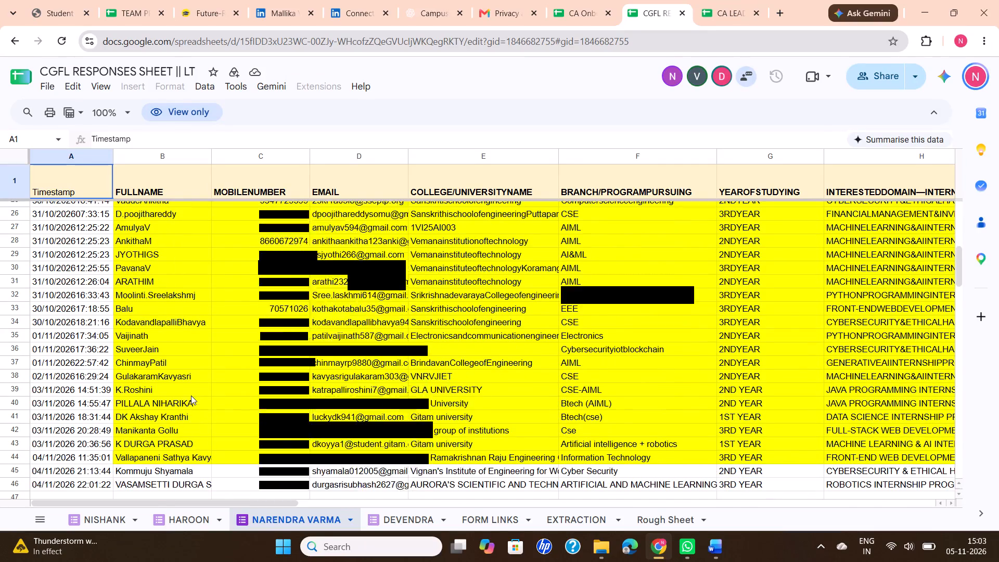
{"action": "left_click", "coordinate": [164, 373]}
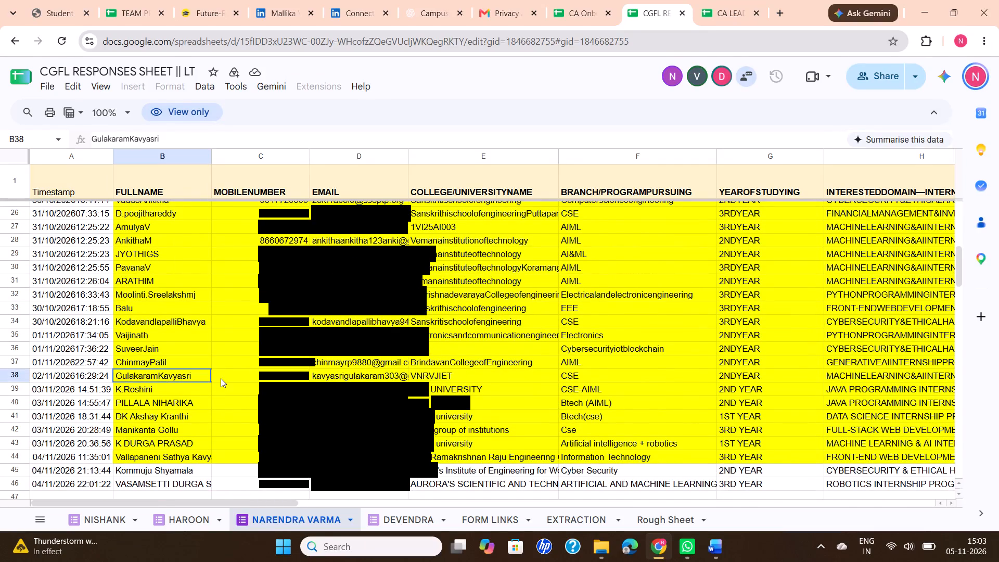
{"action": "scroll", "coordinate": [221, 378], "scroll_direction": "down", "scroll_amount": 2}
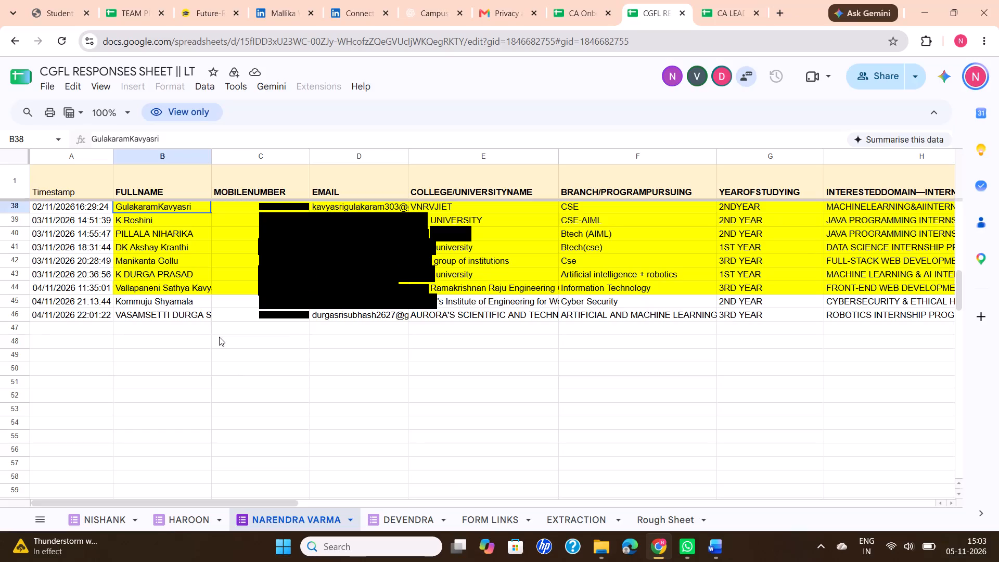
Examine the newest responses on the DEVENDRA sheet, focusing on the entries dated 05/11/2026.
{"action": "left_click", "coordinate": [415, 516]}
{"action": "scroll", "coordinate": [363, 382], "scroll_direction": "down", "scroll_amount": 3}
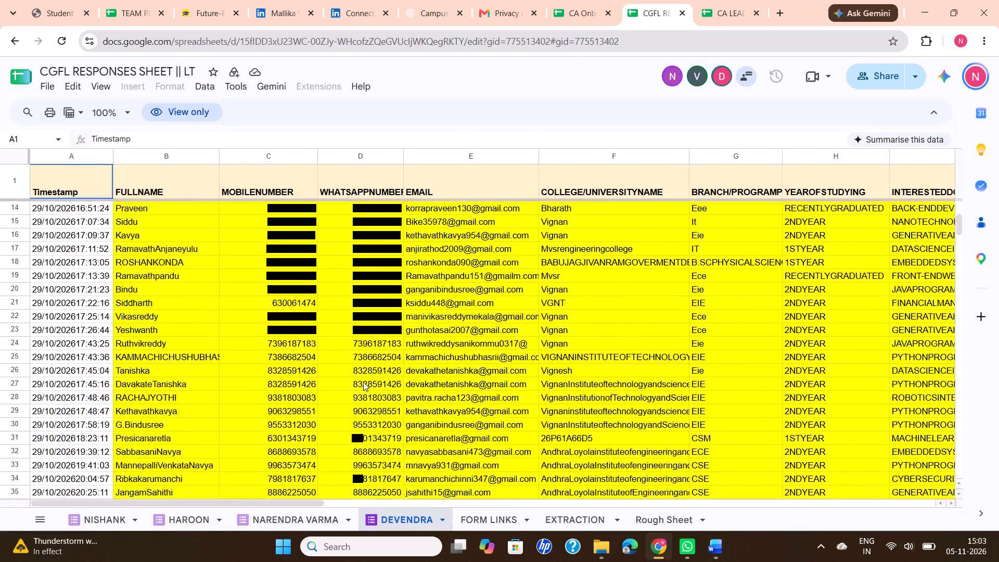
{"action": "scroll", "coordinate": [363, 382], "scroll_direction": "down", "scroll_amount": 5}
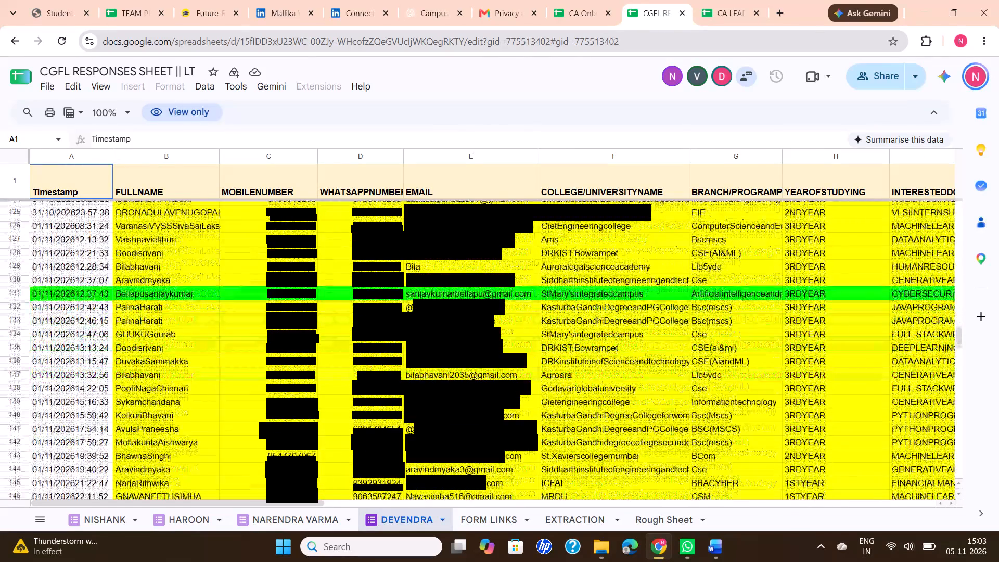
{"action": "scroll", "coordinate": [363, 382], "scroll_direction": "down", "scroll_amount": 3}
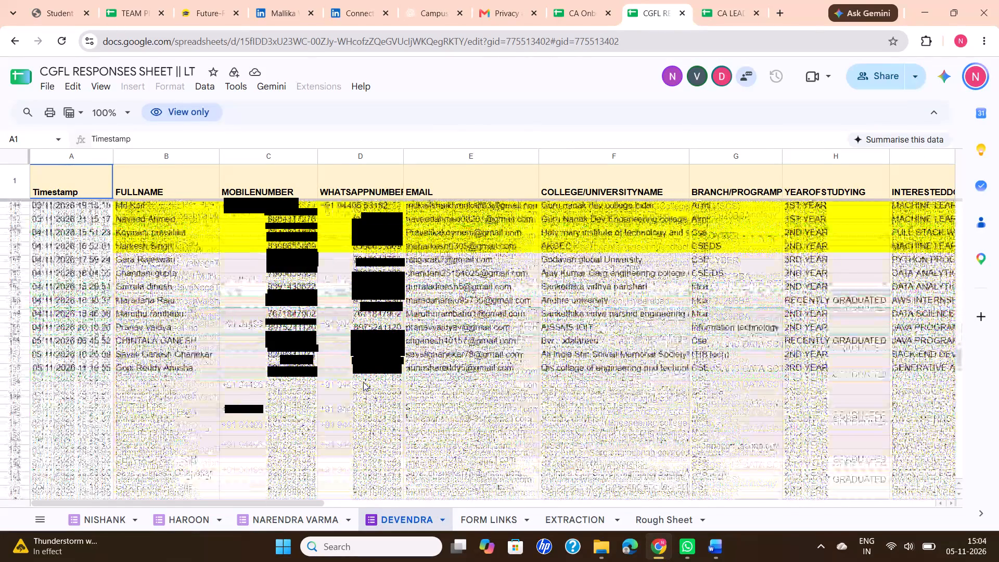
{"action": "left_click_drag", "start_coordinate": [146, 340], "coordinate": [144, 367]}
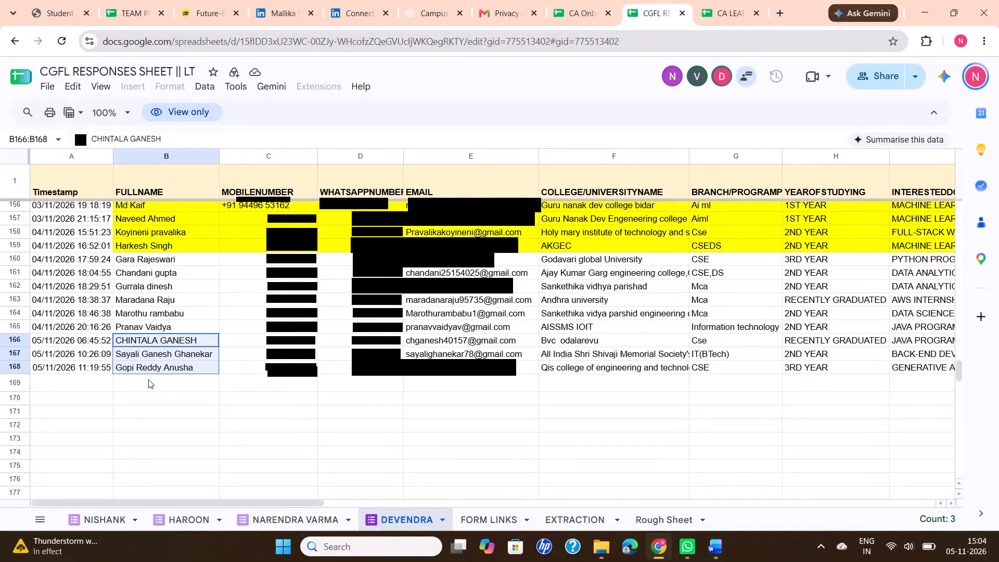
{"action": "left_click", "coordinate": [148, 379]}
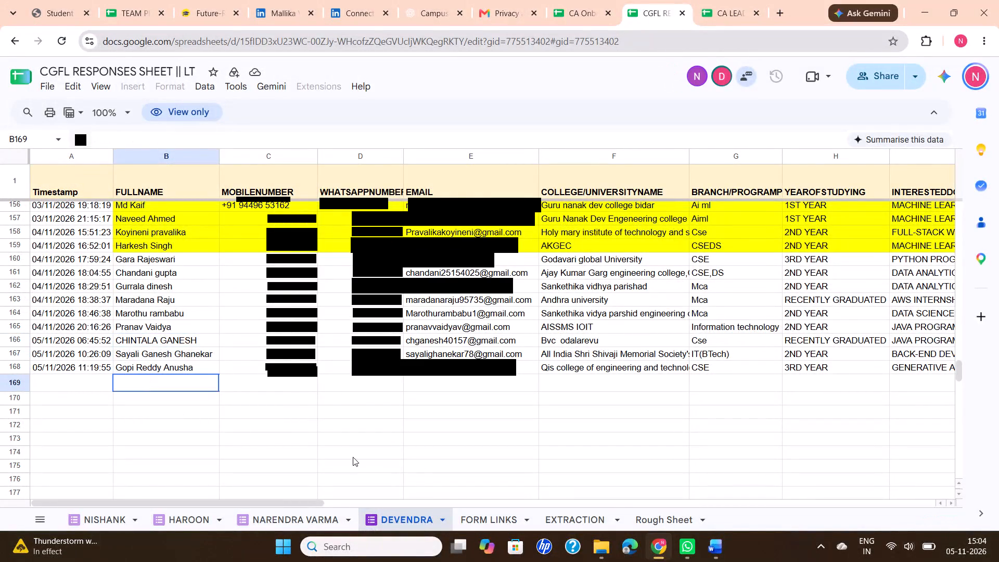
Examine the newest responses on the HAROON sheet, focusing on the entries dated 05/11/2026.
{"action": "left_click", "coordinate": [181, 522]}
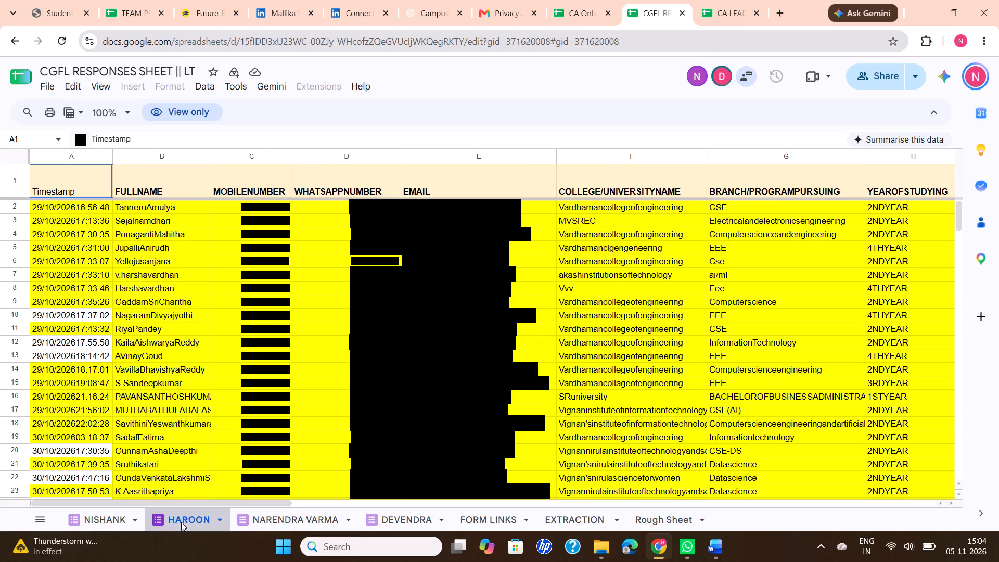
{"action": "scroll", "coordinate": [396, 372], "scroll_direction": "down", "scroll_amount": 6}
{"action": "scroll", "coordinate": [396, 372], "scroll_direction": "up", "scroll_amount": 1}
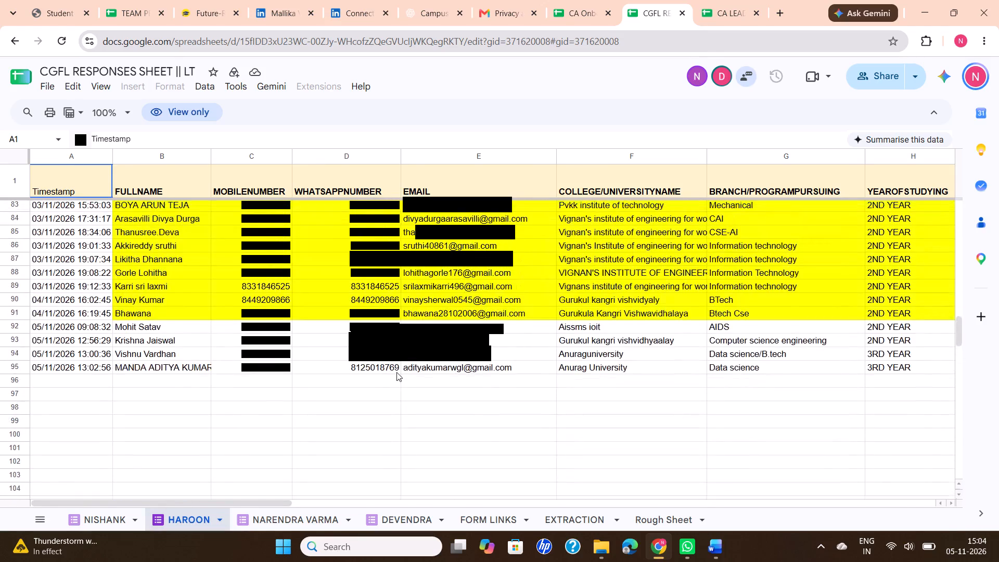
{"action": "left_click_drag", "start_coordinate": [63, 330], "coordinate": [62, 364]}
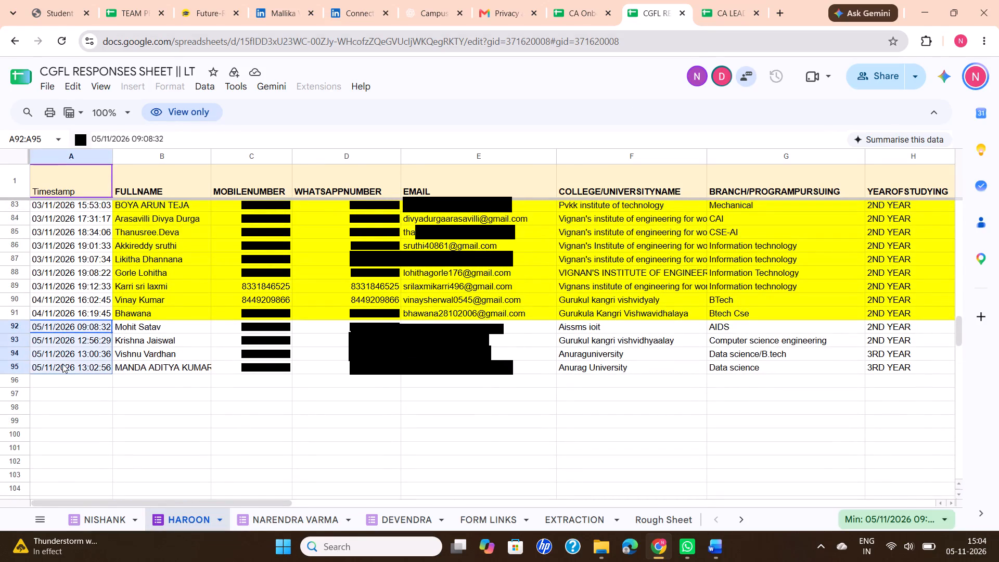
{"action": "left_click_drag", "start_coordinate": [164, 371], "coordinate": [157, 329]}
{"action": "left_click", "coordinate": [158, 401]}
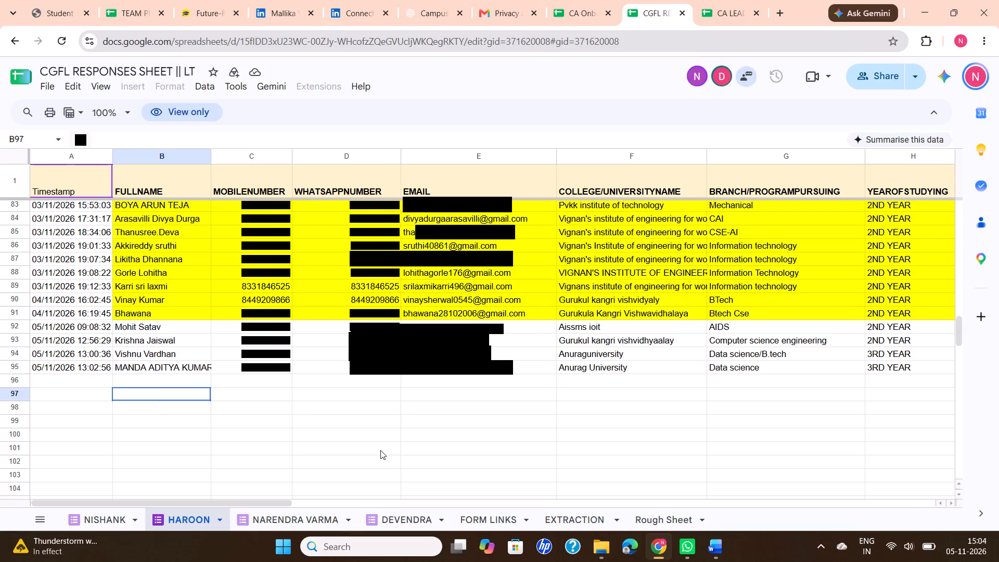
Recheck the latest rows of the NARENDRA sheet in the CGFL responses, and return to the CA LEADS spreadsheet.
{"action": "left_click", "coordinate": [725, 0]}
{"action": "left_click", "coordinate": [642, 10]}
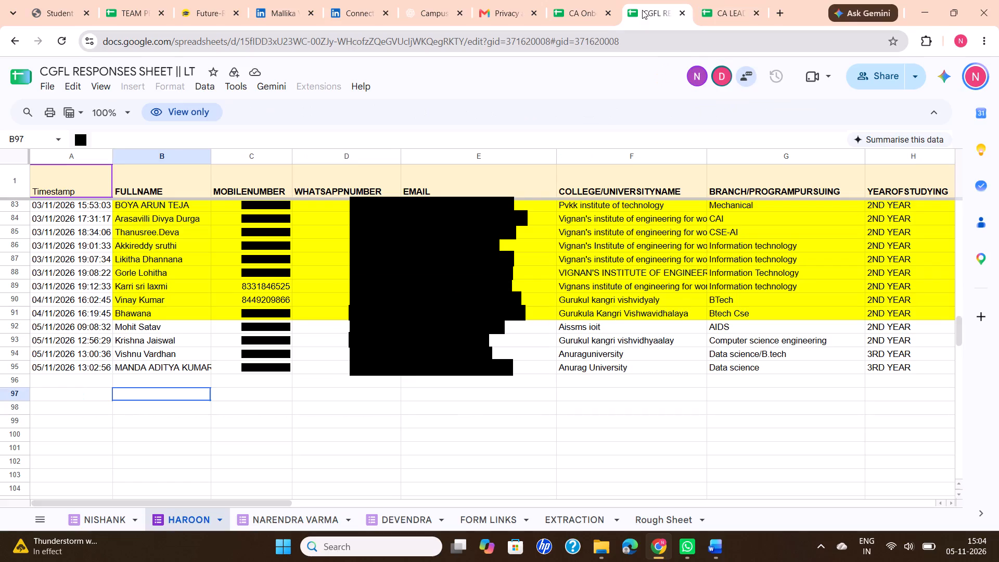
{"action": "left_click", "coordinate": [268, 519]}
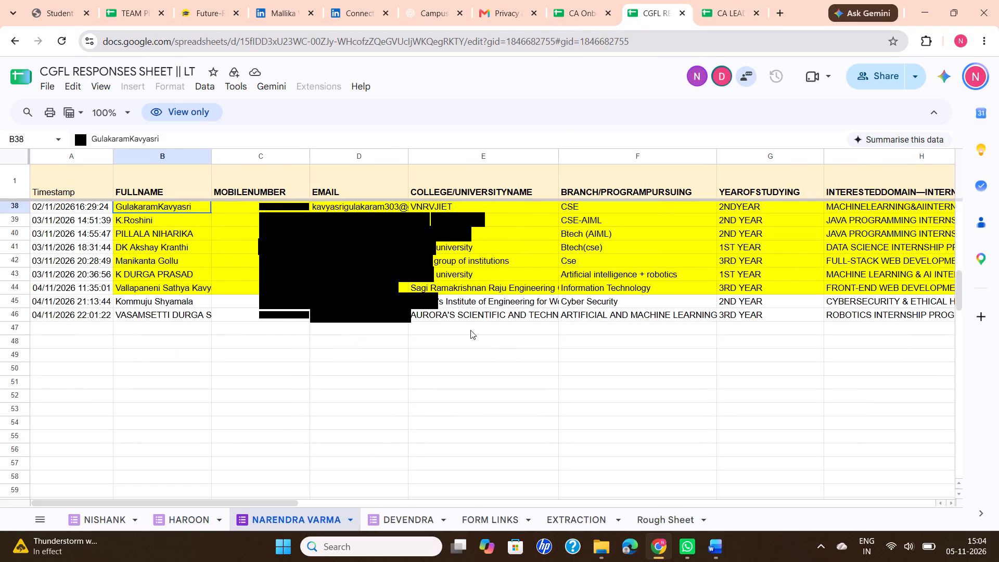
{"action": "left_click", "coordinate": [707, 6]}
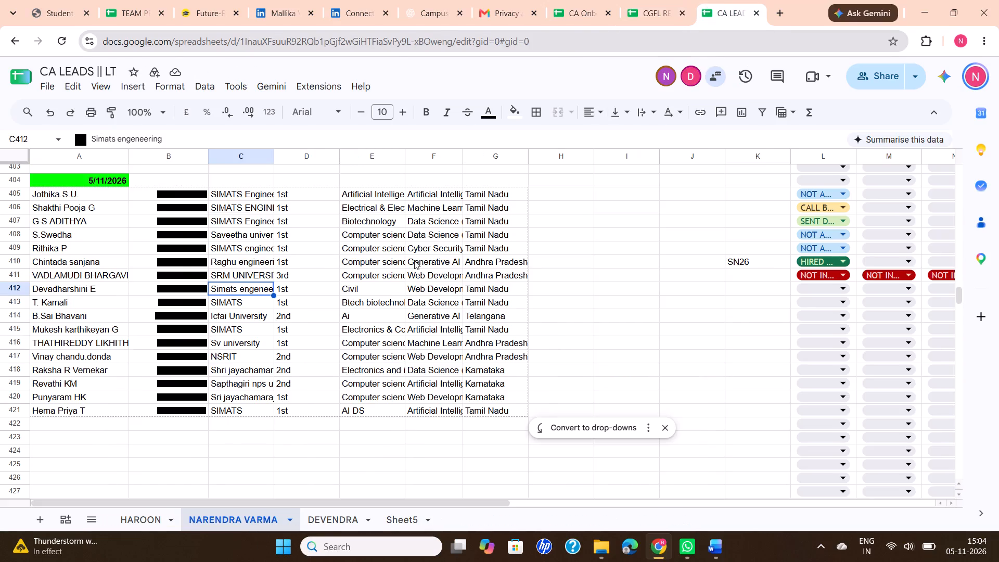
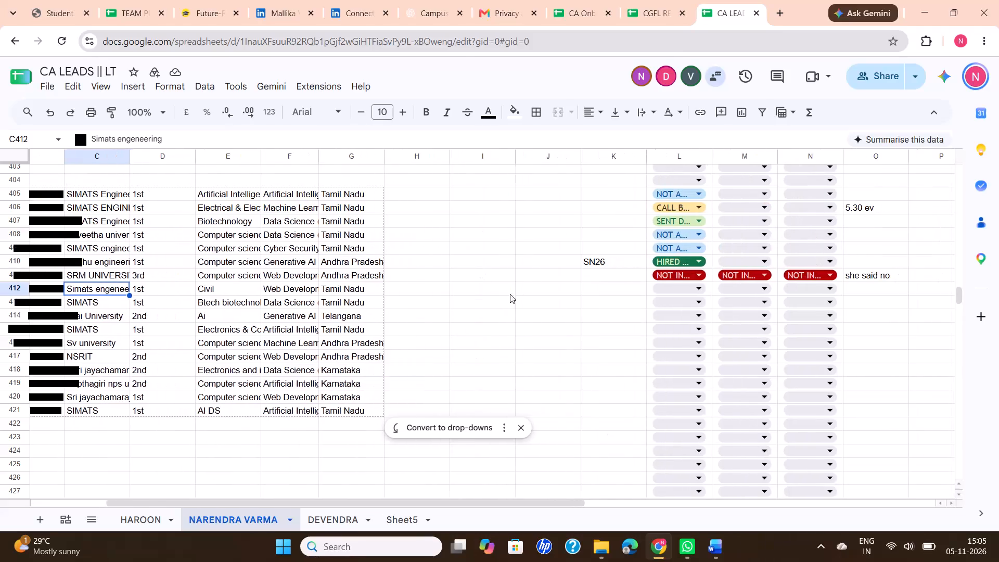
{"action": "left_click", "coordinate": [652, 290]}
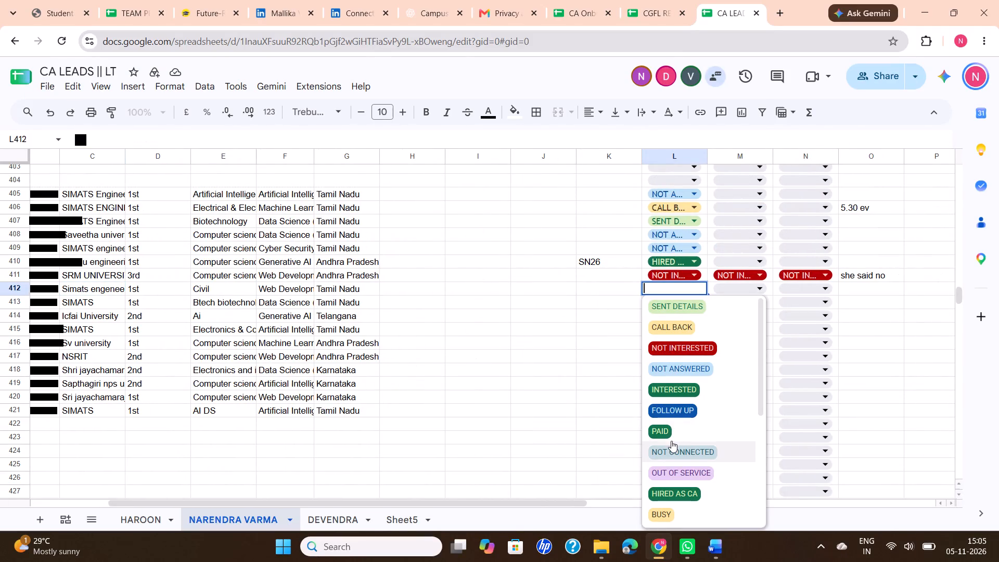
{"action": "left_click", "coordinate": [672, 365]}
{"action": "left_click", "coordinate": [606, 303]}
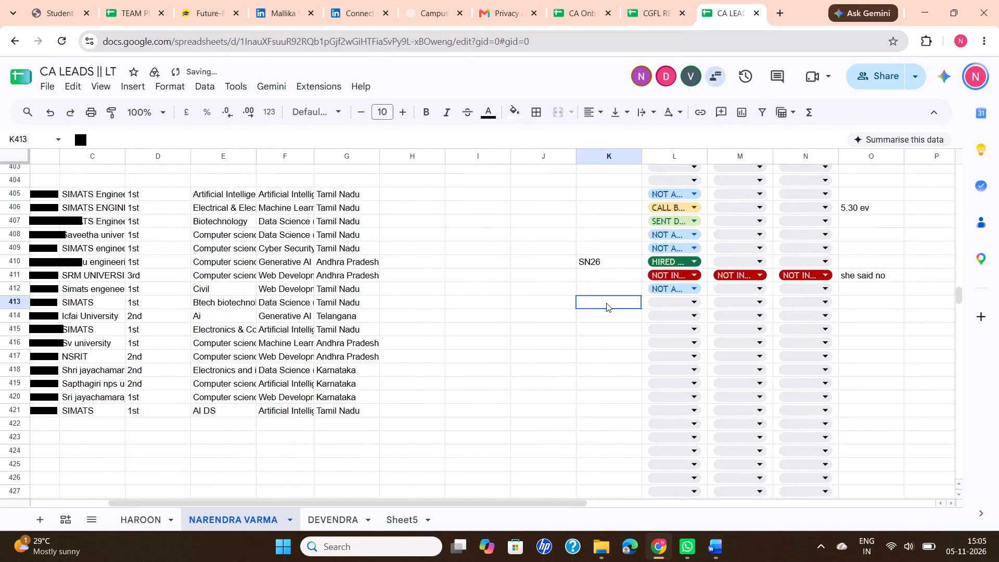
Select the column B entry of the next lead, in row 413, to check that lead's details.
{"action": "scroll", "coordinate": [606, 303], "scroll_direction": "right", "scroll_amount": 4}
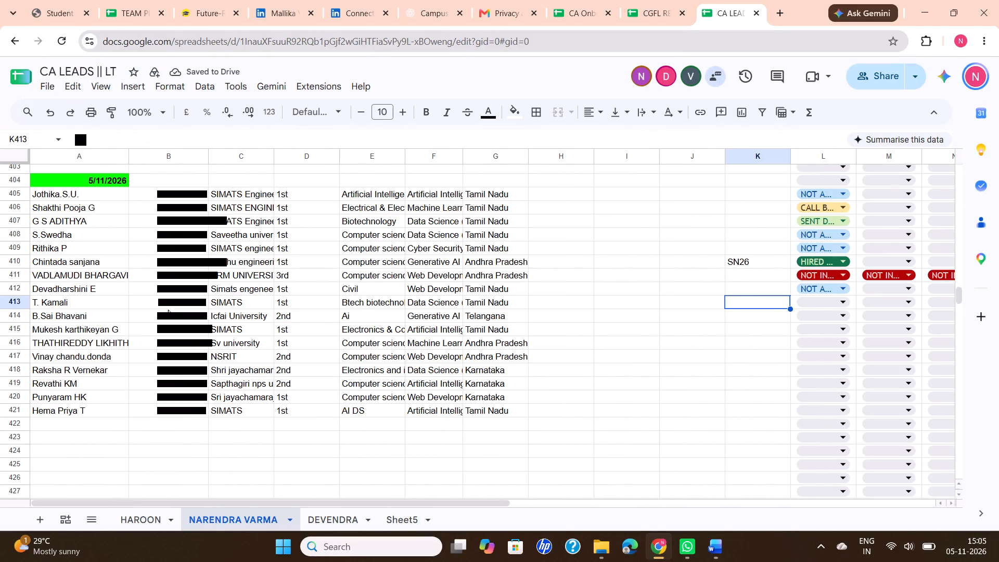
{"action": "left_click", "coordinate": [167, 306]}
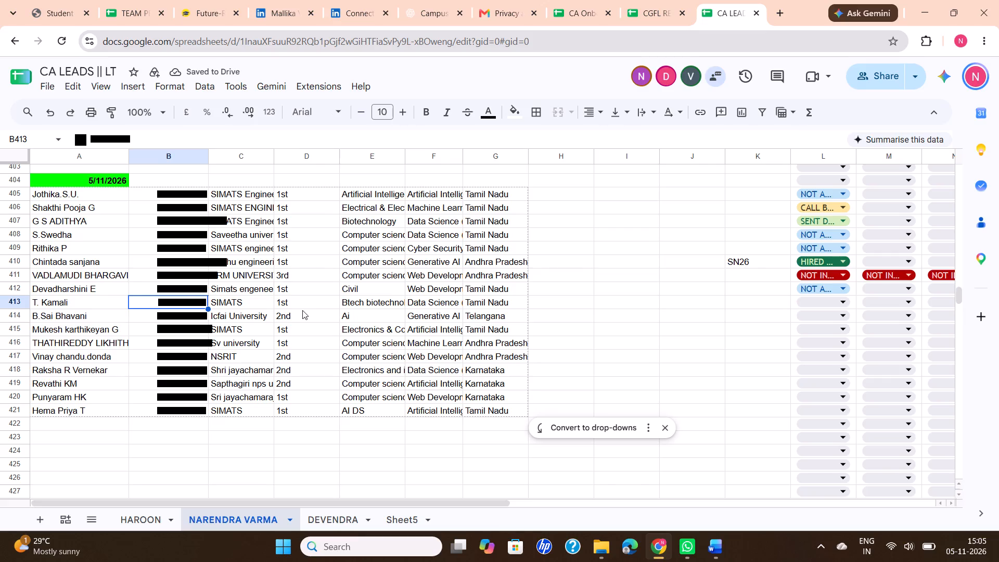
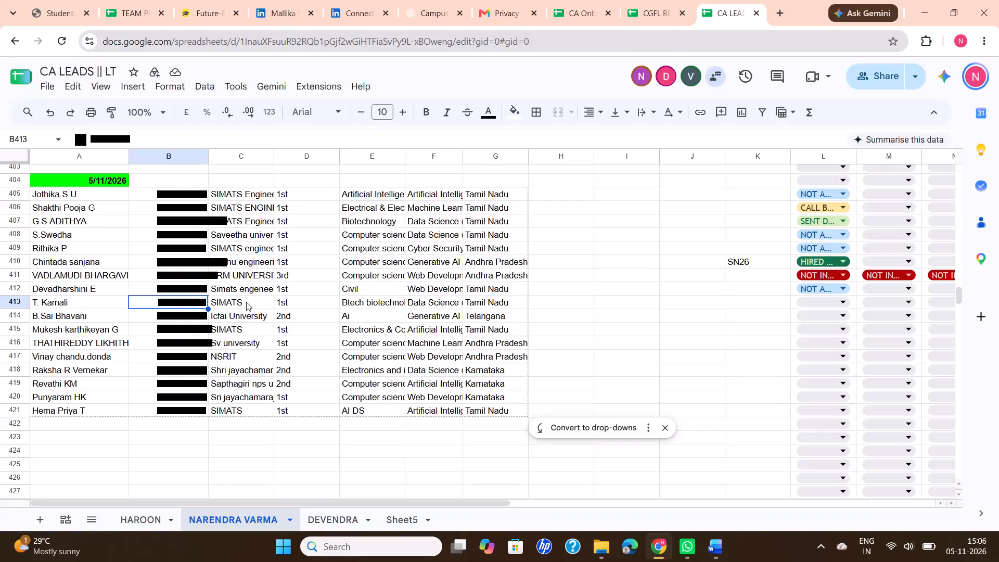
Check the lead in row 413 and set all three of its call statuses, columns L to N, to HANG UP.
{"action": "left_click", "coordinate": [246, 302]}
{"action": "scroll", "coordinate": [246, 302], "scroll_direction": "right", "scroll_amount": 1}
{"action": "left_click", "coordinate": [172, 300]}
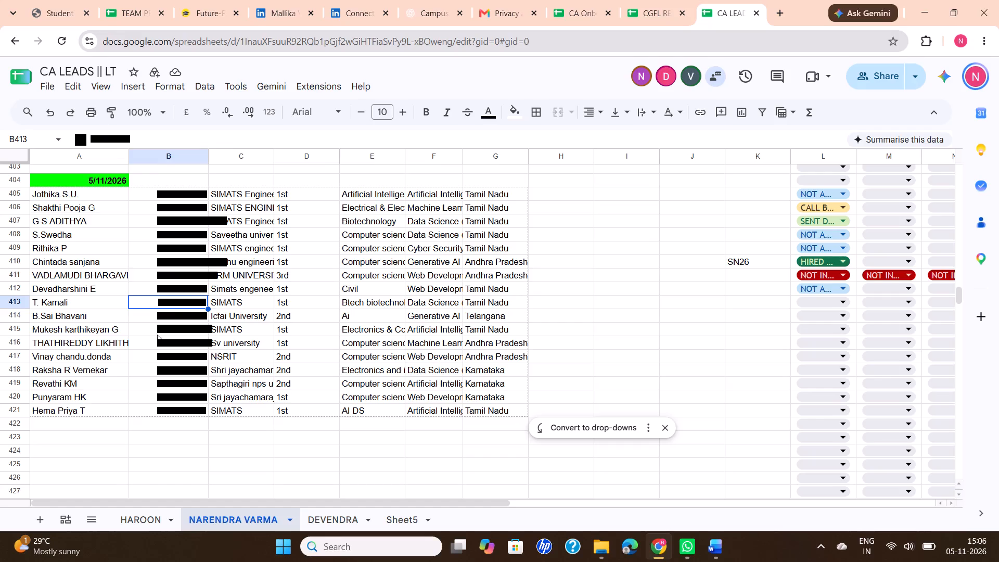
{"action": "left_click", "coordinate": [59, 299]}
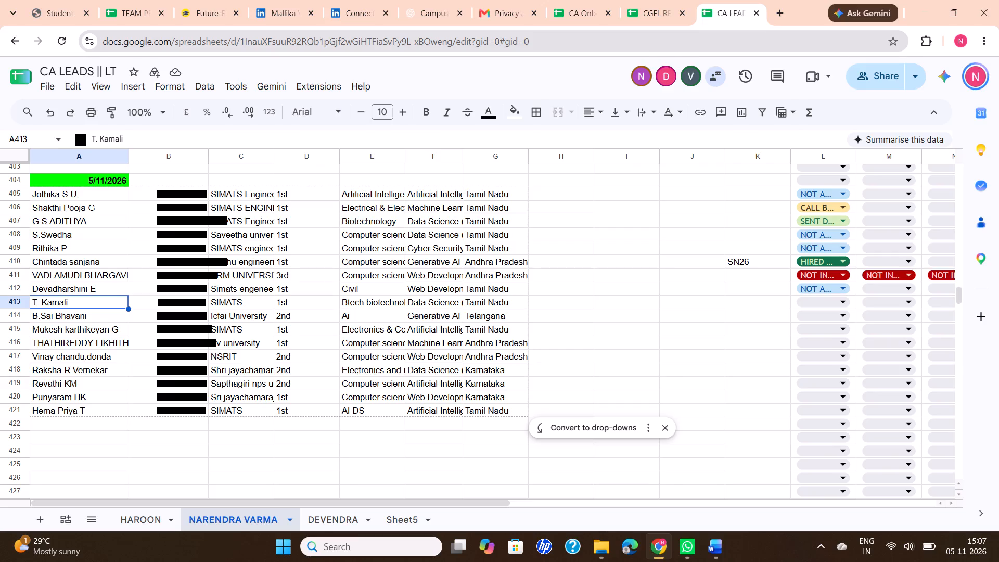
{"action": "scroll", "coordinate": [196, 317], "scroll_direction": "left", "scroll_amount": 3}
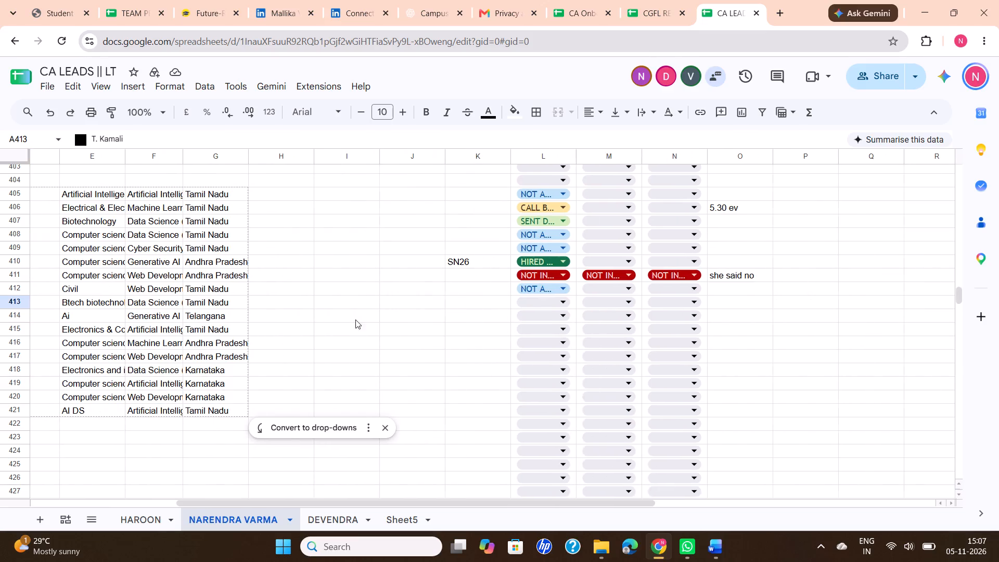
{"action": "left_click", "coordinate": [524, 299]}
{"action": "scroll", "coordinate": [534, 399], "scroll_direction": "down", "scroll_amount": 4}
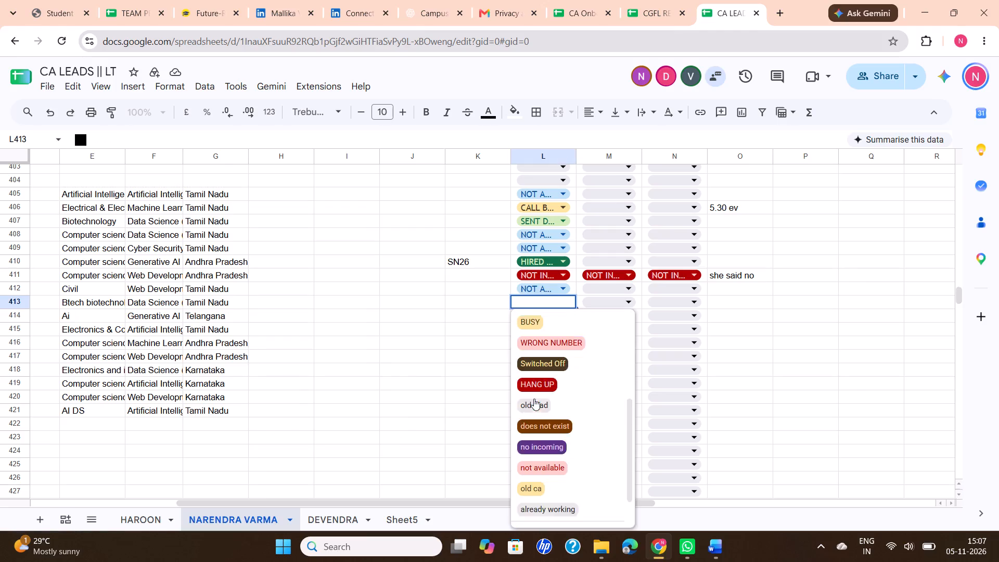
{"action": "left_click", "coordinate": [537, 369]}
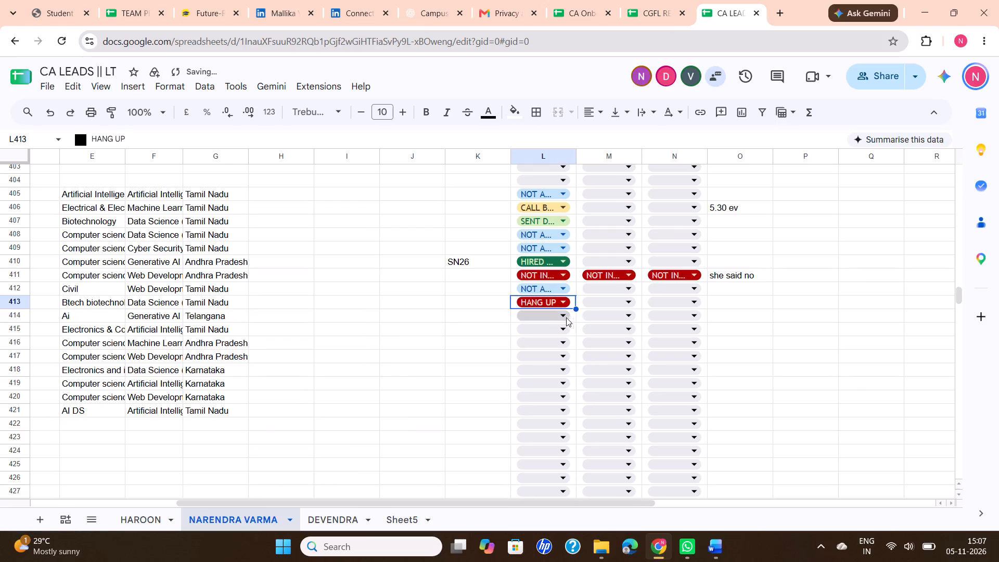
{"action": "left_click_drag", "start_coordinate": [575, 308], "coordinate": [685, 307]}
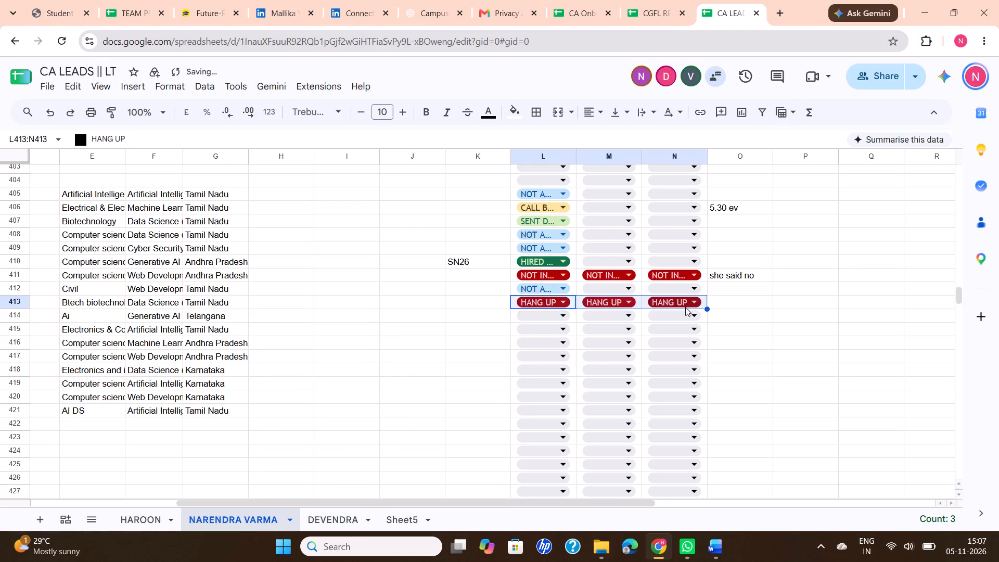
Select the column B entry of the next lead, in row 414, to check that lead's details.
{"action": "left_click", "coordinate": [478, 314]}
{"action": "scroll", "coordinate": [478, 314], "scroll_direction": "right", "scroll_amount": 4}
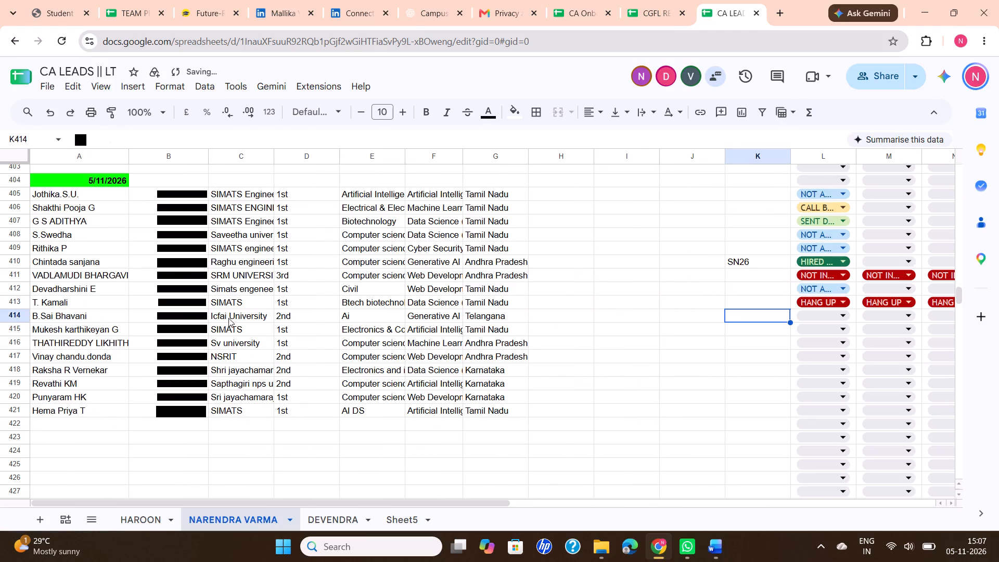
{"action": "left_click", "coordinate": [180, 312]}
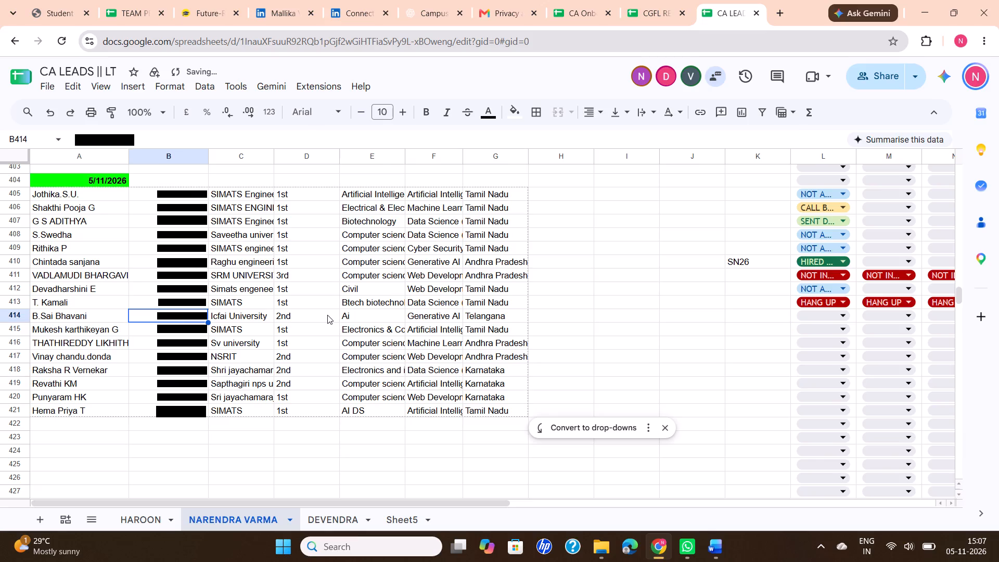
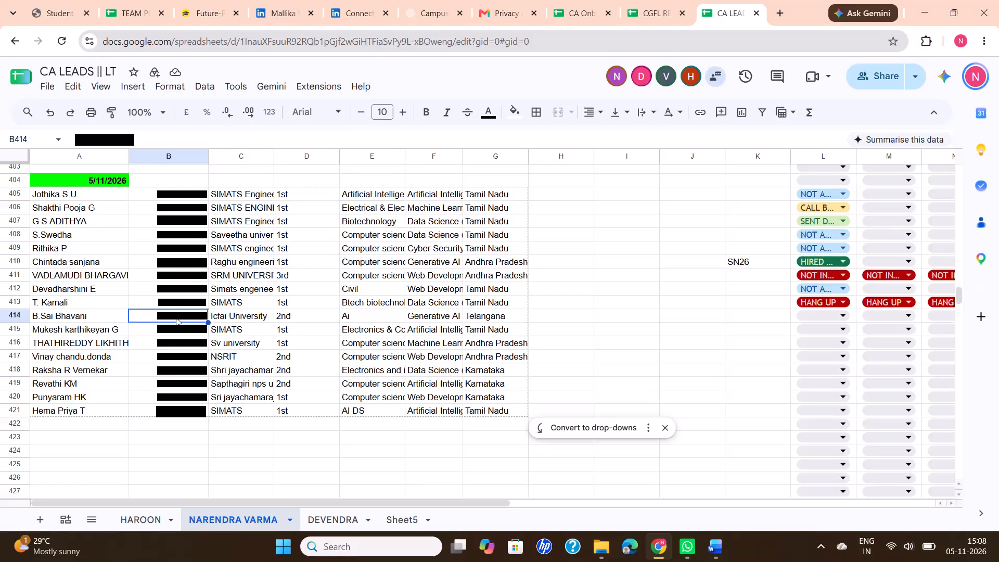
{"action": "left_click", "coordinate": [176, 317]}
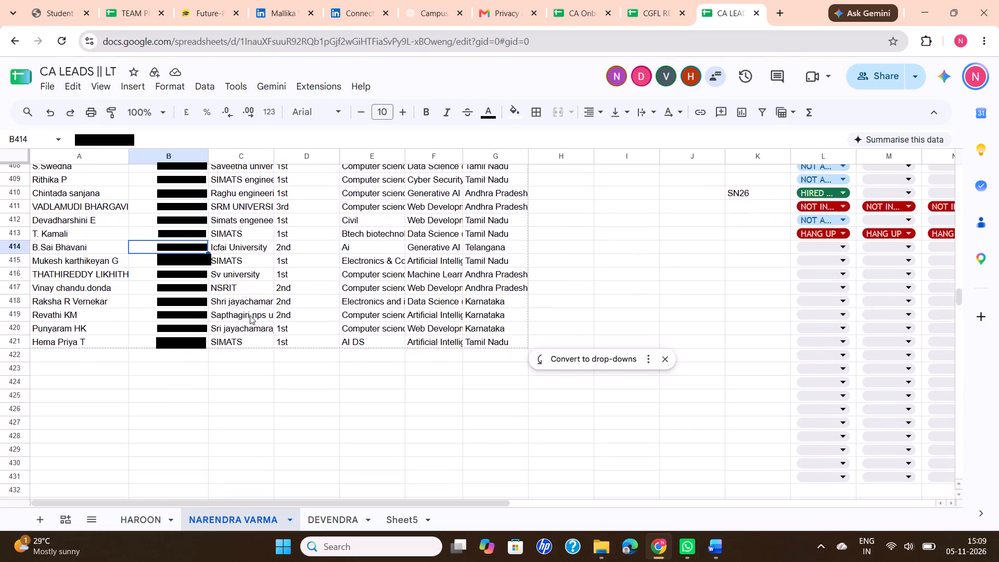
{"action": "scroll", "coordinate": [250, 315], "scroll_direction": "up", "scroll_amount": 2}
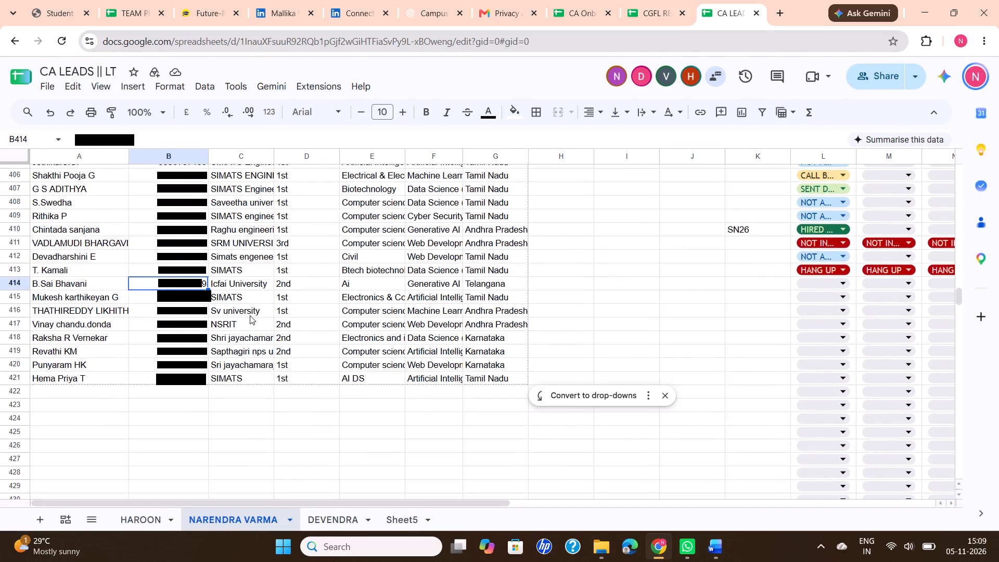
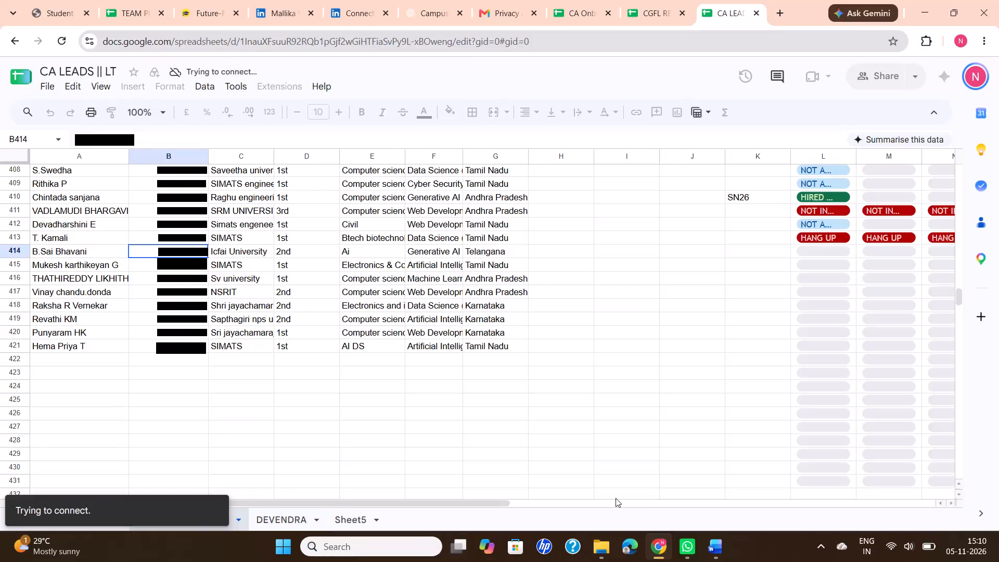
Switch to File Explorer and open the Narendra Gen(CV) PDF from the Downloads folder.
{"action": "left_click", "coordinate": [605, 547]}
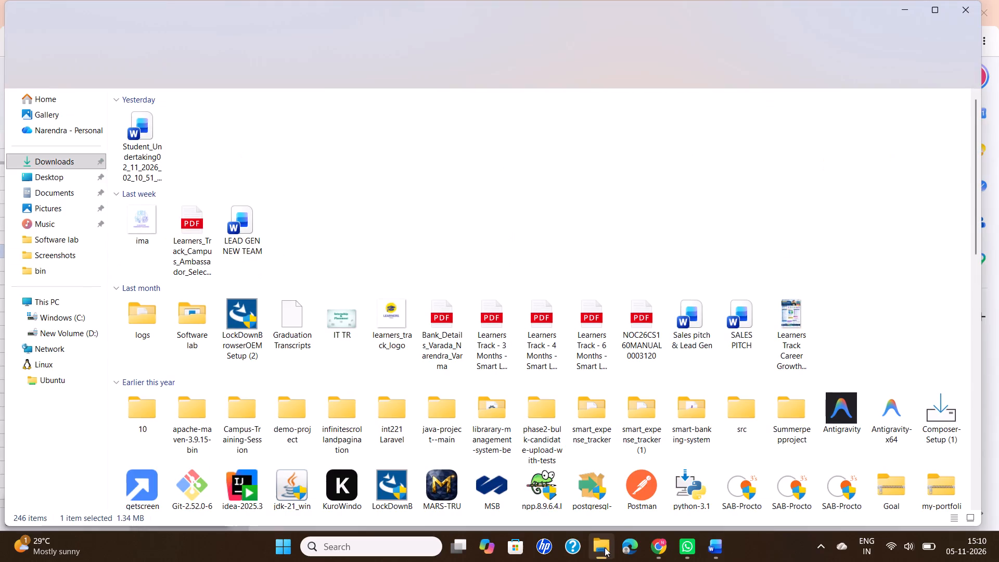
{"action": "scroll", "coordinate": [447, 279], "scroll_direction": "down", "scroll_amount": 4}
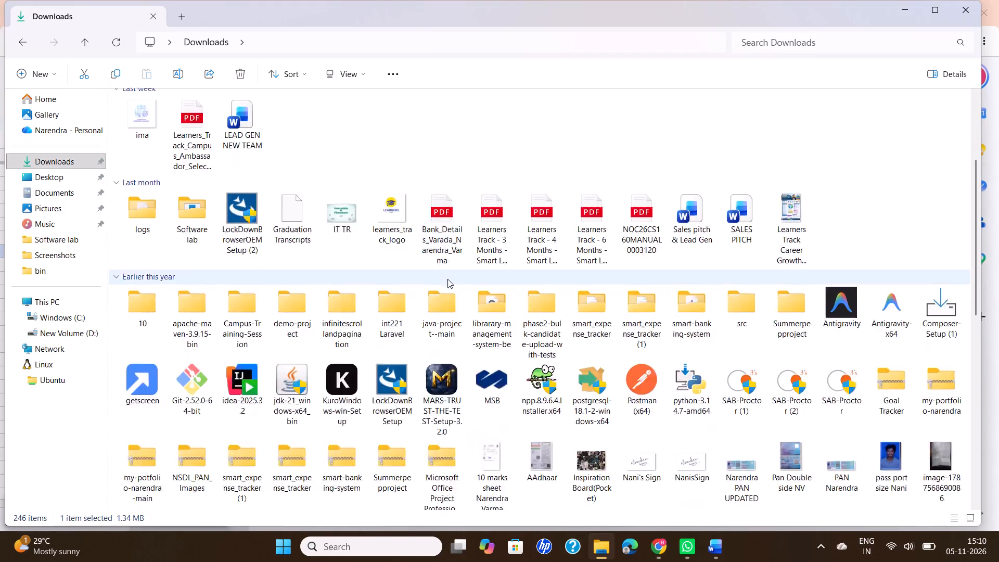
{"action": "left_click", "coordinate": [655, 547]}
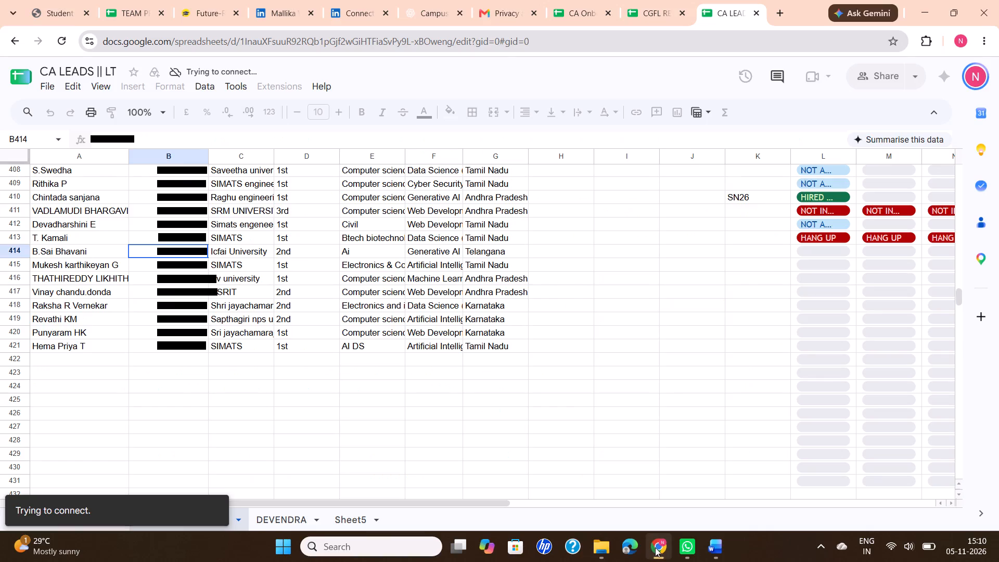
{"action": "left_click", "coordinate": [614, 552]}
{"action": "scroll", "coordinate": [505, 399], "scroll_direction": "down", "scroll_amount": 2}
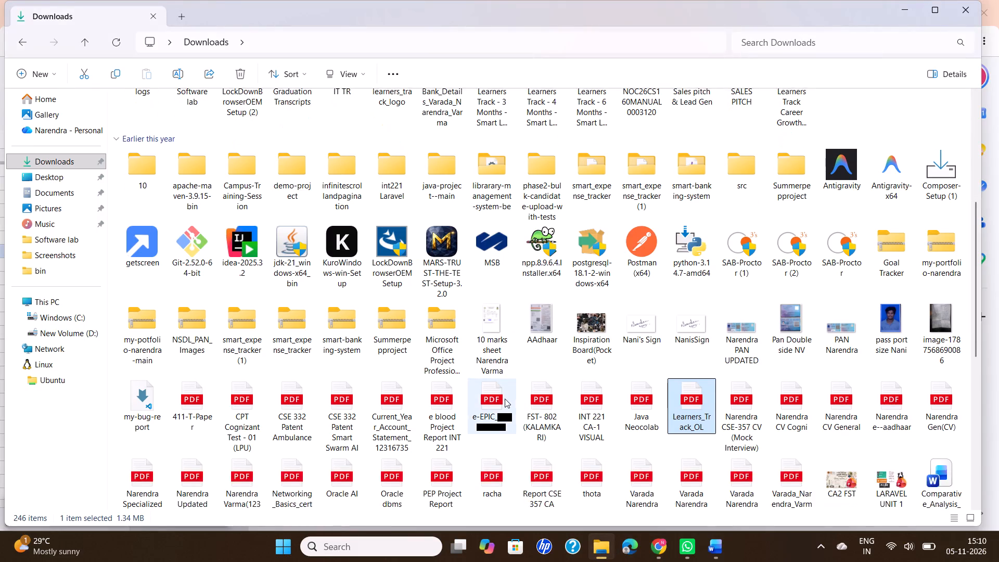
{"action": "scroll", "coordinate": [505, 399], "scroll_direction": "down", "scroll_amount": 1}
{"action": "scroll", "coordinate": [771, 384], "scroll_direction": "down", "scroll_amount": 1}
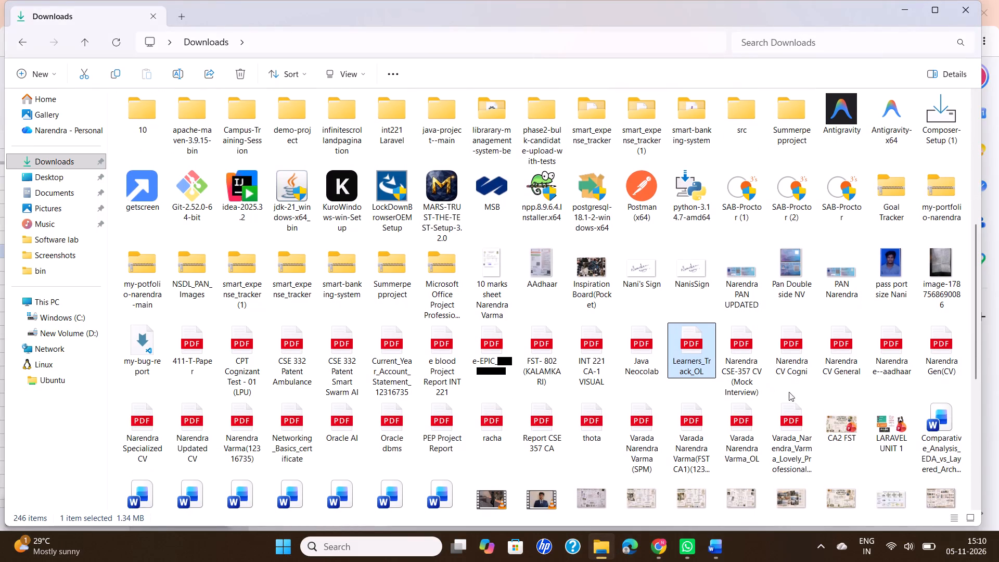
{"action": "double_click", "coordinate": [944, 342]}
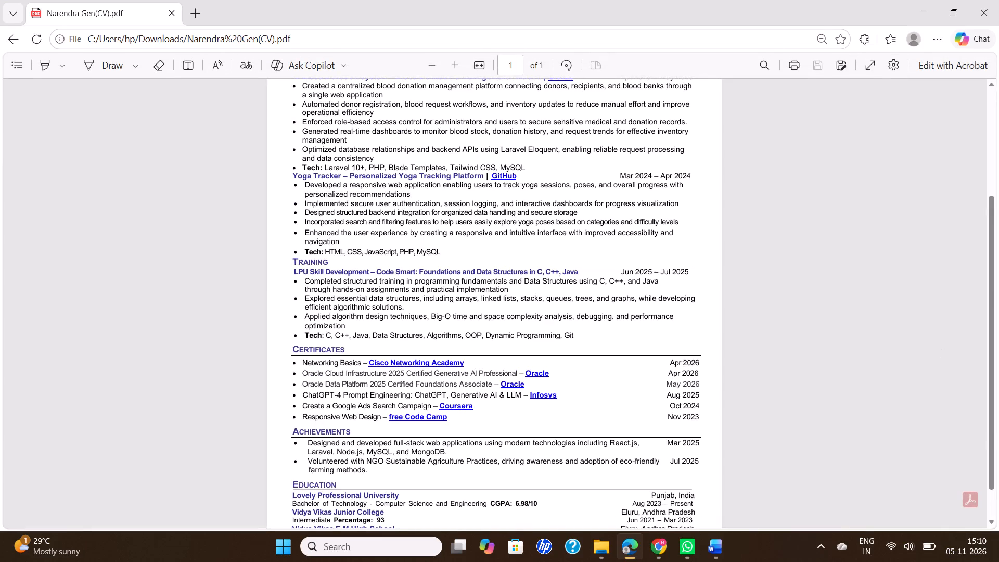
Read through the CV's skills, projects, training, certificates and education, and close it along with the Downloads window.
{"action": "scroll", "coordinate": [617, 364], "scroll_direction": "up", "scroll_amount": 3}
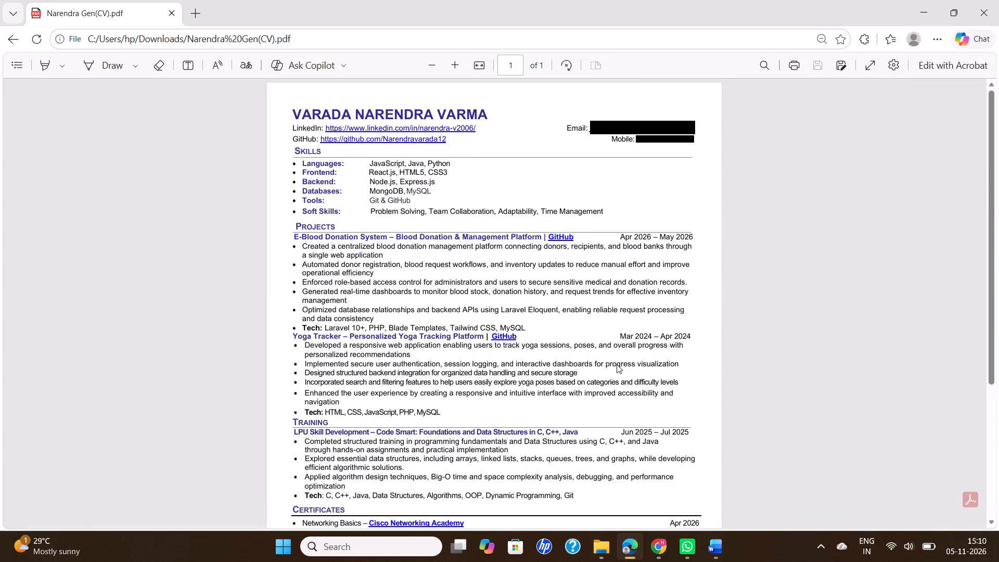
{"action": "scroll", "coordinate": [617, 364], "scroll_direction": "down", "scroll_amount": 3}
{"action": "scroll", "coordinate": [617, 364], "scroll_direction": "up", "scroll_amount": 6}
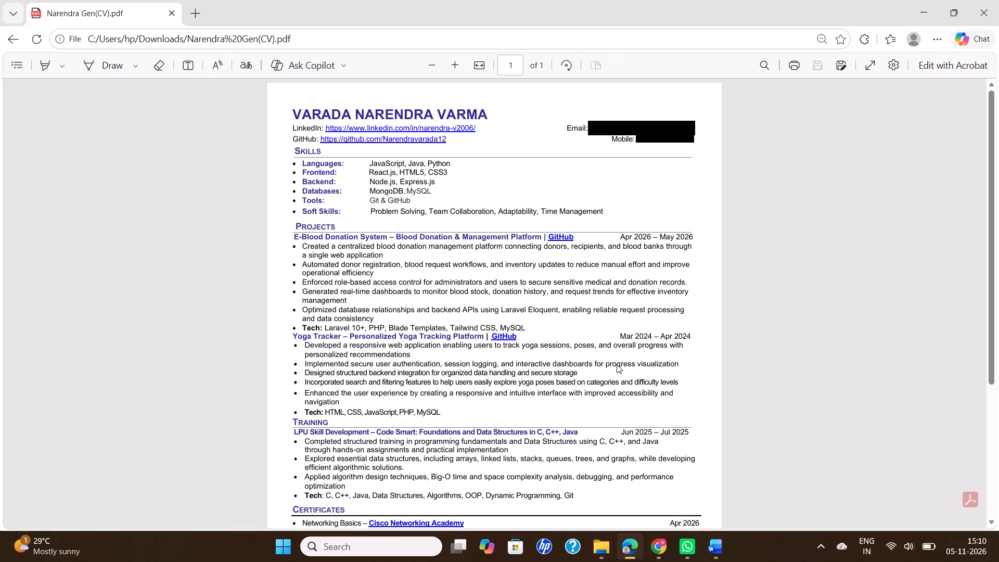
{"action": "scroll", "coordinate": [614, 293], "scroll_direction": "down", "scroll_amount": 3}
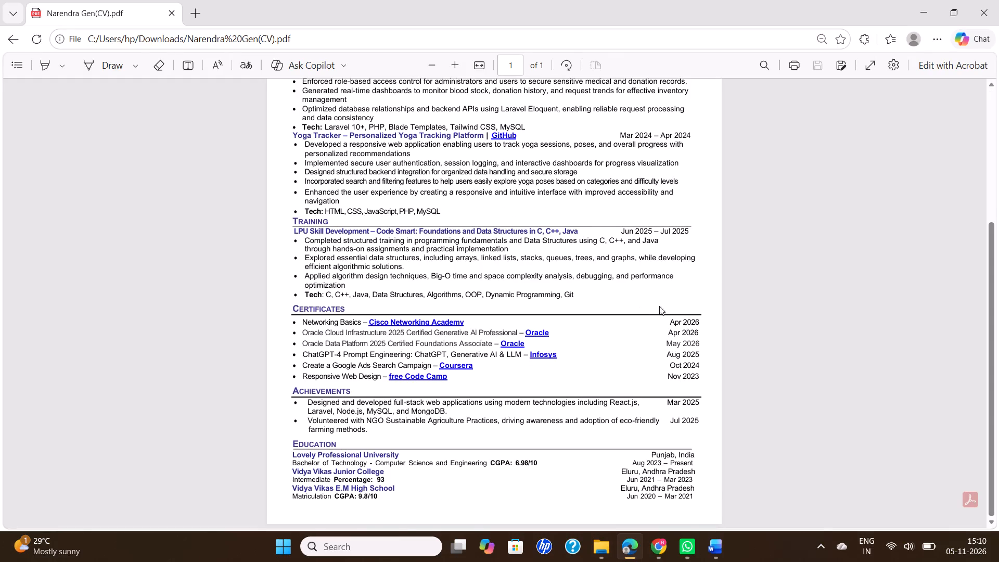
{"action": "scroll", "coordinate": [665, 295], "scroll_direction": "up", "scroll_amount": 6}
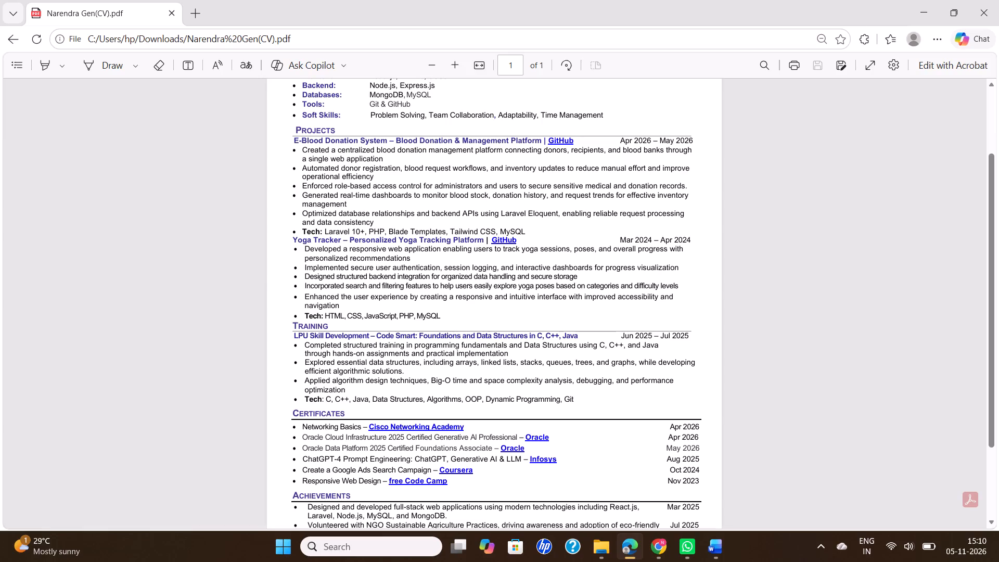
{"action": "scroll", "coordinate": [616, 313], "scroll_direction": "down", "scroll_amount": 2}
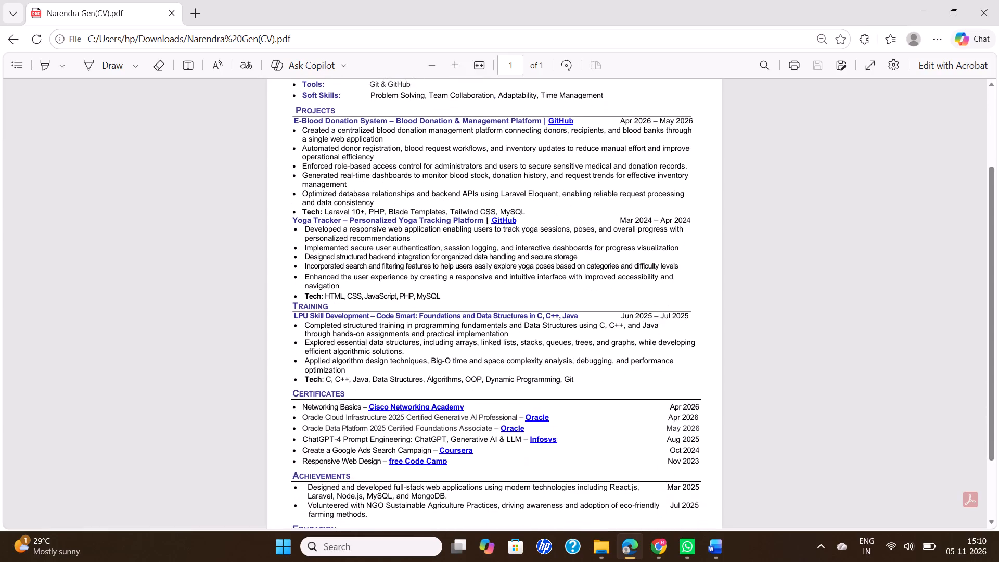
{"action": "scroll", "coordinate": [616, 313], "scroll_direction": "down", "scroll_amount": 2}
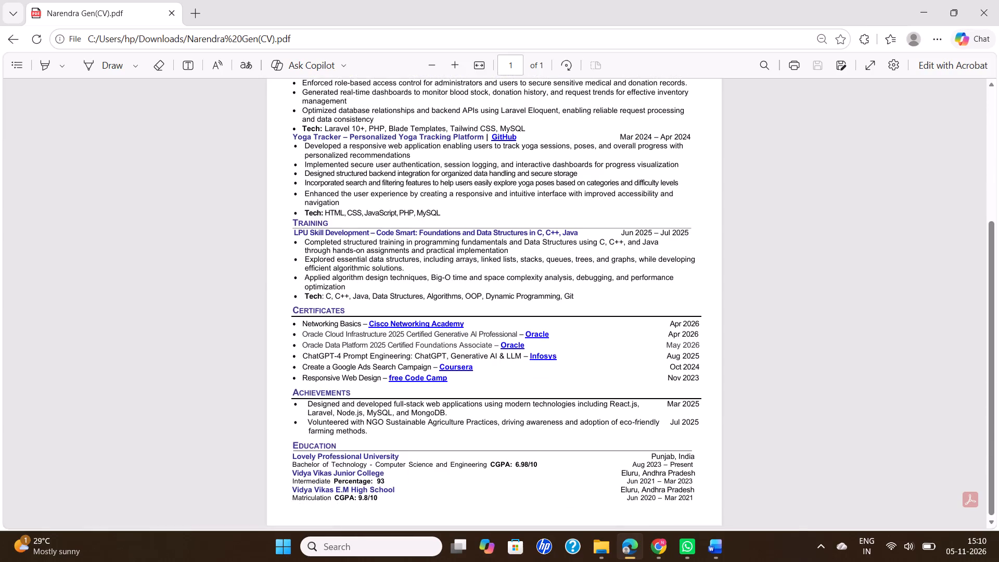
{"action": "scroll", "coordinate": [616, 313], "scroll_direction": "down", "scroll_amount": 1}
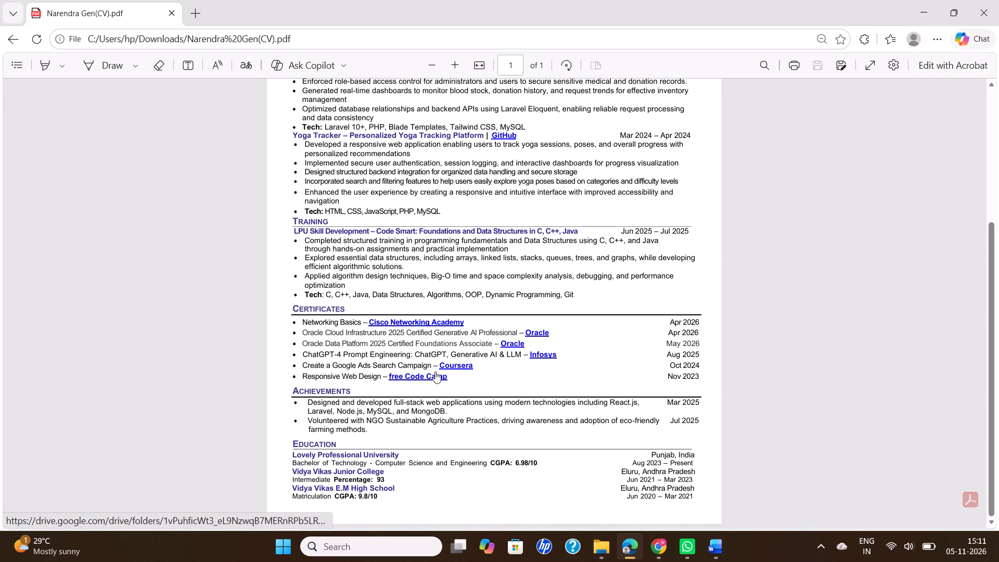
{"action": "scroll", "coordinate": [485, 306], "scroll_direction": "up", "scroll_amount": 4}
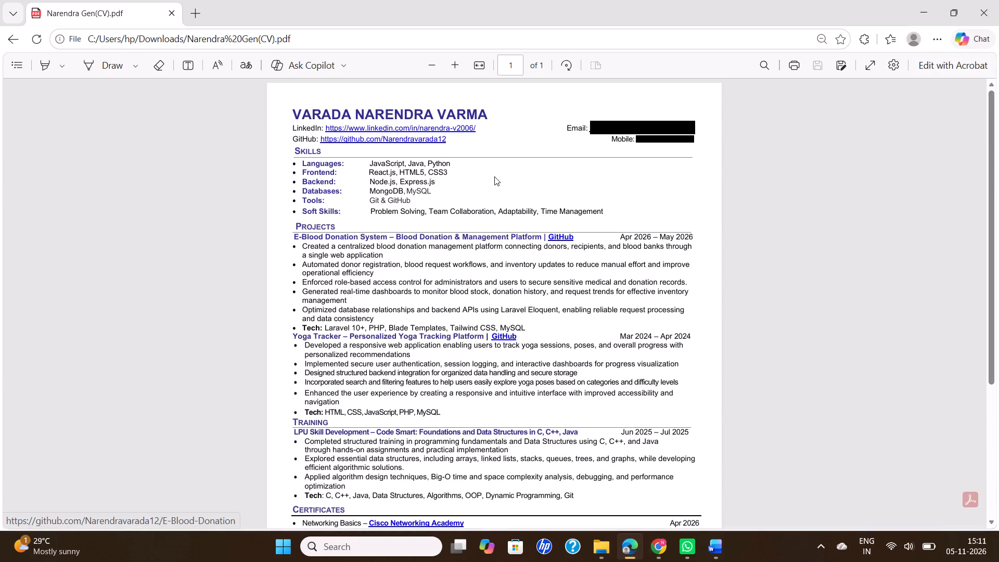
{"action": "scroll", "coordinate": [494, 176], "scroll_direction": "up", "scroll_amount": 1}
{"action": "scroll", "coordinate": [494, 176], "scroll_direction": "down", "scroll_amount": 5}
{"action": "scroll", "coordinate": [494, 176], "scroll_direction": "up", "scroll_amount": 5}
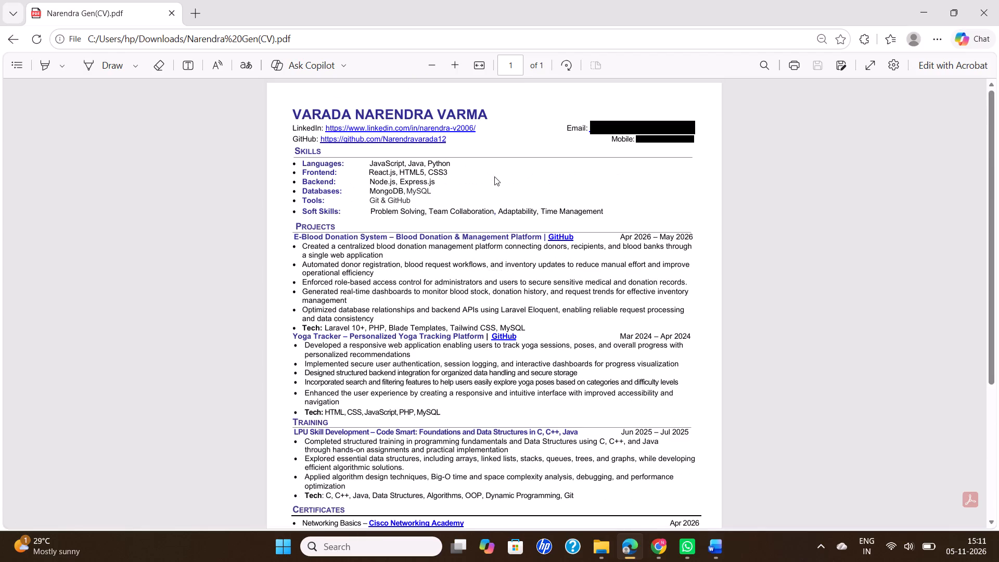
{"action": "left_click", "coordinate": [998, 0]}
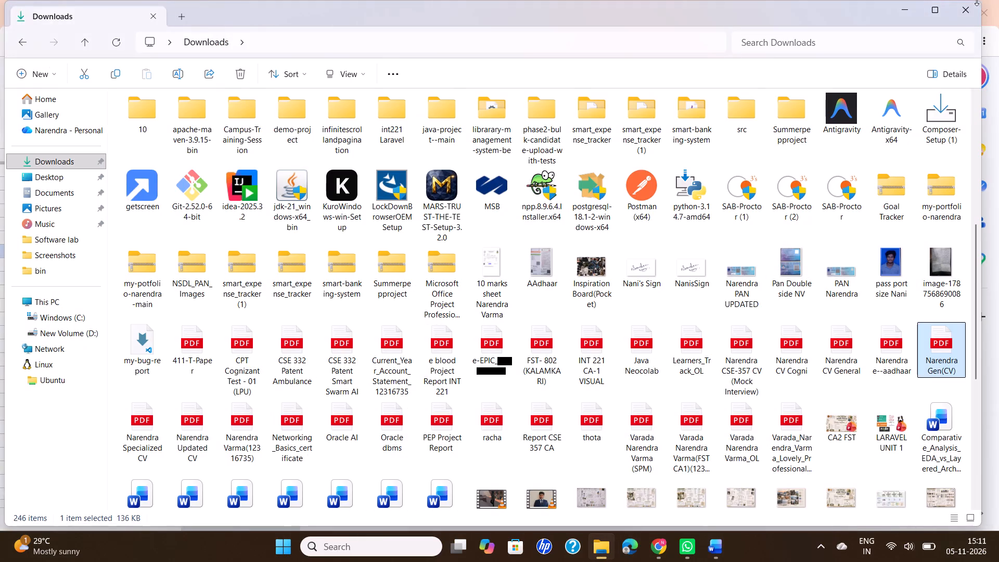
{"action": "left_click", "coordinate": [965, 9]}
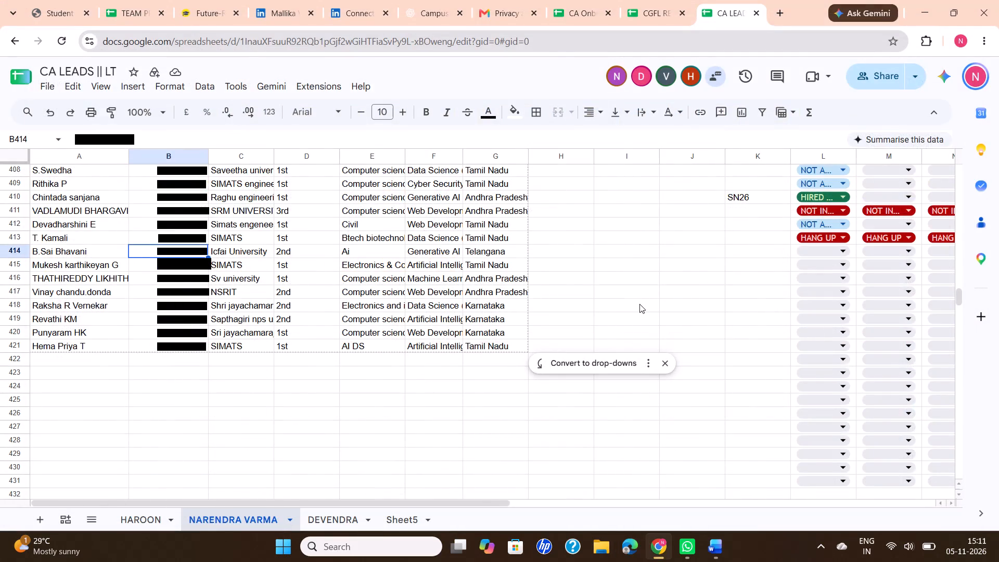
Back in the CA LEADS sheet, check the names and phone numbers of the leads in rows 415 to 417.
{"action": "scroll", "coordinate": [639, 304], "scroll_direction": "up", "scroll_amount": 1}
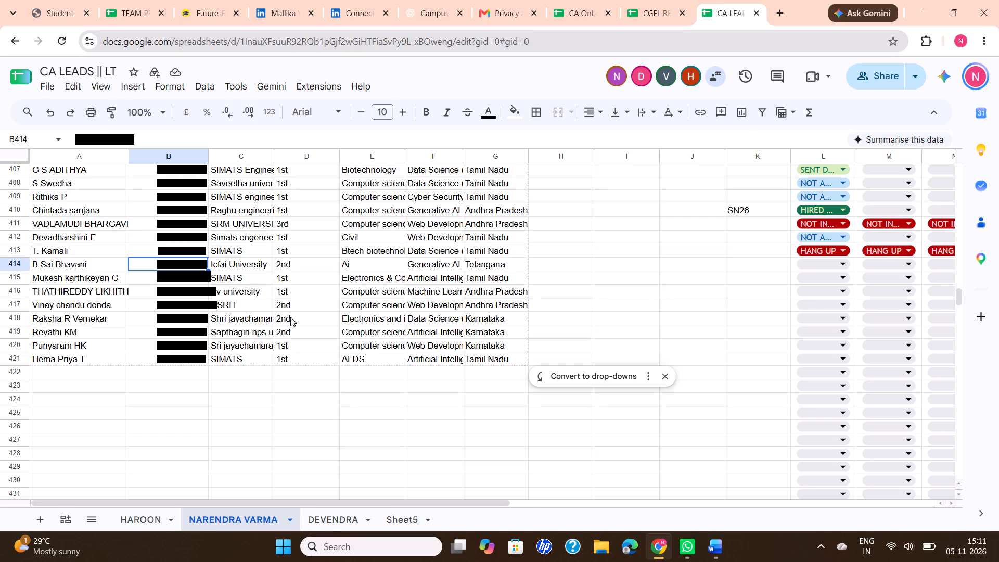
{"action": "left_click", "coordinate": [172, 278]}
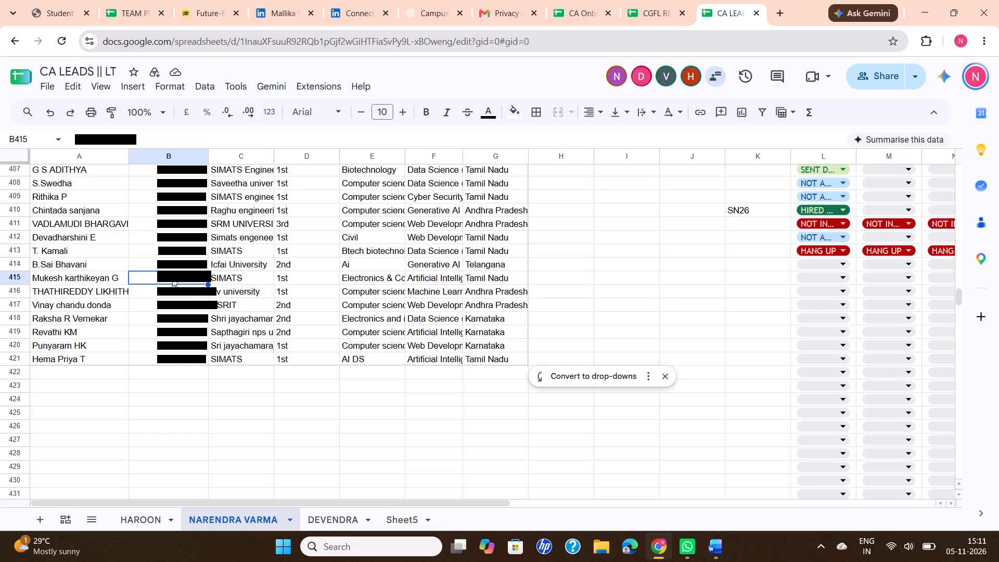
{"action": "scroll", "coordinate": [222, 260], "scroll_direction": "left", "scroll_amount": 2}
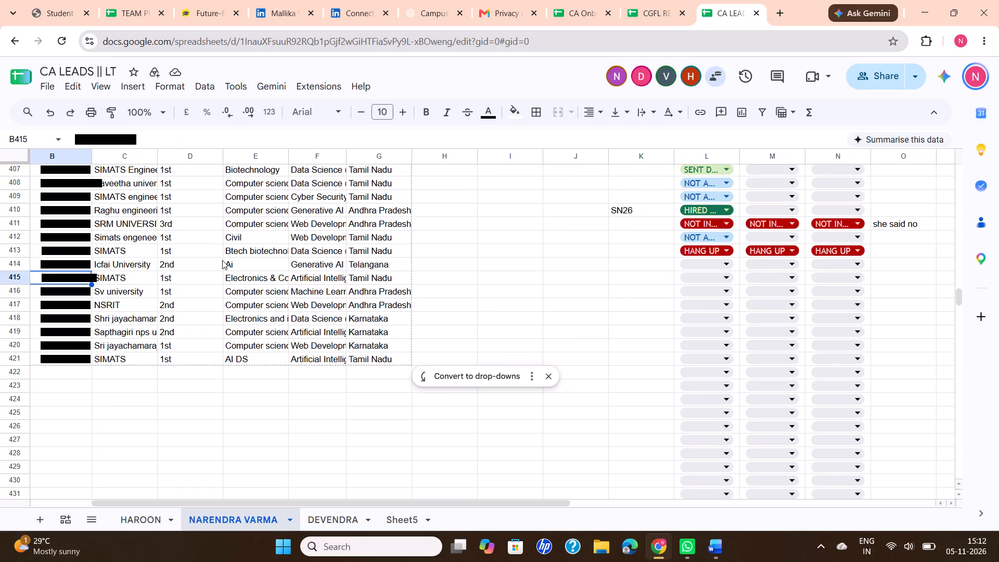
{"action": "scroll", "coordinate": [222, 260], "scroll_direction": "right", "scroll_amount": 4}
{"action": "left_click", "coordinate": [106, 291]}
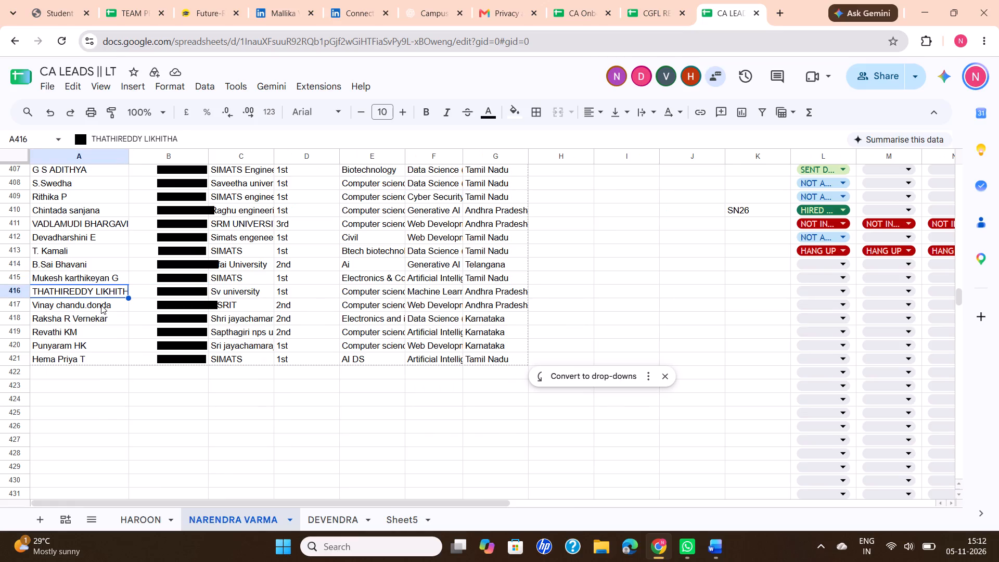
{"action": "left_click", "coordinate": [101, 305]}
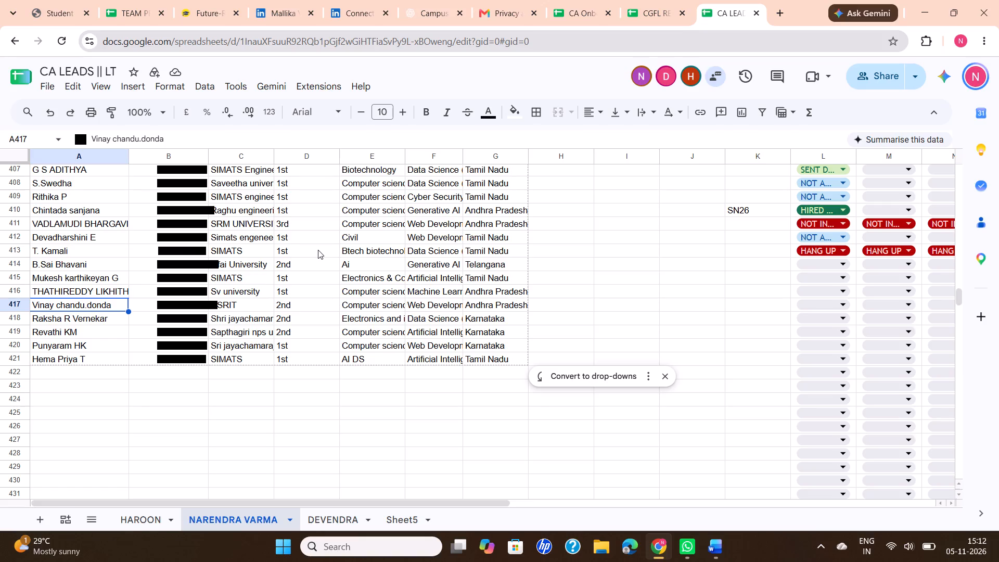
{"action": "triple_click", "coordinate": [90, 293]}
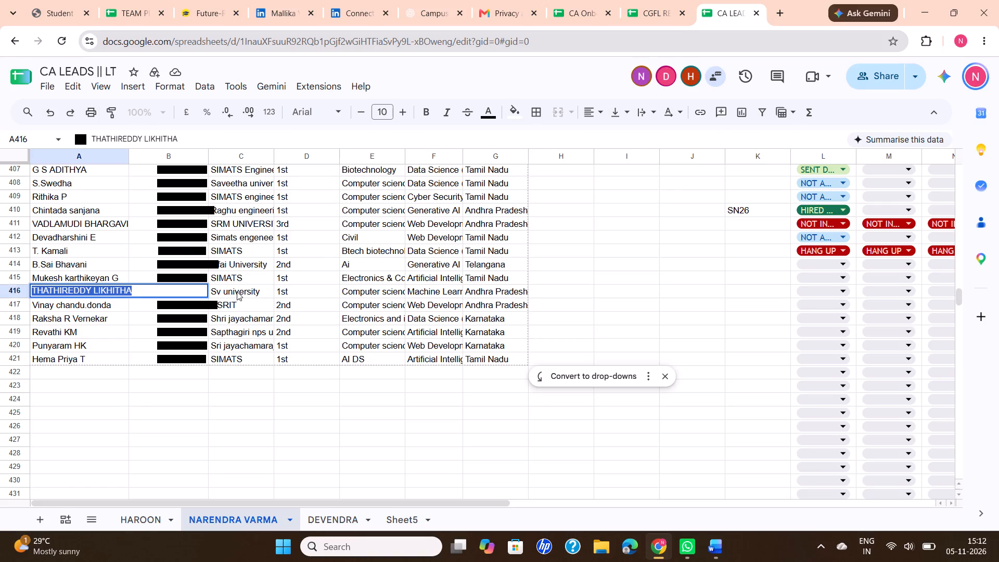
{"action": "left_click", "coordinate": [237, 290]}
{"action": "left_click", "coordinate": [183, 289]}
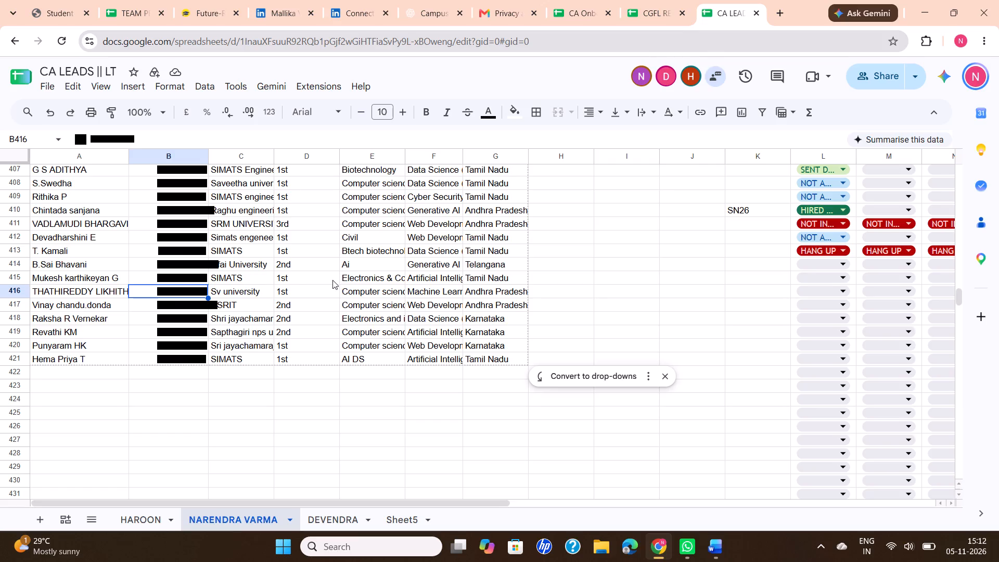
Set the call status of the lead in row 414 to NOT INTERESTED in all three status columns, L to N.
{"action": "left_click", "coordinate": [172, 264]}
{"action": "scroll", "coordinate": [172, 264], "scroll_direction": "left", "scroll_amount": 2}
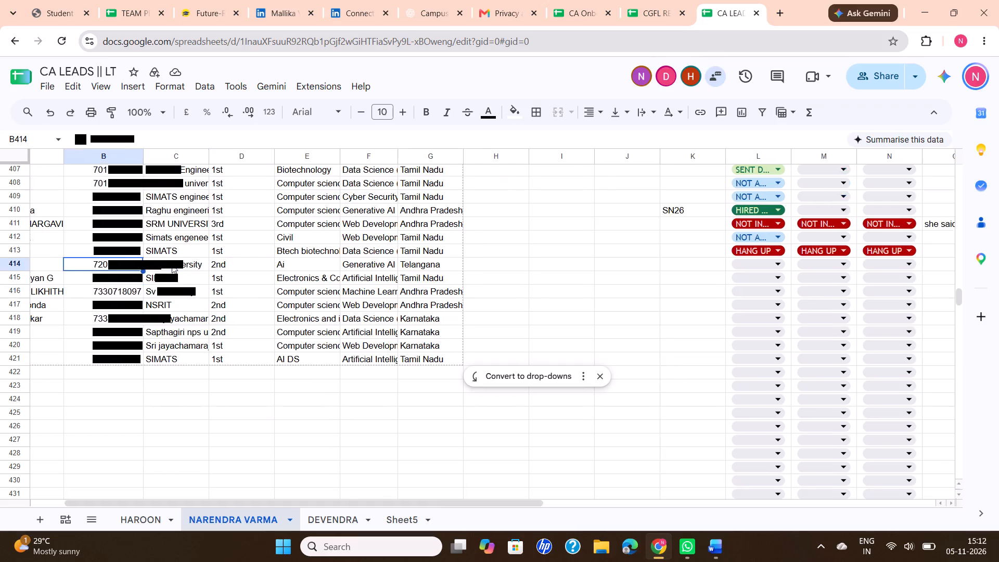
{"action": "scroll", "coordinate": [172, 264], "scroll_direction": "left", "scroll_amount": 1}
{"action": "left_click", "coordinate": [352, 266]}
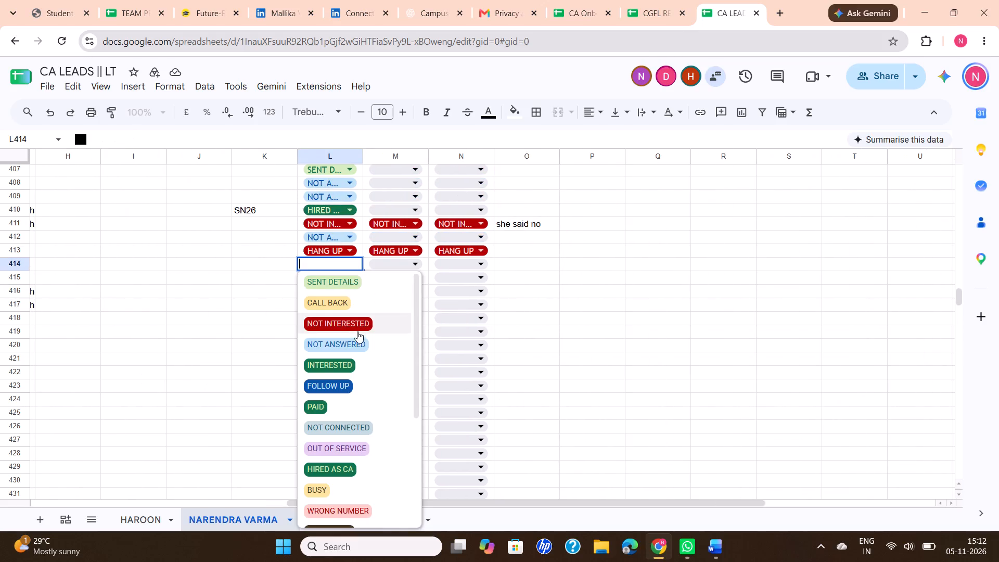
{"action": "left_click", "coordinate": [351, 324]}
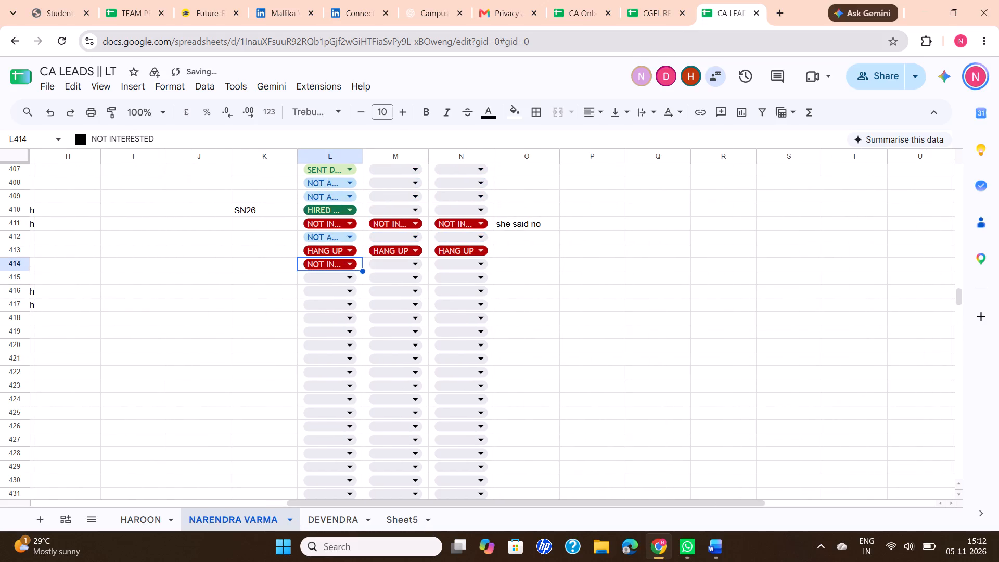
{"action": "left_click_drag", "start_coordinate": [363, 267], "coordinate": [455, 263]}
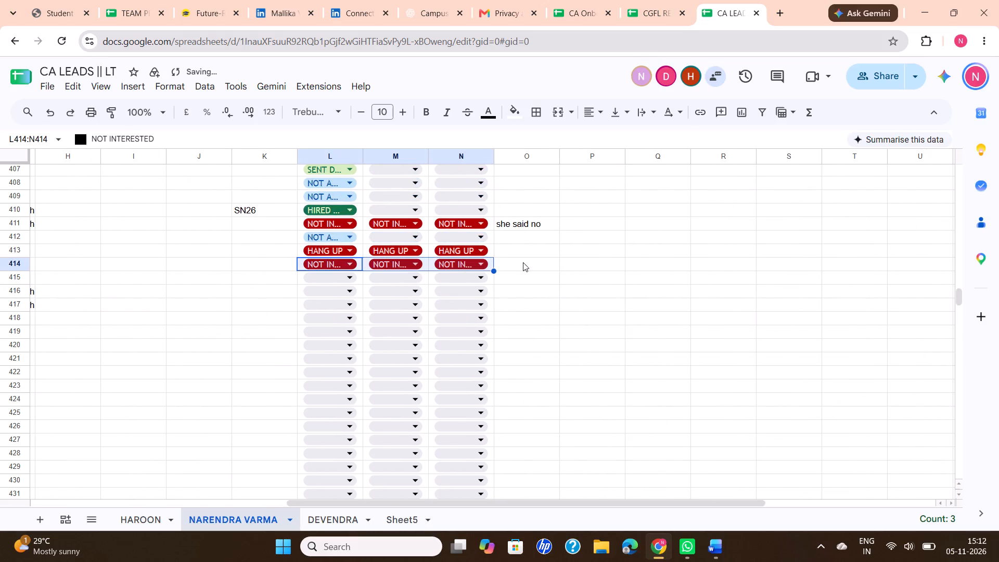
Enter the remark "no reply" in column O for the lead in row 414.
{"action": "left_click", "coordinate": [523, 262]}
{"action": "double_click", "coordinate": [523, 262]}
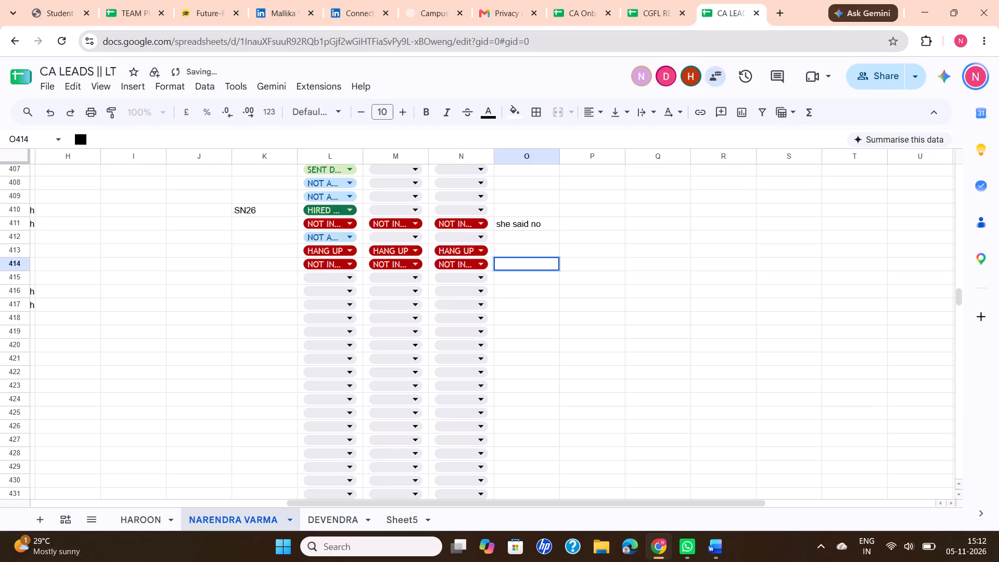
{"action": "type", "text": "no reply"}
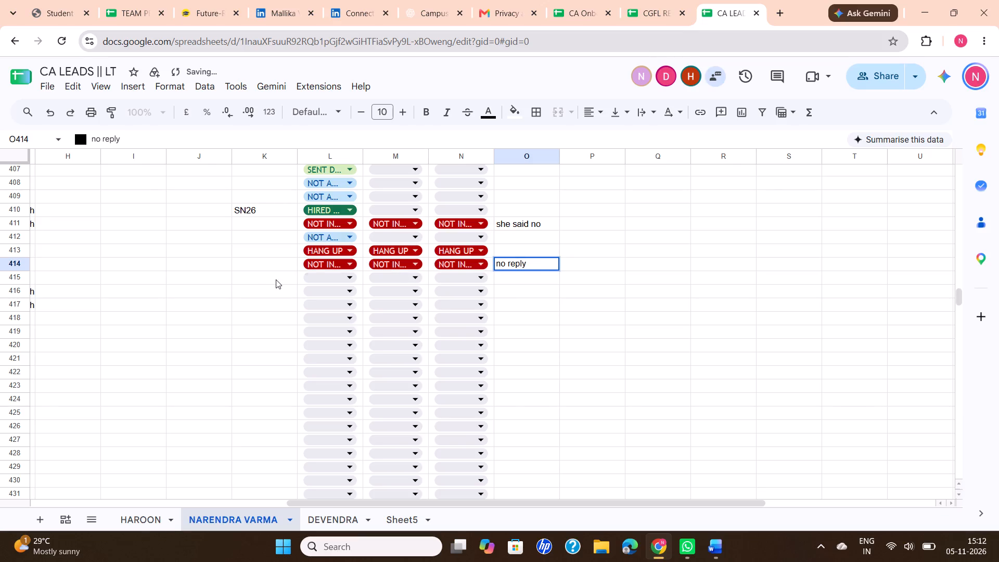
{"action": "left_click", "coordinate": [266, 279]}
Return to the contact columns and select the details of the leads in rows 415 and 416.
{"action": "scroll", "coordinate": [266, 279], "scroll_direction": "right", "scroll_amount": 8}
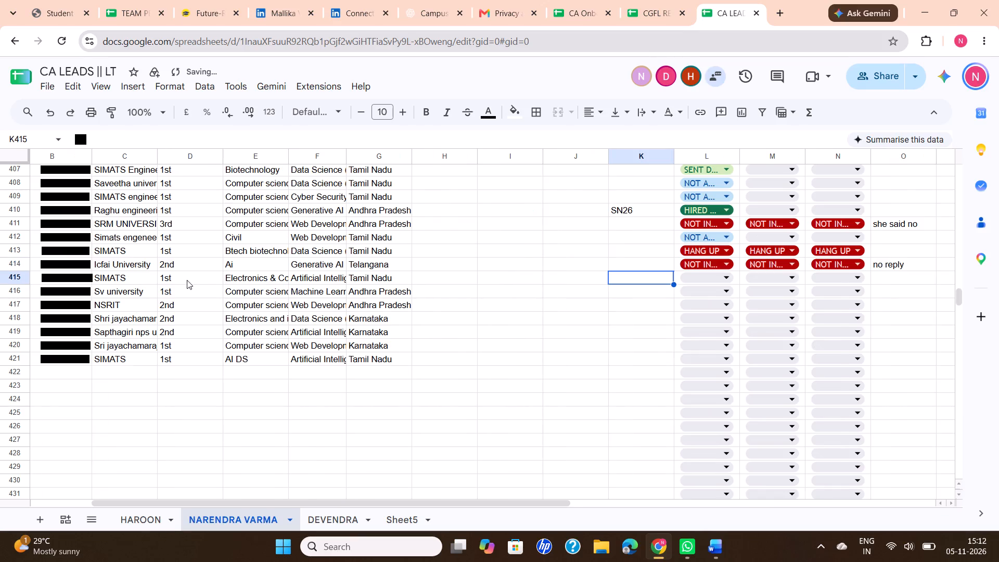
{"action": "left_click", "coordinate": [187, 280]}
{"action": "left_click_drag", "start_coordinate": [194, 292], "coordinate": [361, 271]}
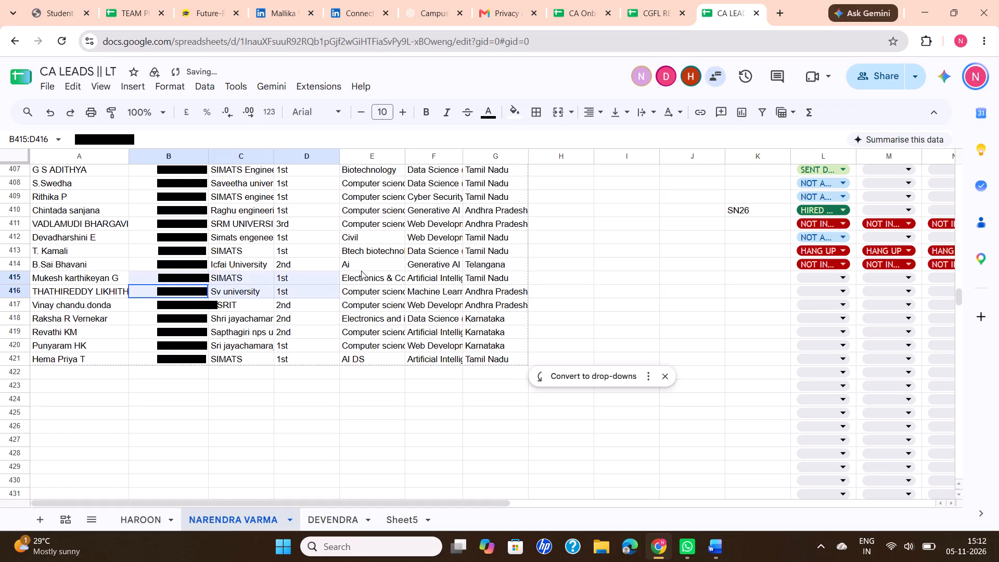
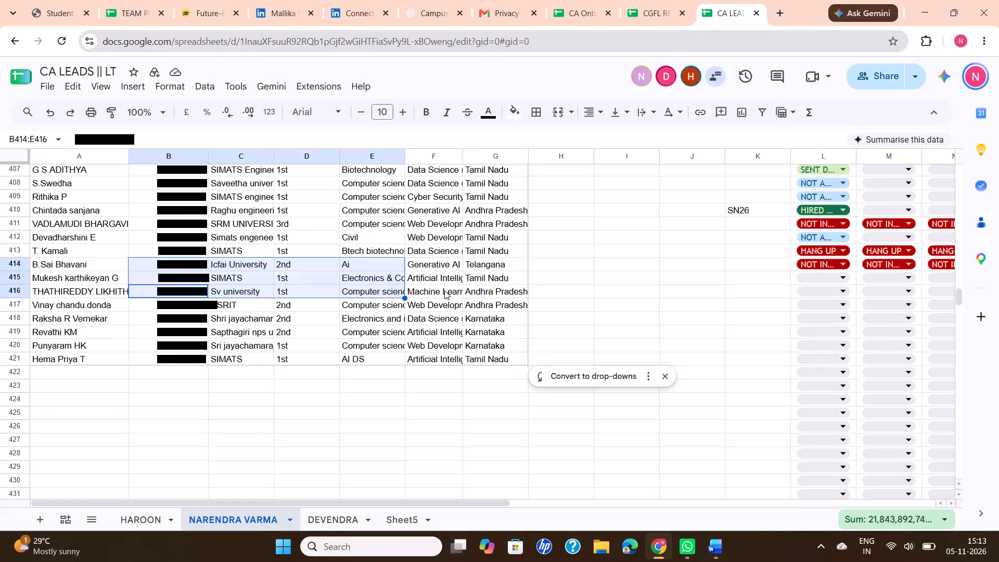
Set the call status of the lead in row 416 to WRONG NUMBER in all three status columns, L to N.
{"action": "scroll", "coordinate": [444, 290], "scroll_direction": "left", "scroll_amount": 3}
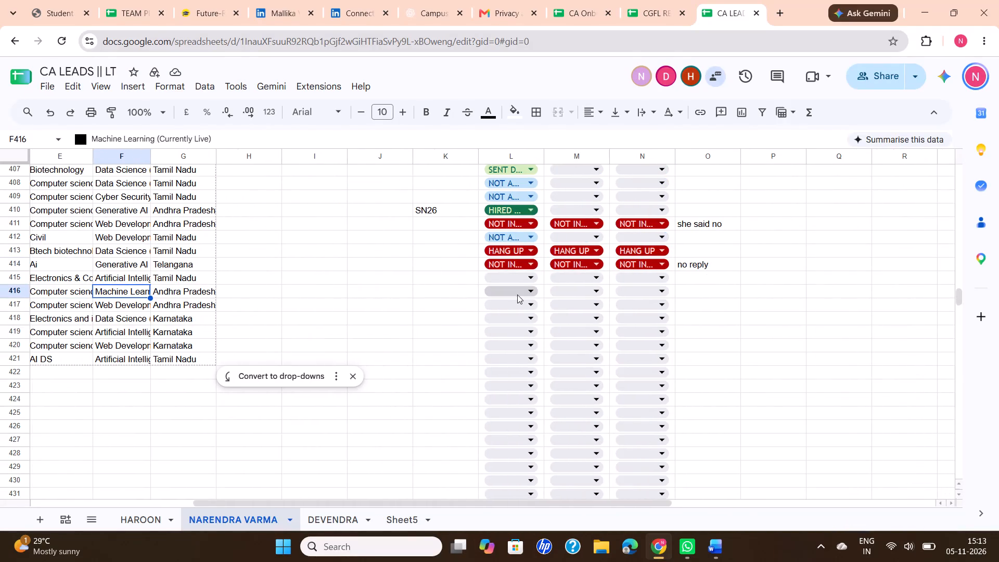
{"action": "left_click", "coordinate": [517, 295]}
{"action": "scroll", "coordinate": [526, 377], "scroll_direction": "down", "scroll_amount": 2}
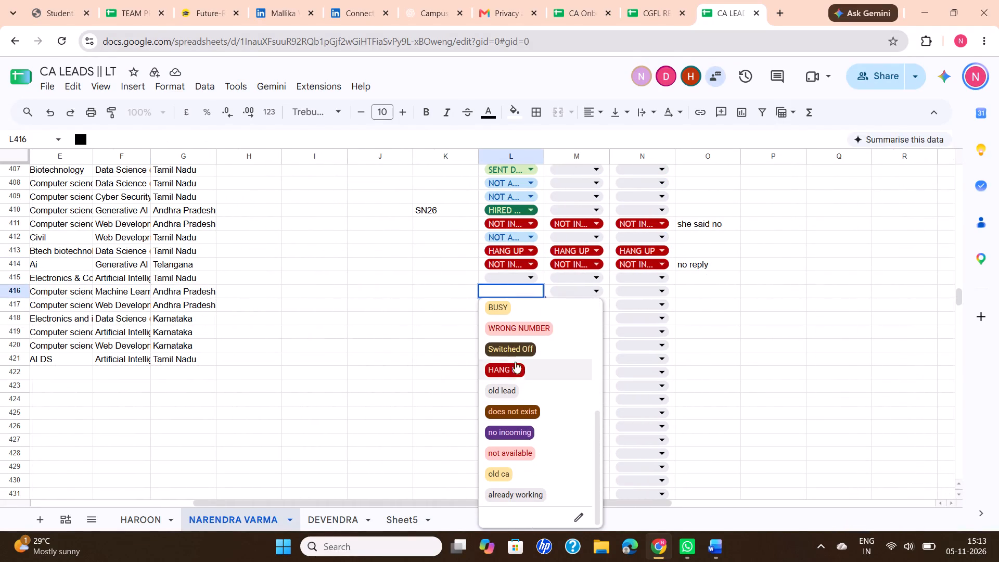
{"action": "left_click", "coordinate": [516, 325]}
{"action": "left_click_drag", "start_coordinate": [544, 299], "coordinate": [623, 289]}
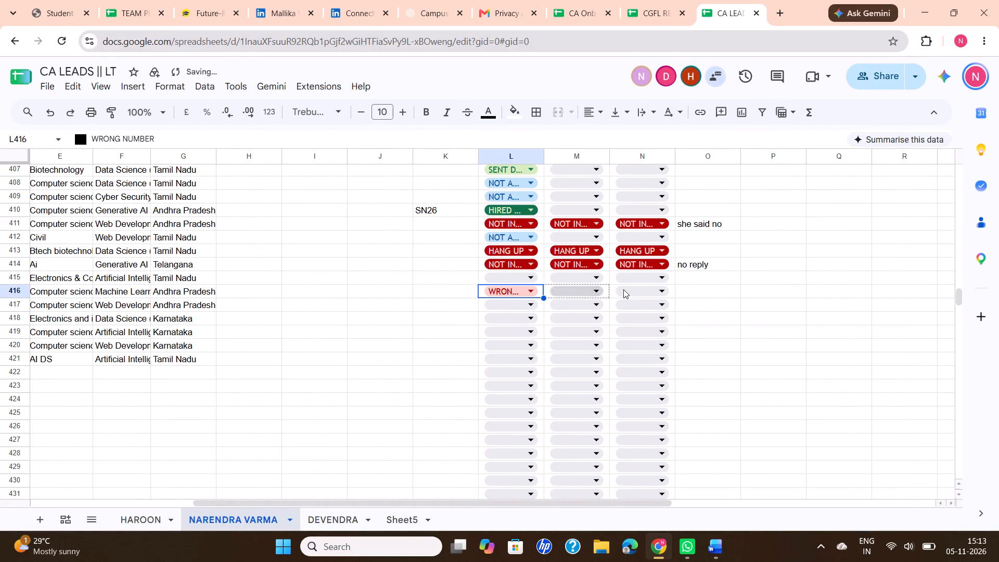
{"action": "left_click_drag", "start_coordinate": [623, 289], "coordinate": [645, 291]}
{"action": "left_click", "coordinate": [467, 276]}
Return to the contact columns and select the phone number of the lead in row 417.
{"action": "scroll", "coordinate": [467, 276], "scroll_direction": "right", "scroll_amount": 5}
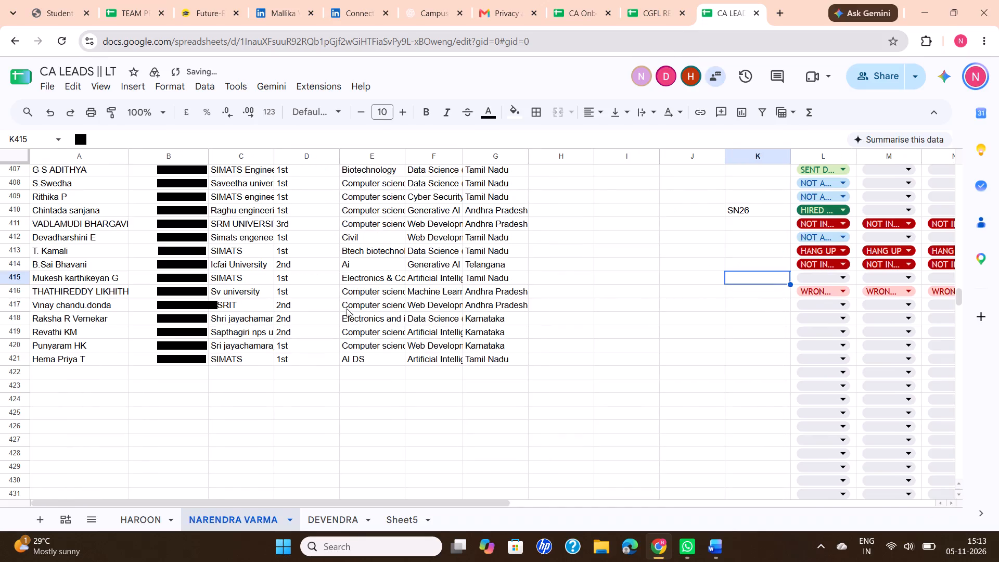
{"action": "scroll", "coordinate": [306, 309], "scroll_direction": "right", "scroll_amount": 2}
{"action": "left_click", "coordinate": [193, 304]}
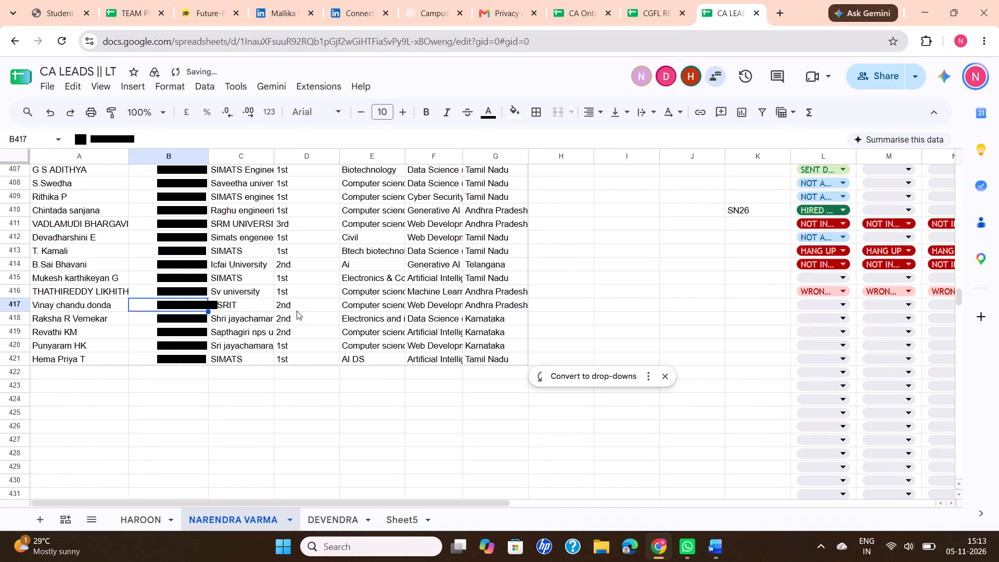
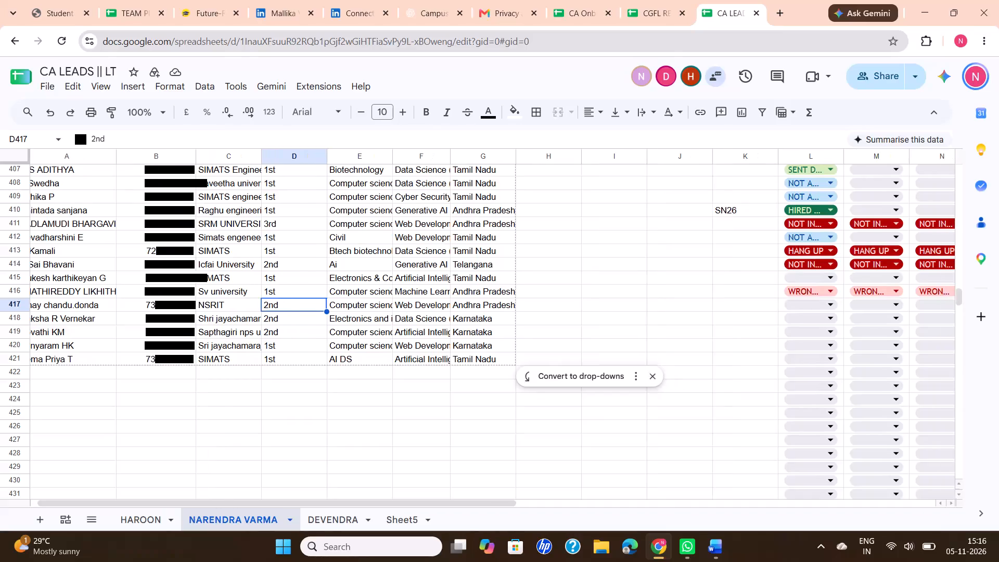
Set the call status of the lead in row 418 to NOT ANSWERED in the first status column, L.
{"action": "scroll", "coordinate": [297, 311], "scroll_direction": "left", "scroll_amount": 1}
{"action": "left_click", "coordinate": [404, 315]}
{"action": "left_click", "coordinate": [430, 315]}
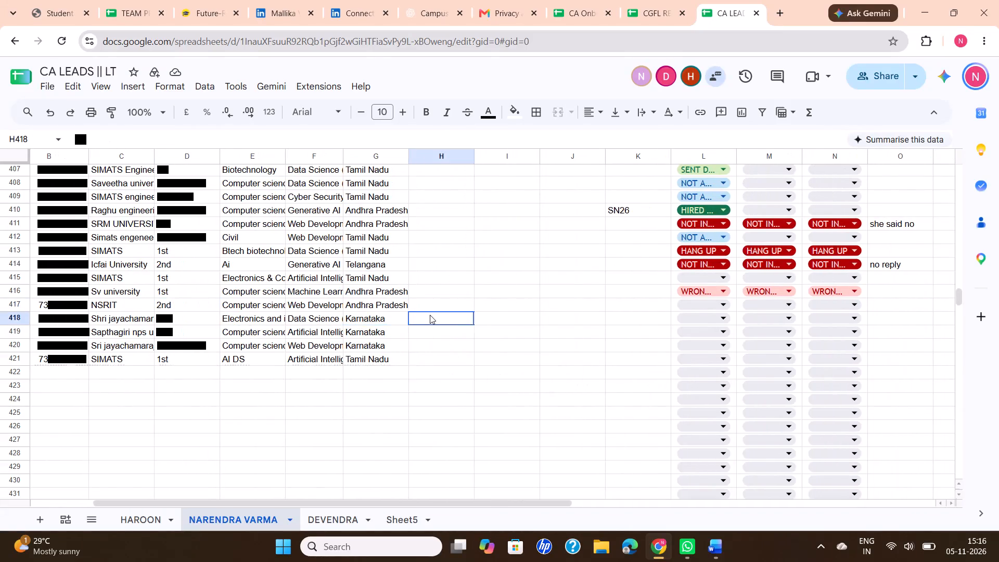
{"action": "scroll", "coordinate": [430, 315], "scroll_direction": "left", "scroll_amount": 2}
{"action": "left_click", "coordinate": [507, 319]}
{"action": "left_click", "coordinate": [507, 399]}
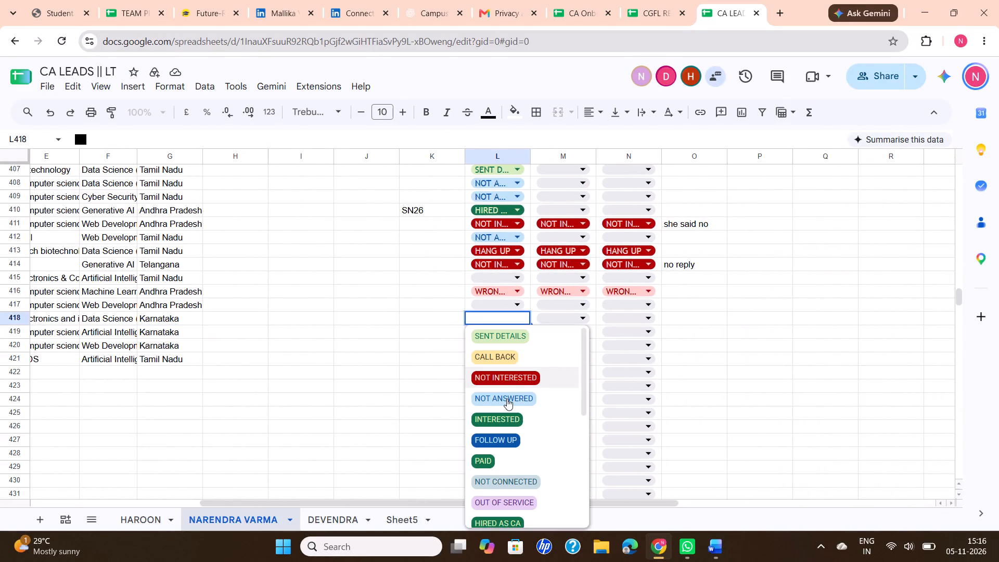
{"action": "left_click", "coordinate": [445, 278]}
Return to the contact columns and select the phone number of the lead in row 415.
{"action": "scroll", "coordinate": [445, 278], "scroll_direction": "right", "scroll_amount": 4}
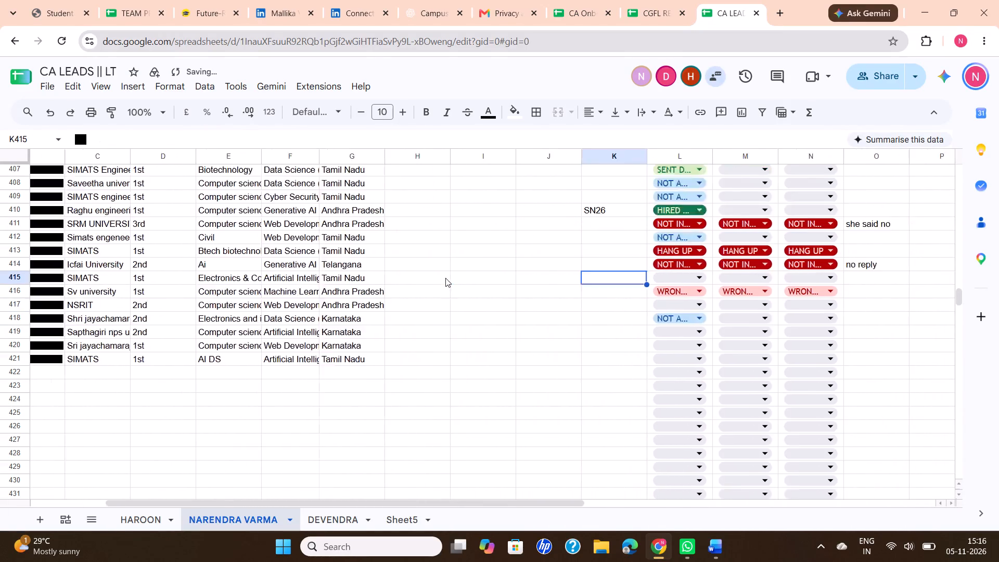
{"action": "left_click", "coordinate": [168, 281]}
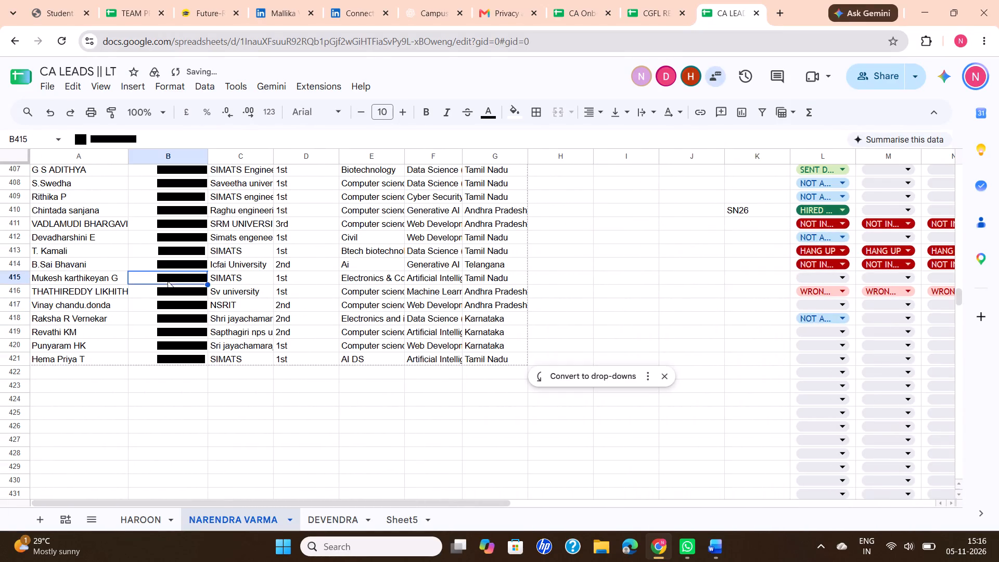
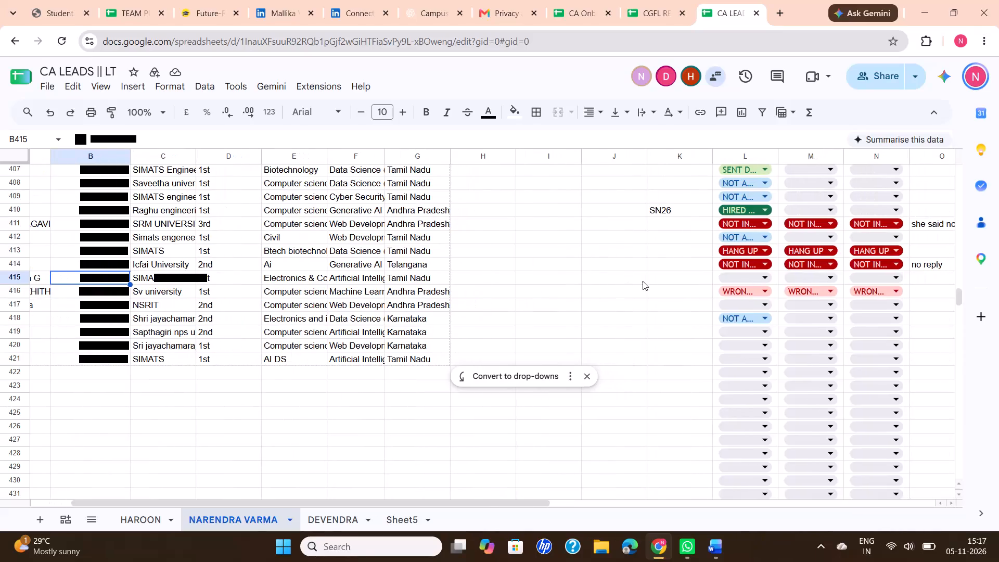
Set the call status of the lead in row 415 to CALL BACK in the first status column, L.
{"action": "left_click", "coordinate": [724, 276]}
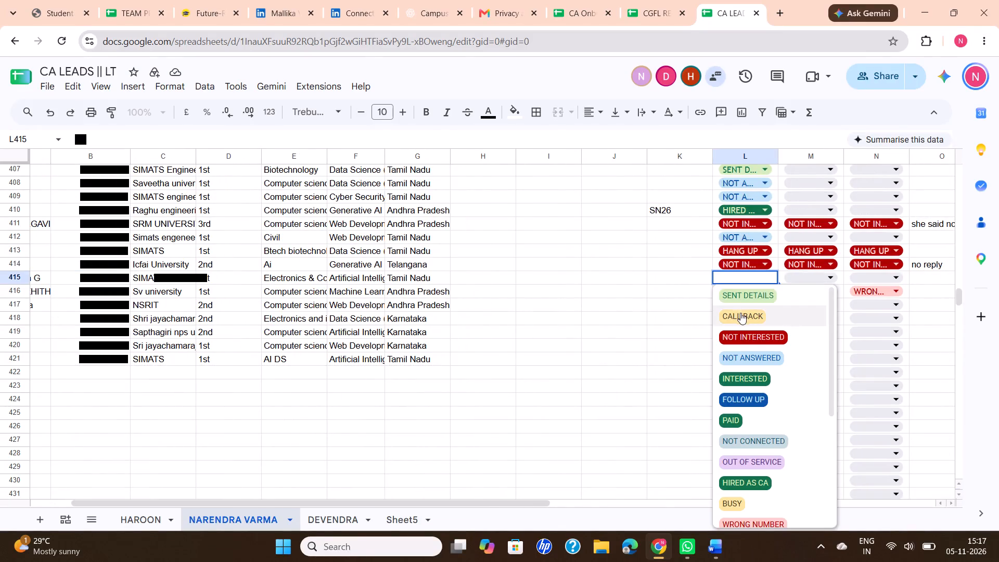
{"action": "left_click", "coordinate": [740, 313]}
Enter the remark "travelling" in column O for the lead in row 415.
{"action": "scroll", "coordinate": [740, 313], "scroll_direction": "left", "scroll_amount": 4}
{"action": "triple_click", "coordinate": [543, 277]}
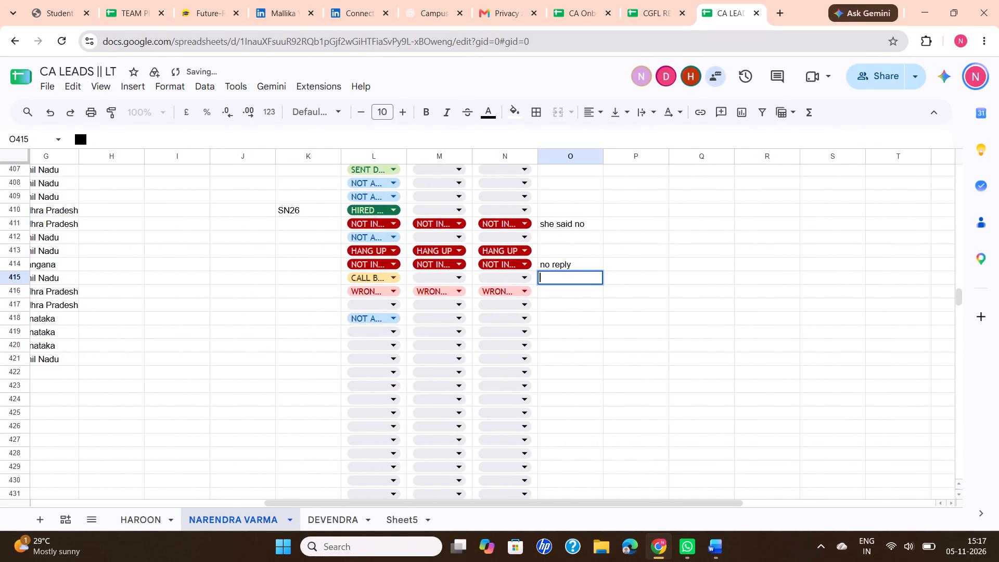
{"action": "type", "text": "travell"}
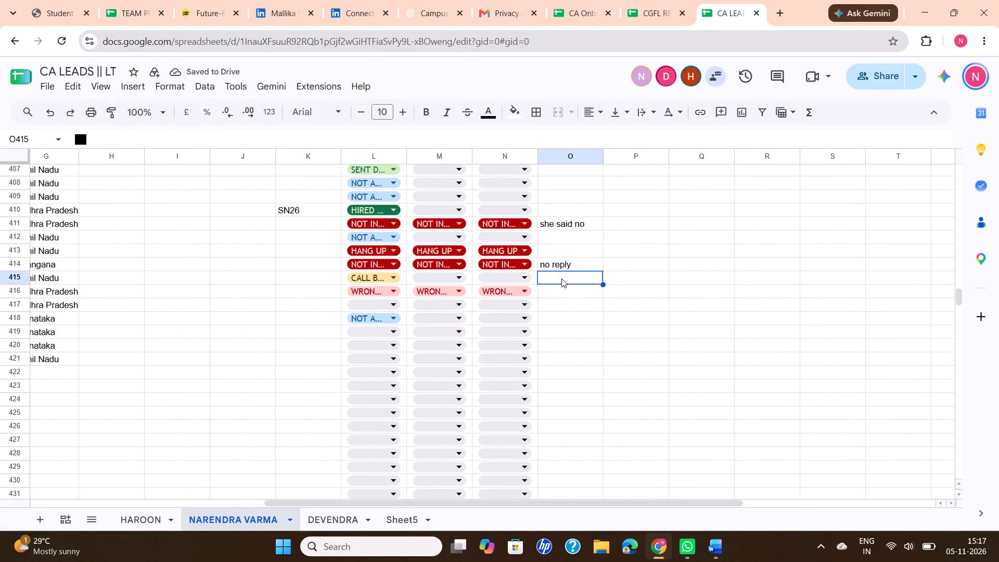
{"action": "triple_click", "coordinate": [561, 278]}
{"action": "key", "text": "t"}
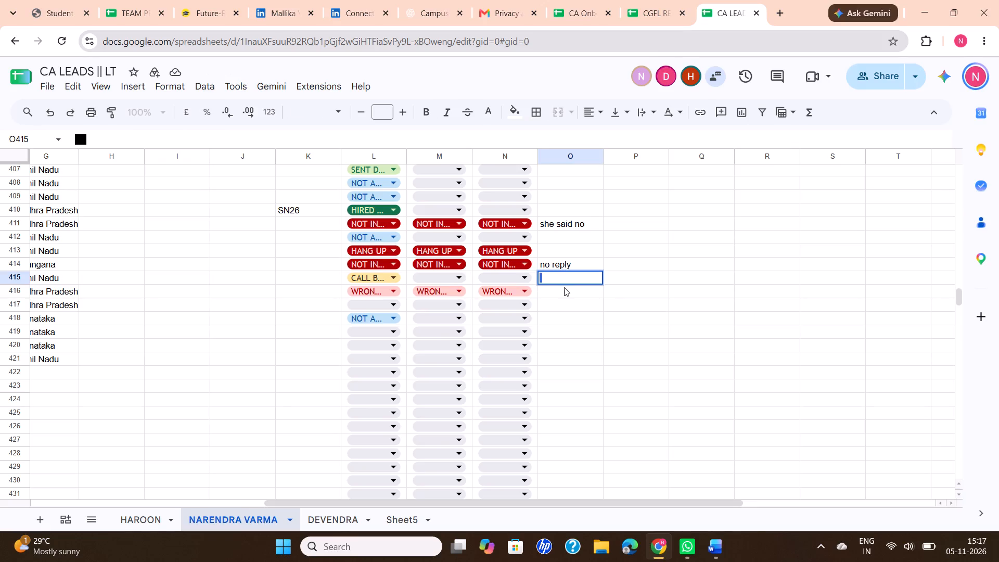
{"action": "left_click", "coordinate": [557, 278]}
{"action": "scroll", "coordinate": [557, 278], "scroll_direction": "right", "scroll_amount": 4}
{"action": "key", "text": "t"}
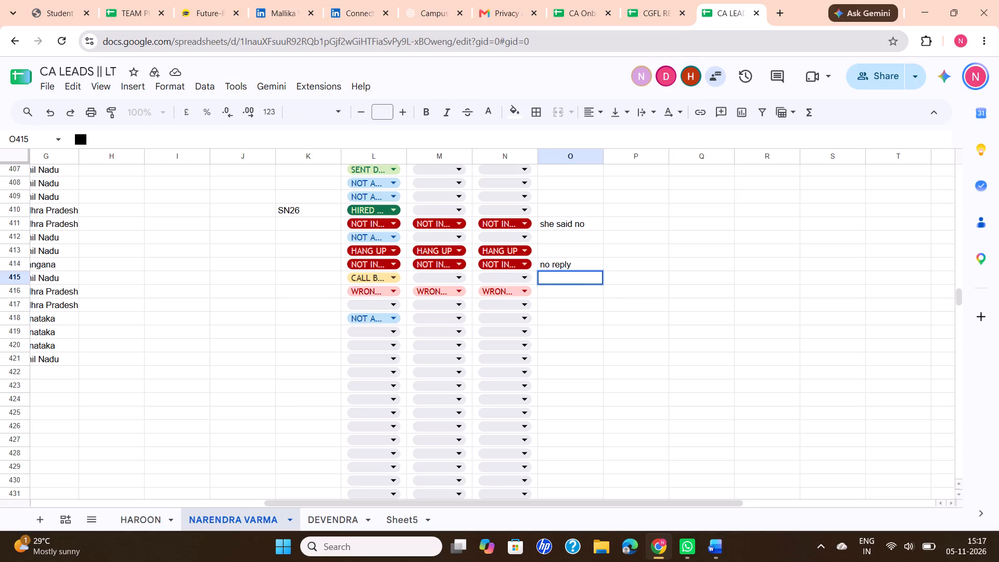
{"action": "left_click", "coordinate": [560, 297]}
{"action": "triple_click", "coordinate": [559, 278]}
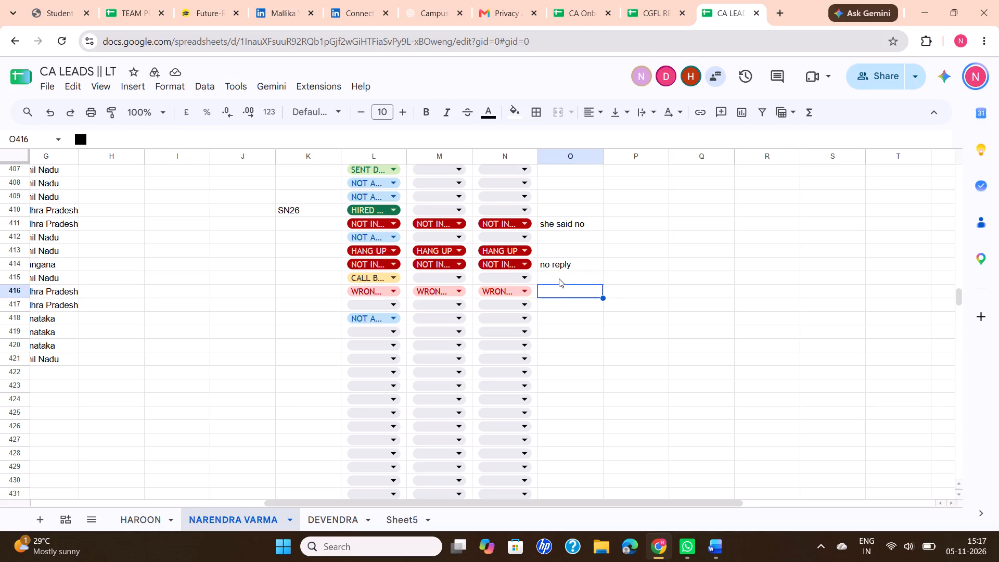
{"action": "left_click", "coordinate": [559, 278]}
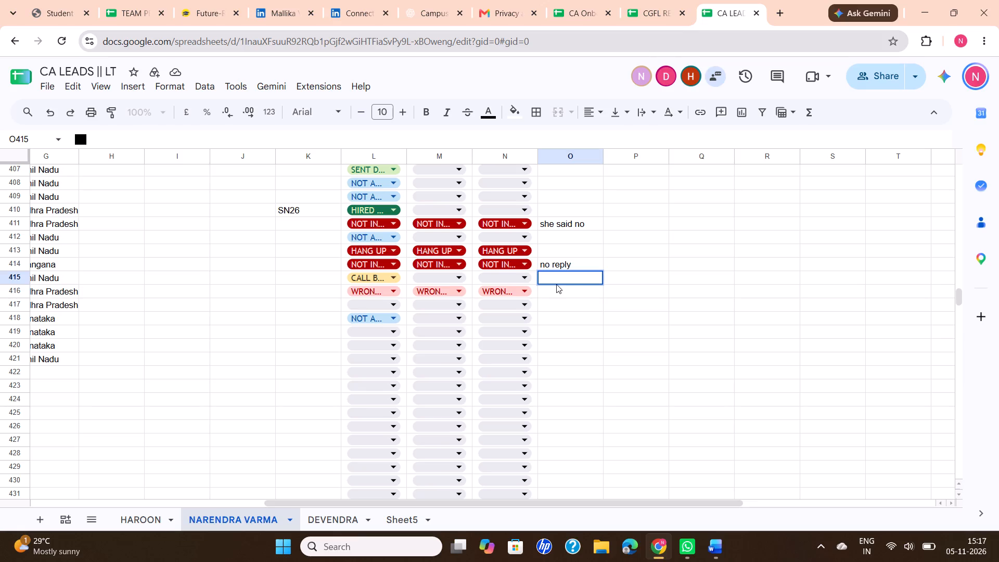
{"action": "type", "text": "tr"}
{"action": "type", "text": "avelling"}
{"action": "left_click", "coordinate": [296, 304]}
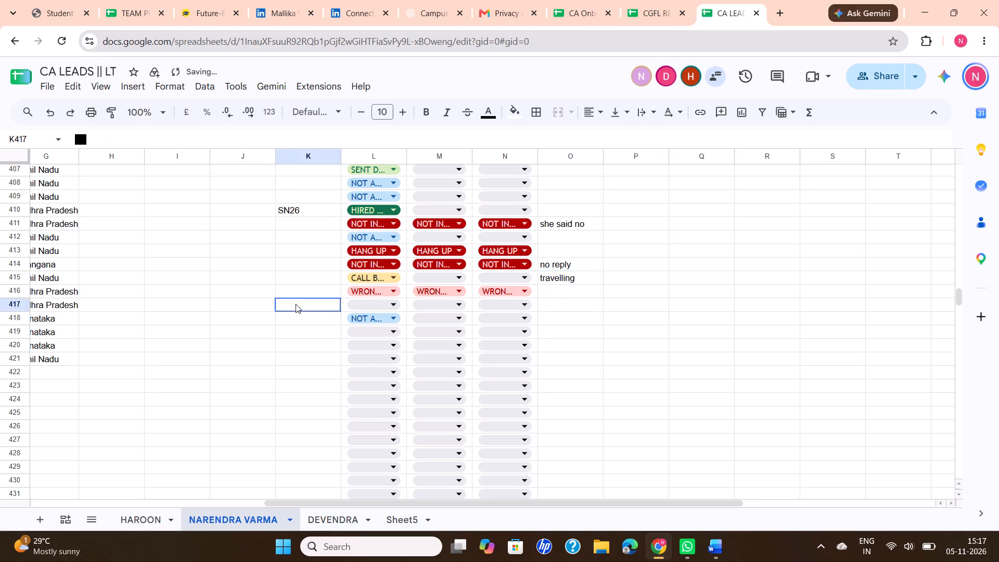
Set the call status of the lead in row 417 to NOT ANSWERED in the first status column, L.
{"action": "scroll", "coordinate": [296, 304], "scroll_direction": "right", "scroll_amount": 6}
{"action": "scroll", "coordinate": [330, 331], "scroll_direction": "left", "scroll_amount": 1}
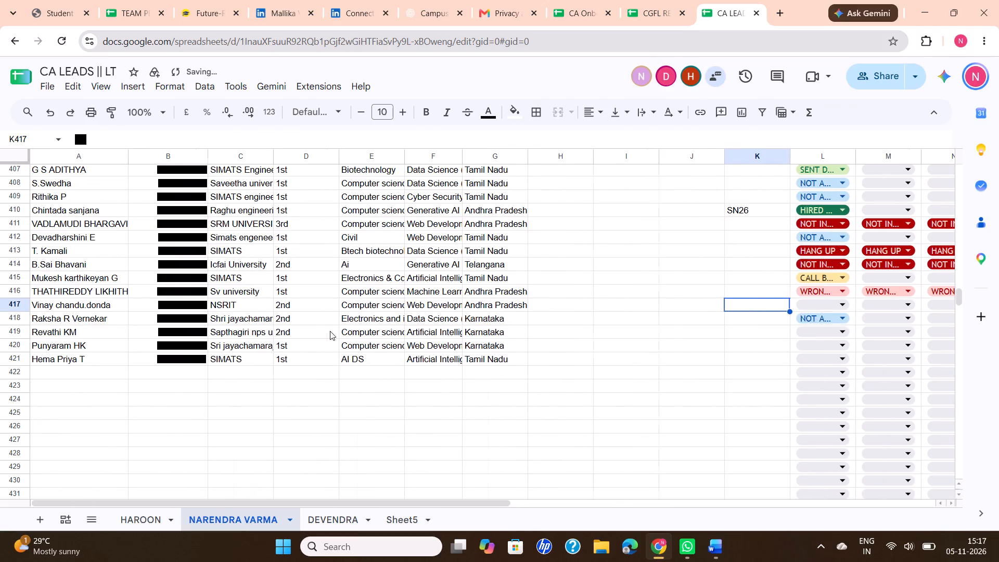
{"action": "scroll", "coordinate": [330, 331], "scroll_direction": "left", "scroll_amount": 1}
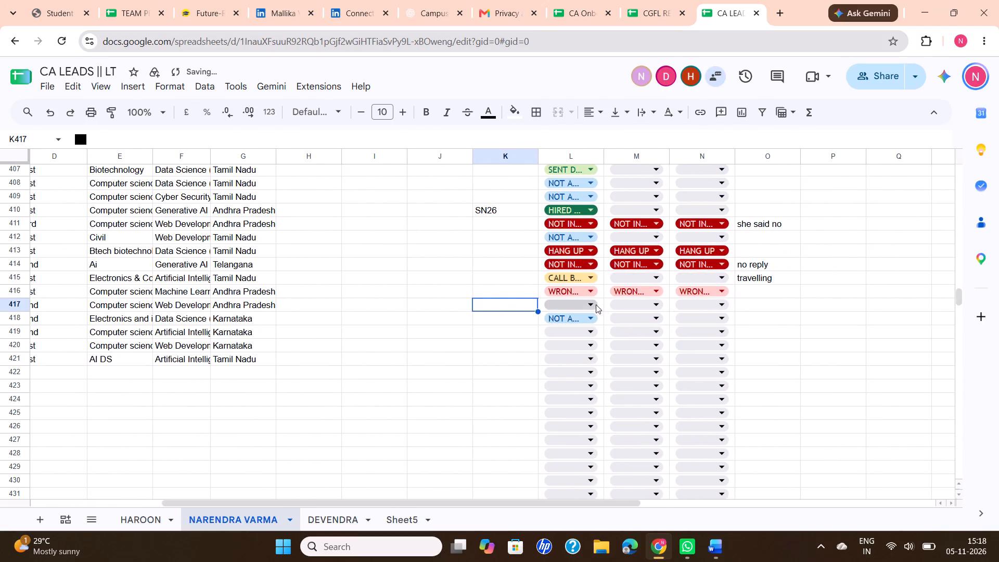
{"action": "left_click", "coordinate": [596, 304]}
{"action": "scroll", "coordinate": [572, 431], "scroll_direction": "down", "scroll_amount": 3}
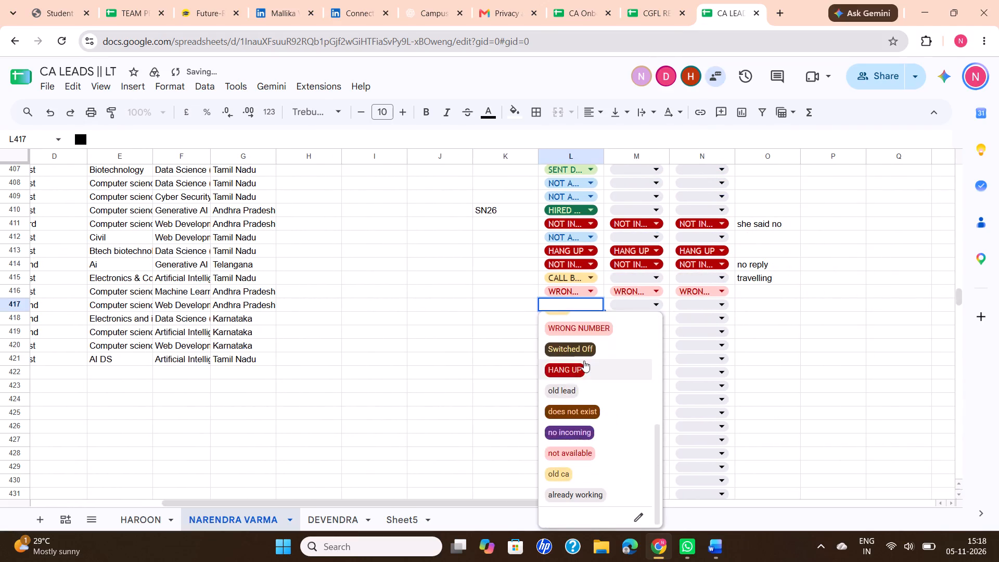
{"action": "scroll", "coordinate": [584, 361], "scroll_direction": "up", "scroll_amount": 7}
{"action": "left_click", "coordinate": [582, 377]}
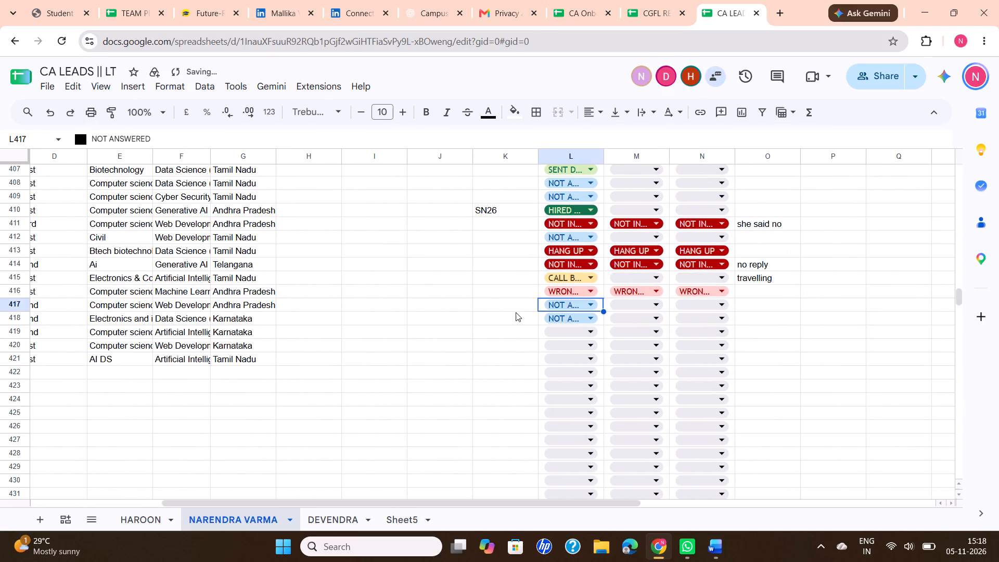
Return to the contact columns and select the phone number of the lead in row 419.
{"action": "left_click_drag", "start_coordinate": [514, 320], "coordinate": [514, 341]}
{"action": "left_click", "coordinate": [514, 341]}
{"action": "left_click", "coordinate": [510, 335]}
{"action": "scroll", "coordinate": [510, 335], "scroll_direction": "right", "scroll_amount": 2}
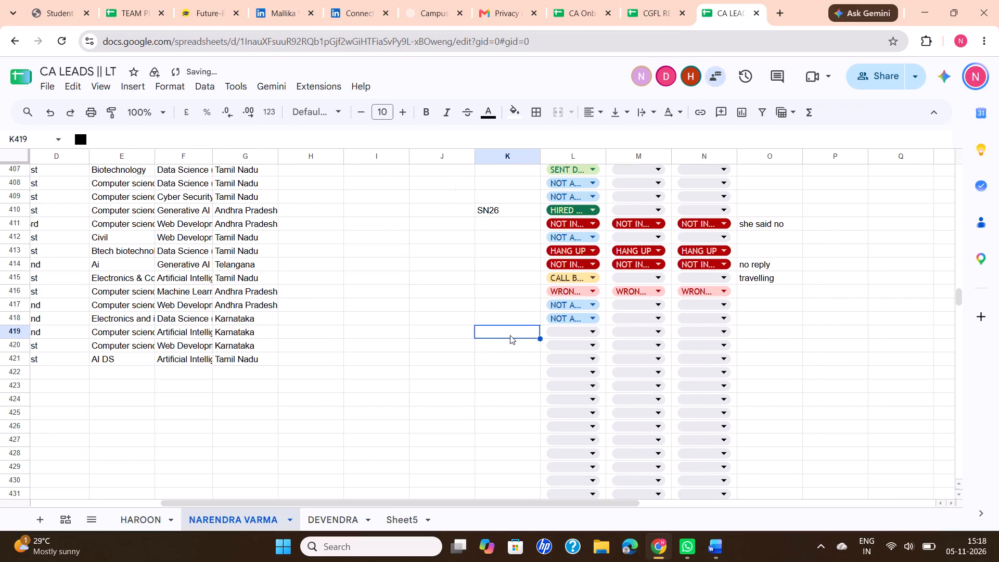
{"action": "scroll", "coordinate": [510, 335], "scroll_direction": "right", "scroll_amount": 3}
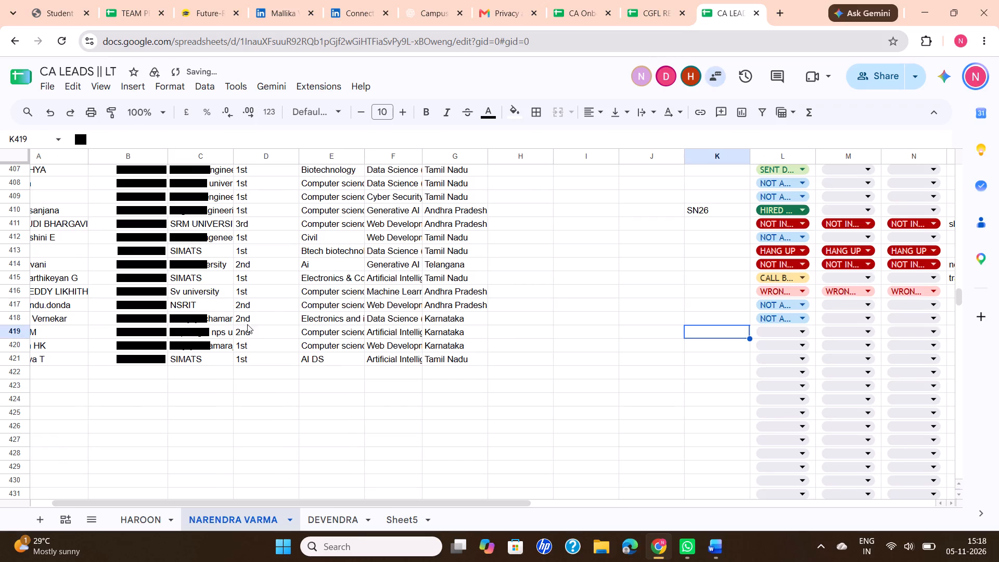
{"action": "left_click", "coordinate": [185, 331]}
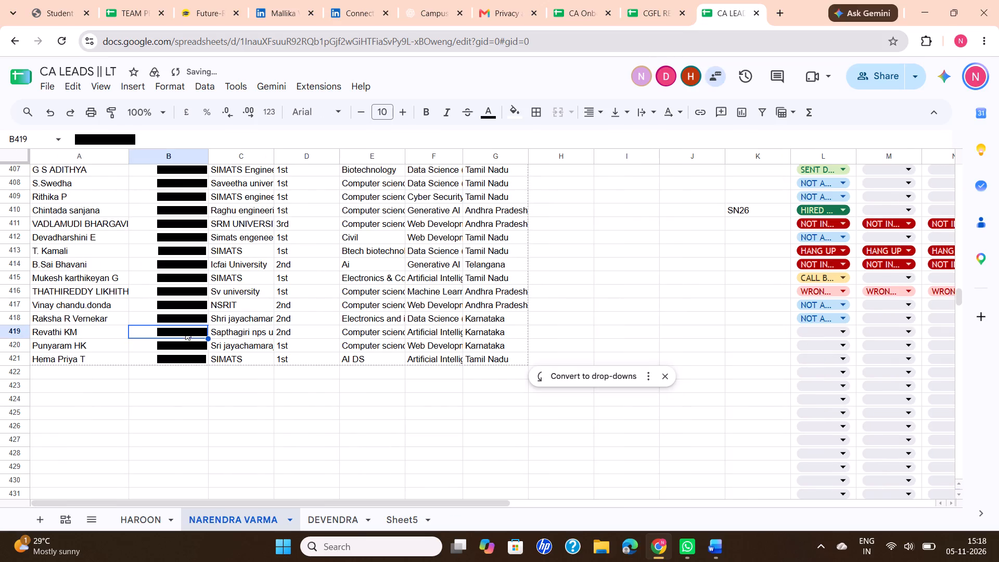
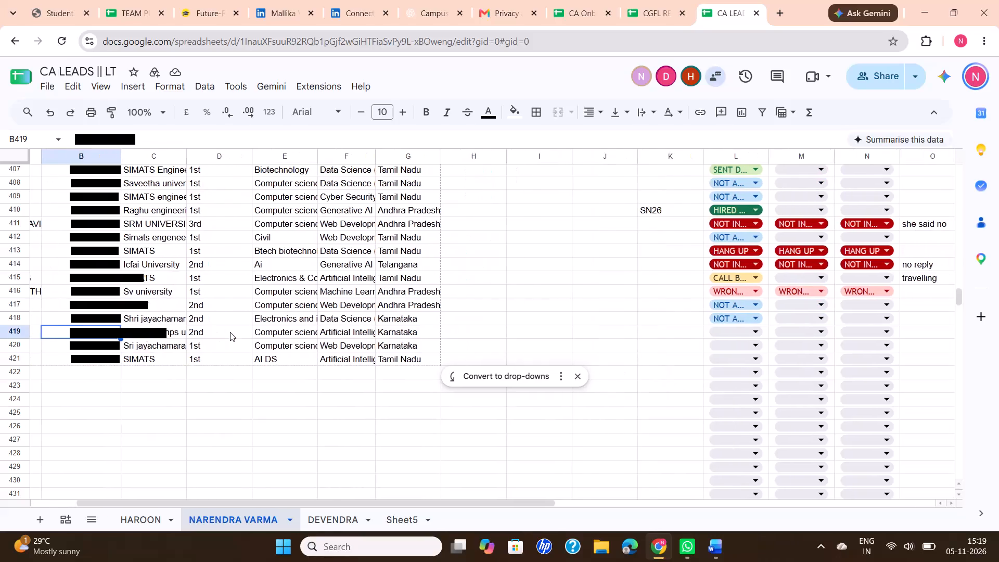
Set the call status of the lead in row 419 to NOT INTERESTED in all three status columns, L to N.
{"action": "scroll", "coordinate": [567, 338], "scroll_direction": "left", "scroll_amount": 1}
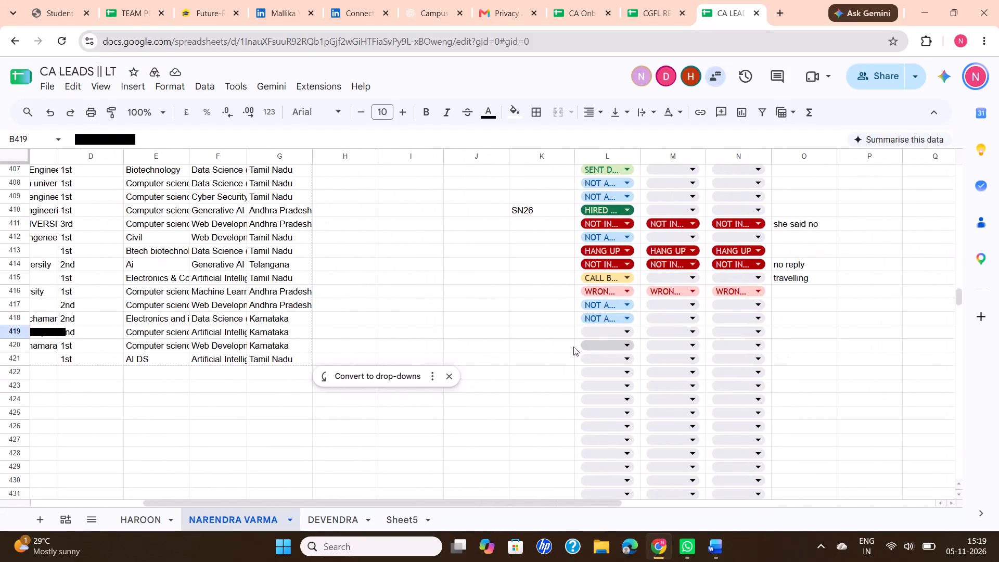
{"action": "scroll", "coordinate": [494, 340], "scroll_direction": "left", "scroll_amount": 4}
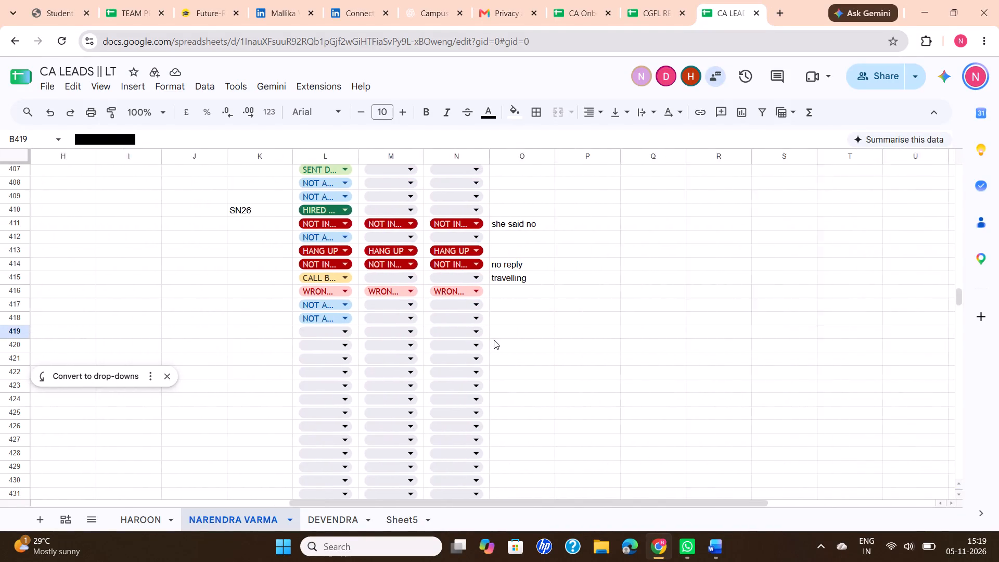
{"action": "scroll", "coordinate": [249, 327], "scroll_direction": "left", "scroll_amount": 2}
{"action": "scroll", "coordinate": [148, 328], "scroll_direction": "right", "scroll_amount": 2}
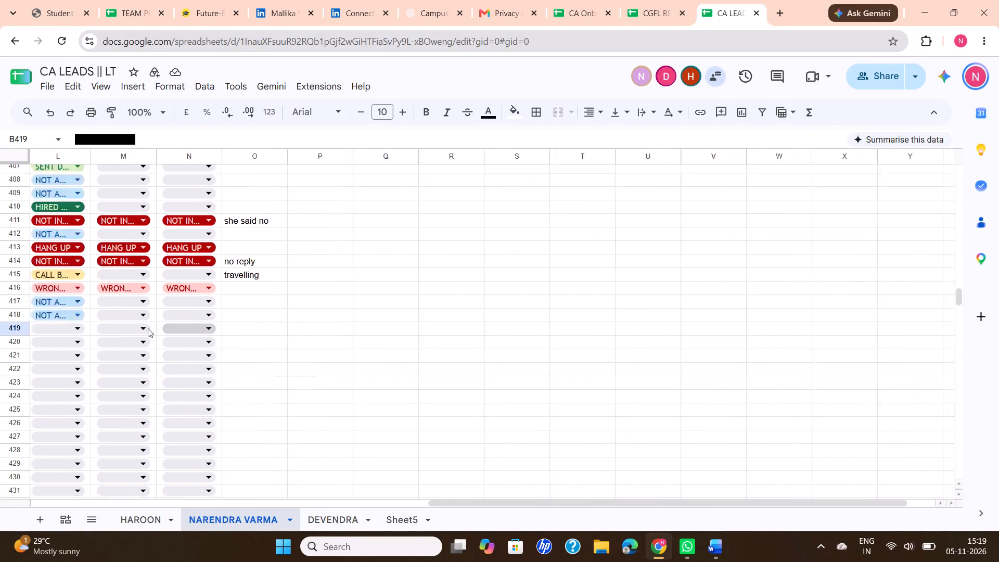
{"action": "scroll", "coordinate": [148, 328], "scroll_direction": "right", "scroll_amount": 1}
{"action": "left_click_drag", "start_coordinate": [217, 327], "coordinate": [205, 384]}
{"action": "left_click", "coordinate": [205, 384]}
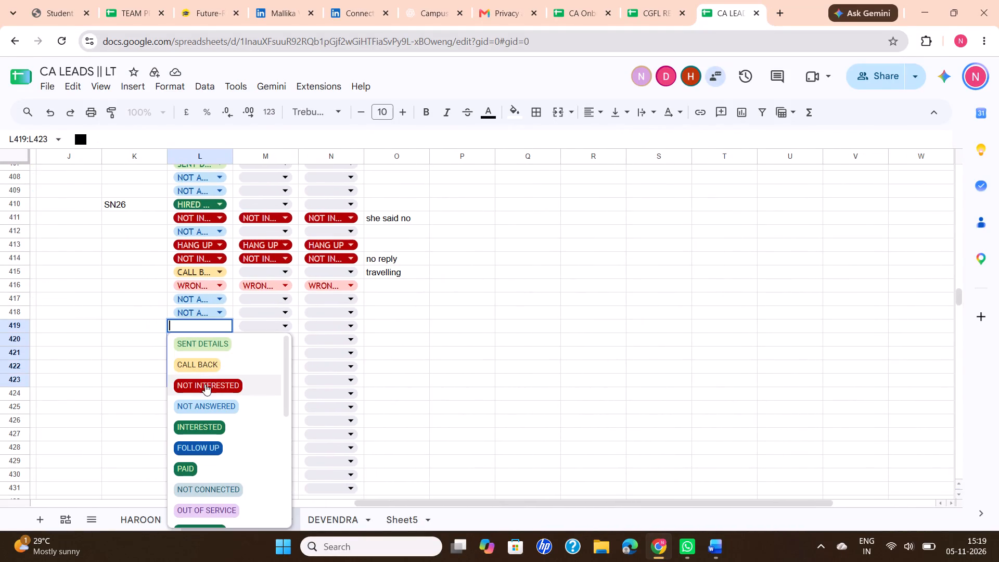
{"action": "left_click", "coordinate": [230, 331]}
{"action": "left_click_drag", "start_coordinate": [230, 331], "coordinate": [283, 329]}
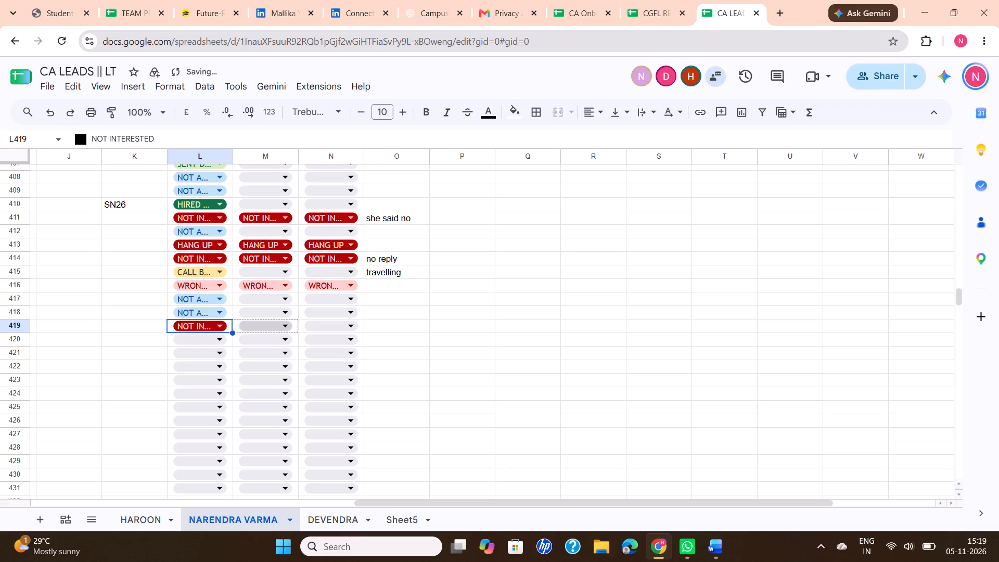
{"action": "left_click_drag", "start_coordinate": [283, 329], "coordinate": [333, 332]}
Enter the remark "no reason" in column O for the lead in row 419.
{"action": "double_click", "coordinate": [383, 325]}
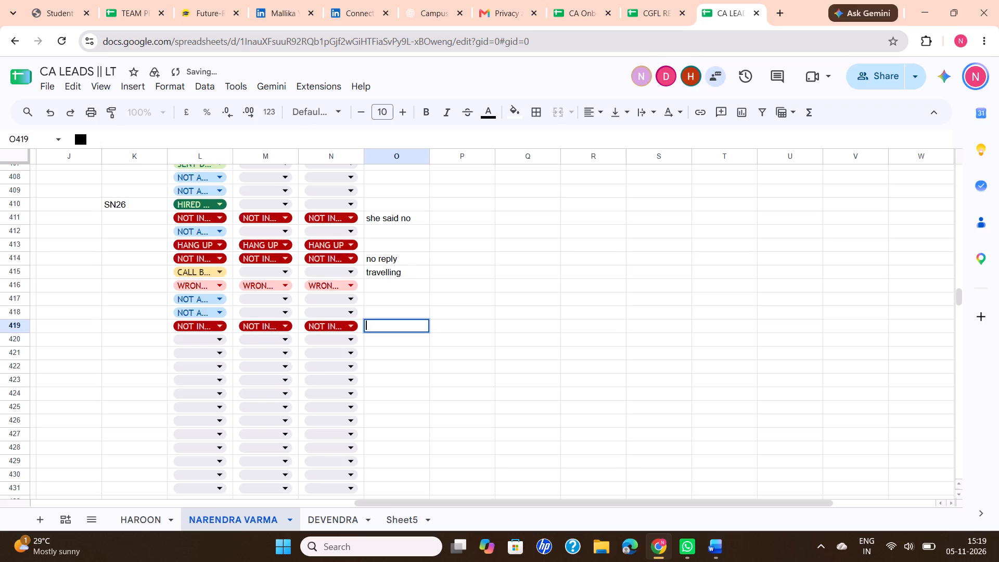
{"action": "type", "text": "no reason"}
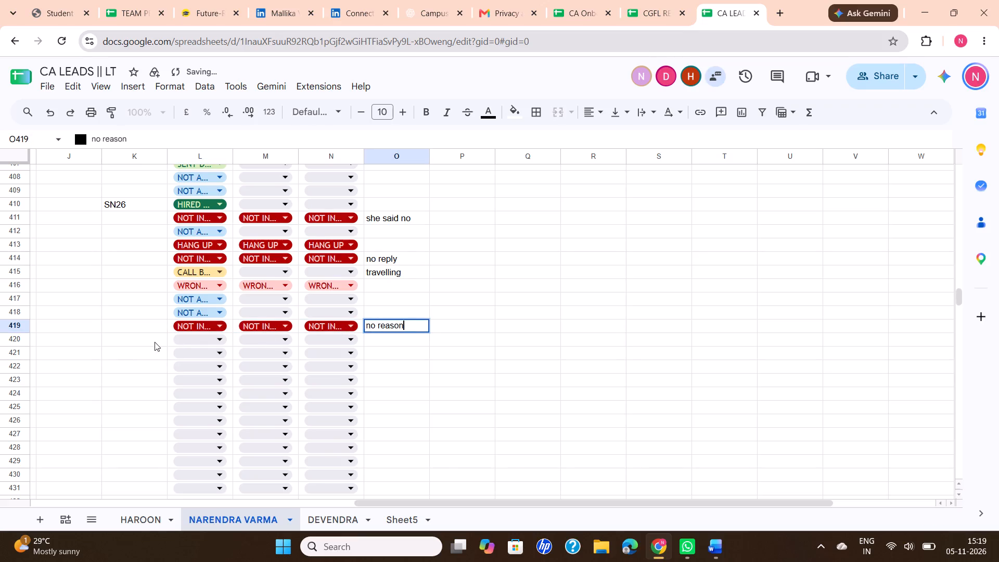
{"action": "left_click", "coordinate": [155, 342]}
Return to the contact columns and select the phone number of the lead in row 420.
{"action": "scroll", "coordinate": [155, 342], "scroll_direction": "right", "scroll_amount": 9}
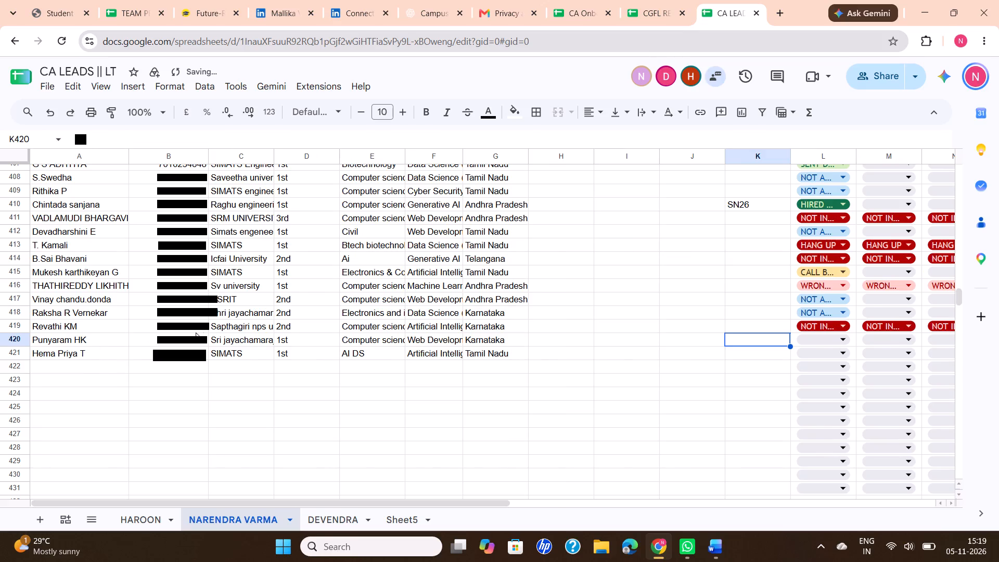
{"action": "left_click", "coordinate": [185, 341]}
{"action": "triple_click", "coordinate": [263, 338]}
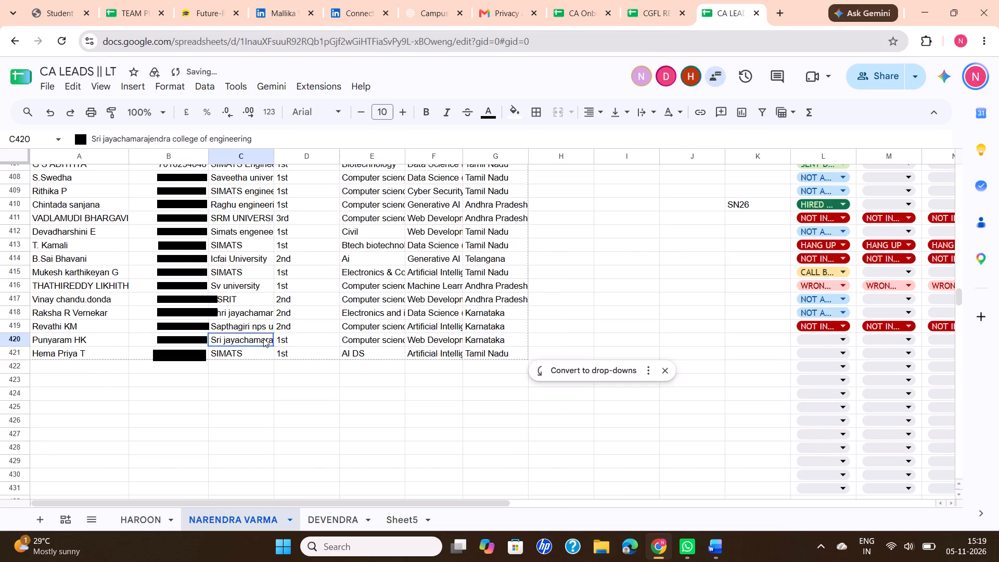
{"action": "left_click", "coordinate": [174, 344]}
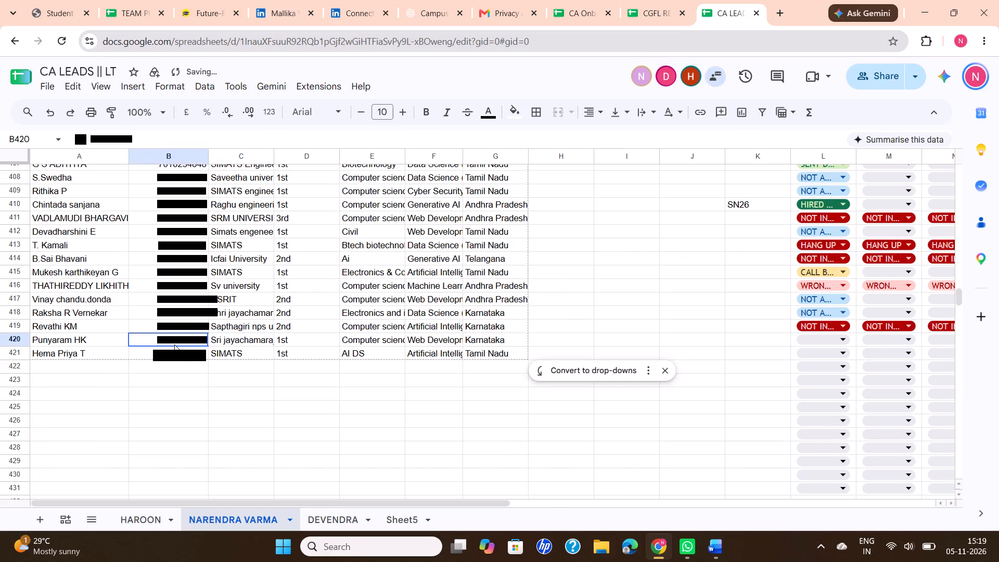
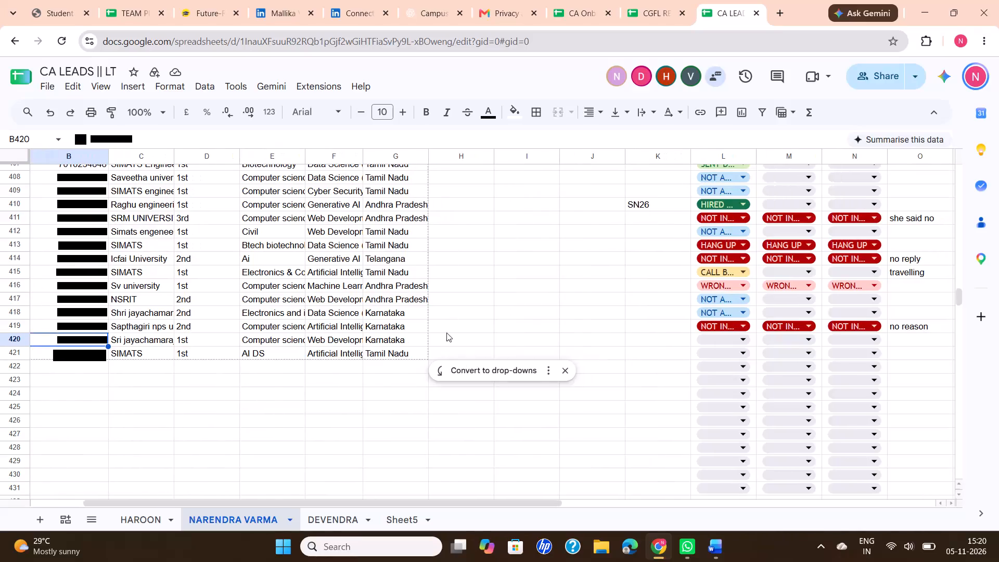
Set the call status of the lead in row 420 to HANG UP in all three status columns, L to N.
{"action": "left_click", "coordinate": [444, 339]}
{"action": "scroll", "coordinate": [444, 339], "scroll_direction": "left", "scroll_amount": 3}
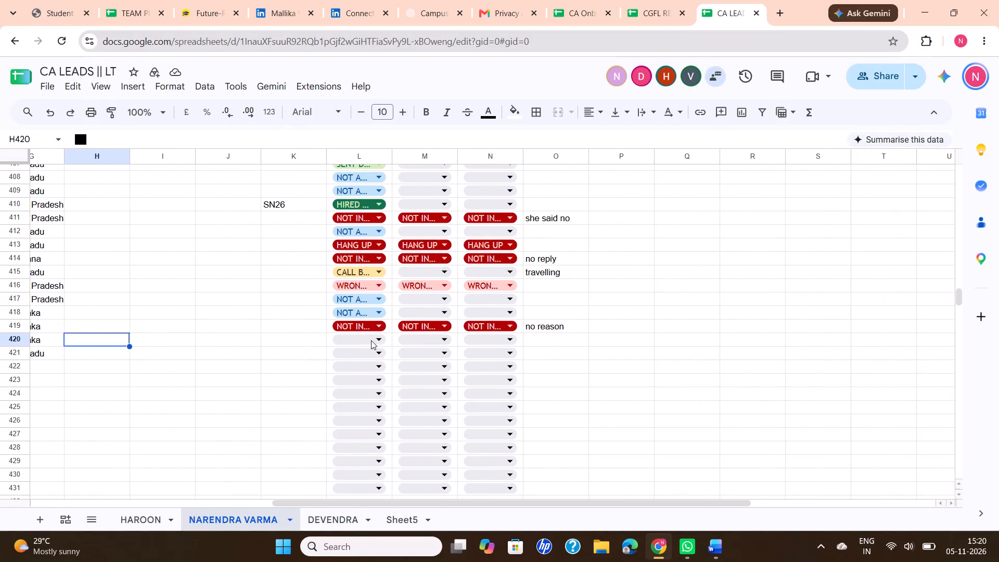
{"action": "left_click_drag", "start_coordinate": [371, 340], "coordinate": [362, 426]}
{"action": "scroll", "coordinate": [362, 426], "scroll_direction": "down", "scroll_amount": 3}
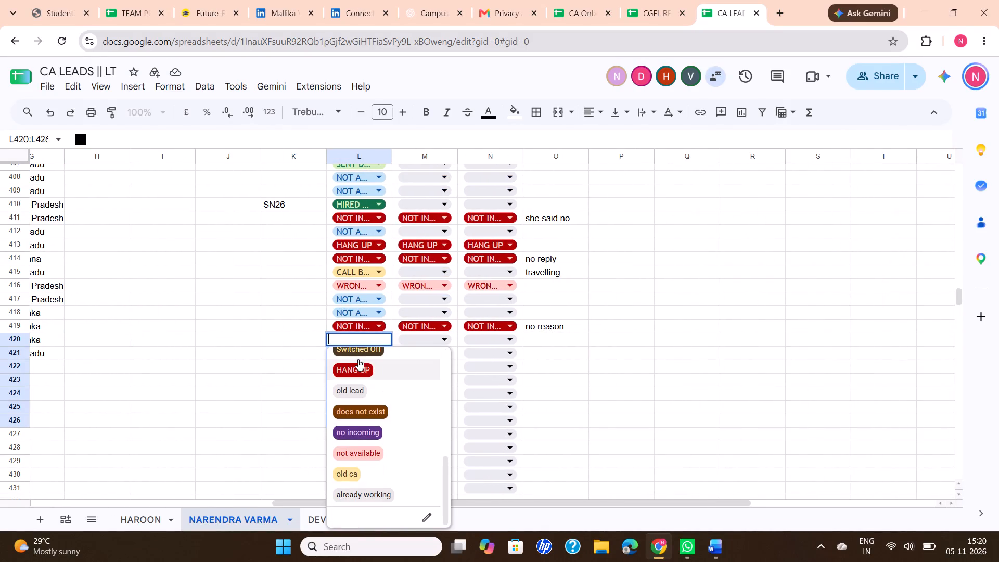
{"action": "left_click", "coordinate": [357, 365]}
{"action": "left_click", "coordinate": [391, 343]}
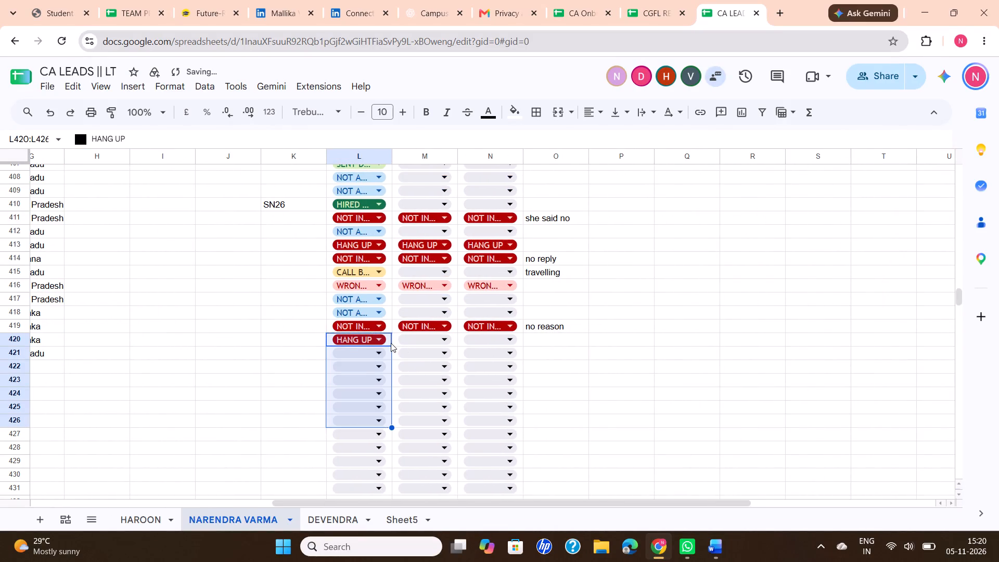
{"action": "left_click", "coordinate": [393, 344]}
{"action": "double_click", "coordinate": [393, 344]}
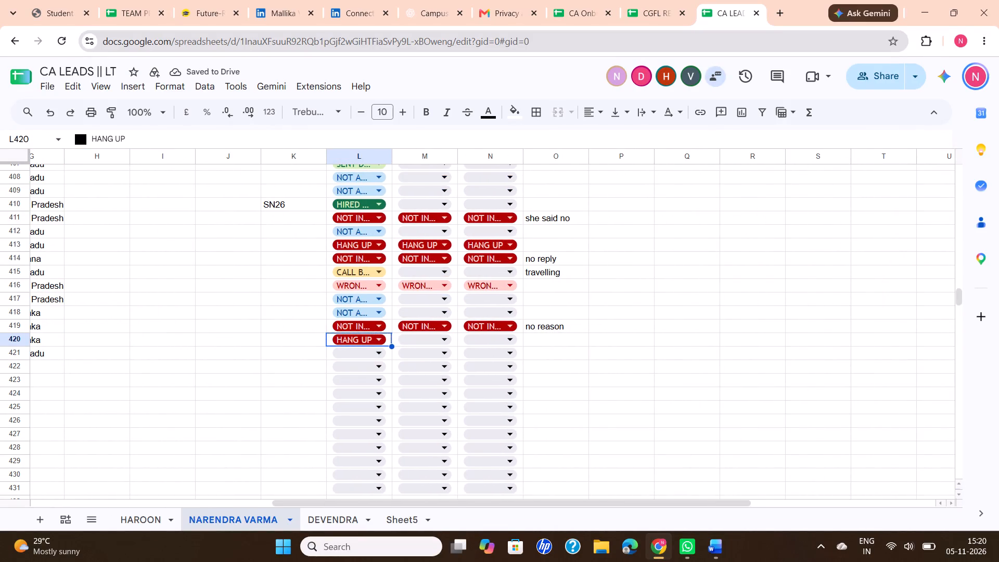
{"action": "left_click_drag", "start_coordinate": [391, 346], "coordinate": [492, 343]}
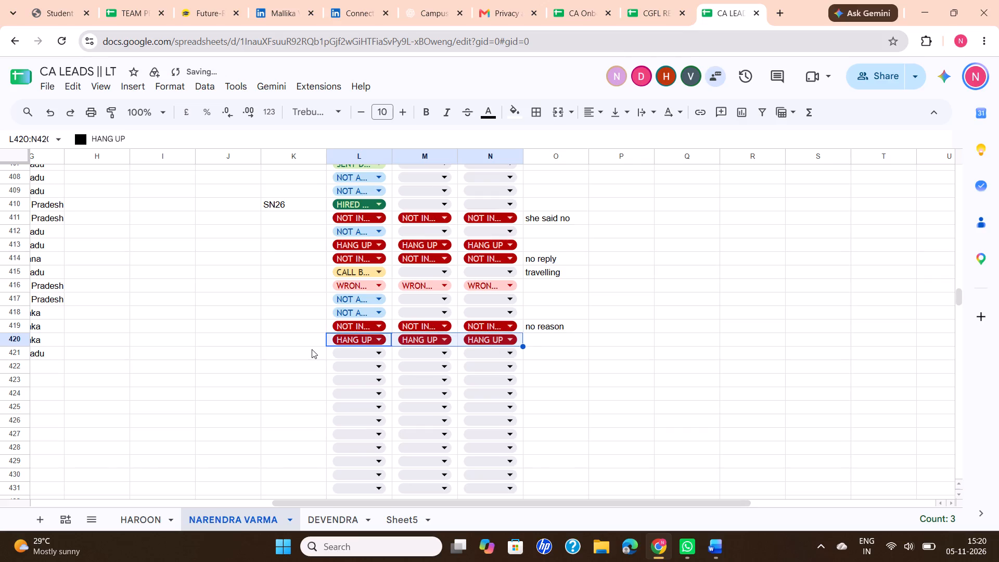
Return to the contact columns and select the phone number of the lead in row 421.
{"action": "left_click", "coordinate": [312, 349]}
{"action": "scroll", "coordinate": [312, 349], "scroll_direction": "right", "scroll_amount": 8}
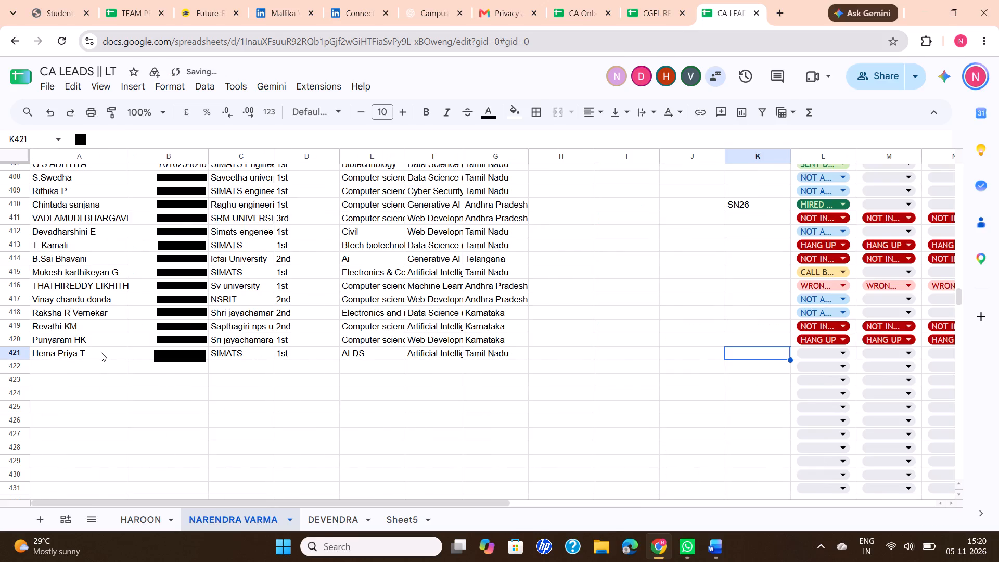
{"action": "left_click", "coordinate": [162, 352]}
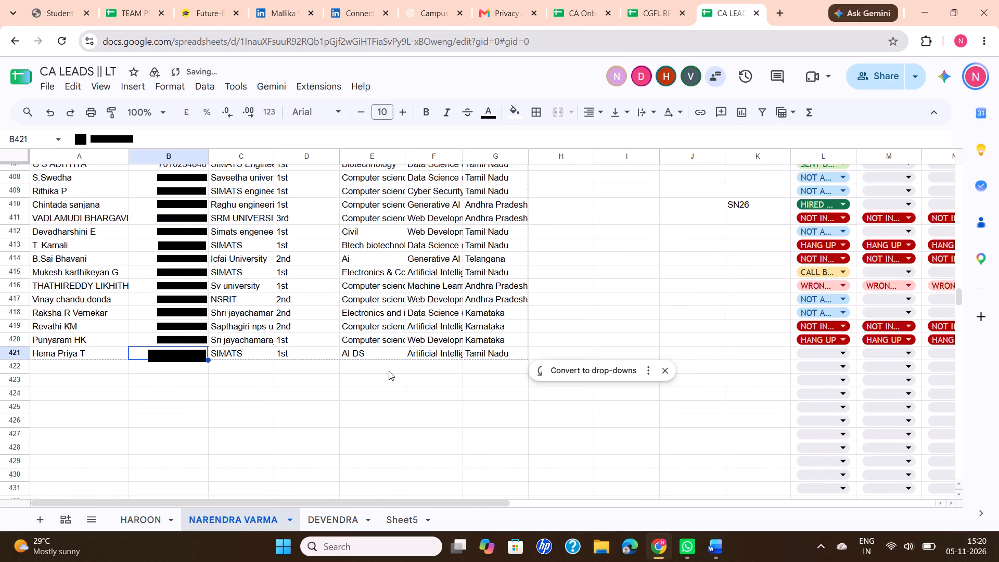
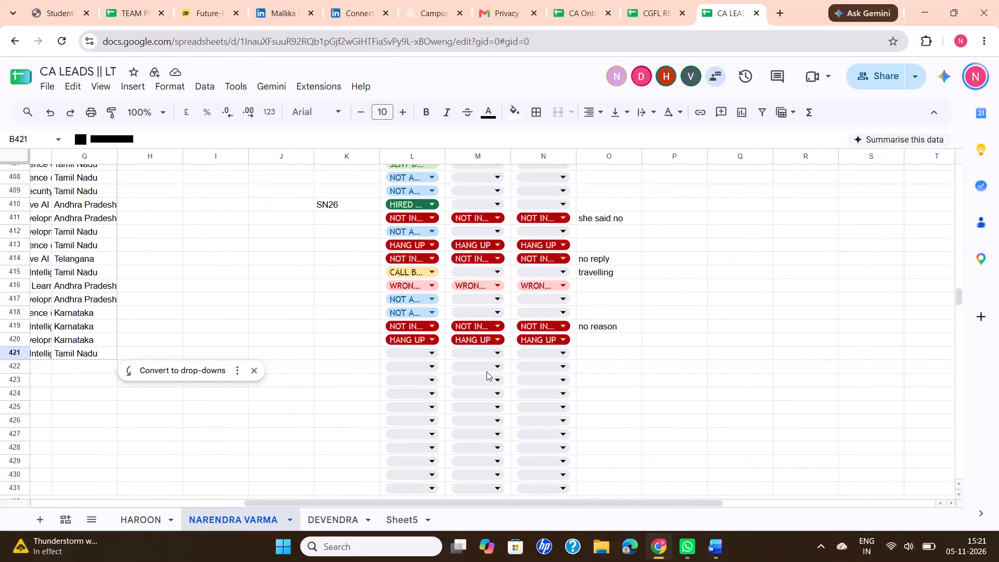
Set the call status in column L for the lead in row 421 to NOT ANSWERED.
{"action": "left_click", "coordinate": [428, 353]}
{"action": "left_click", "coordinate": [414, 421]}
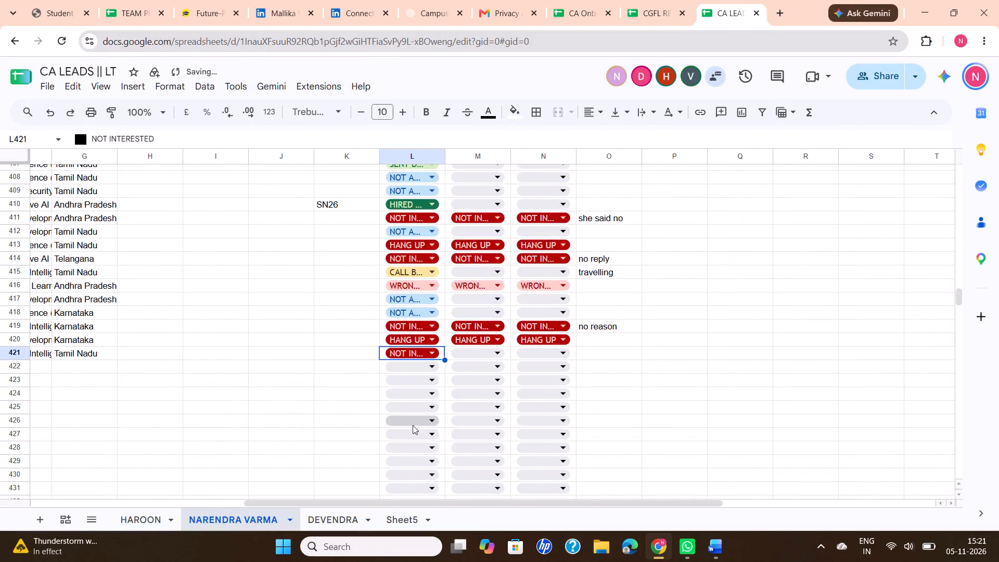
{"action": "left_click", "coordinate": [434, 360]}
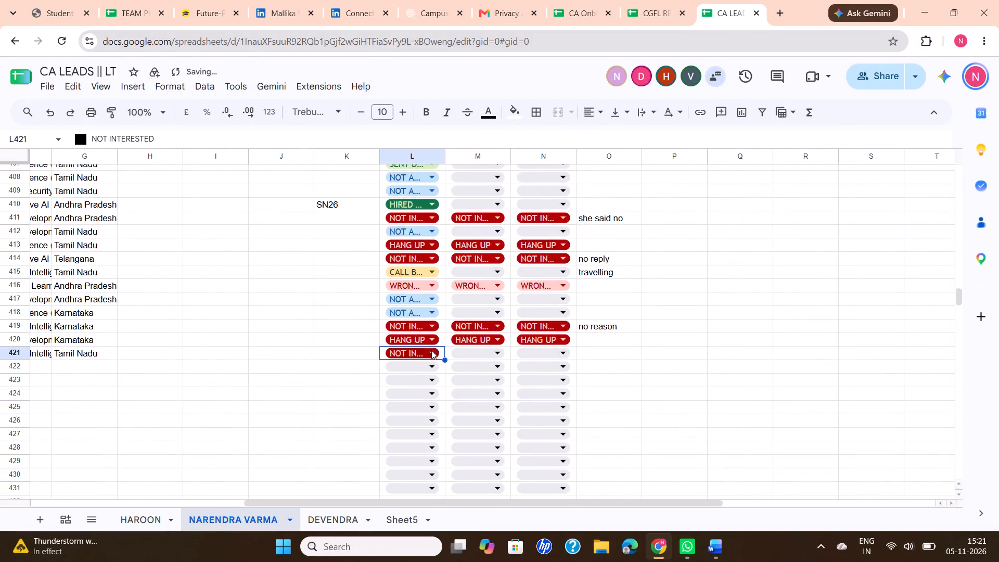
{"action": "left_click", "coordinate": [429, 351]}
{"action": "left_click", "coordinate": [398, 426]}
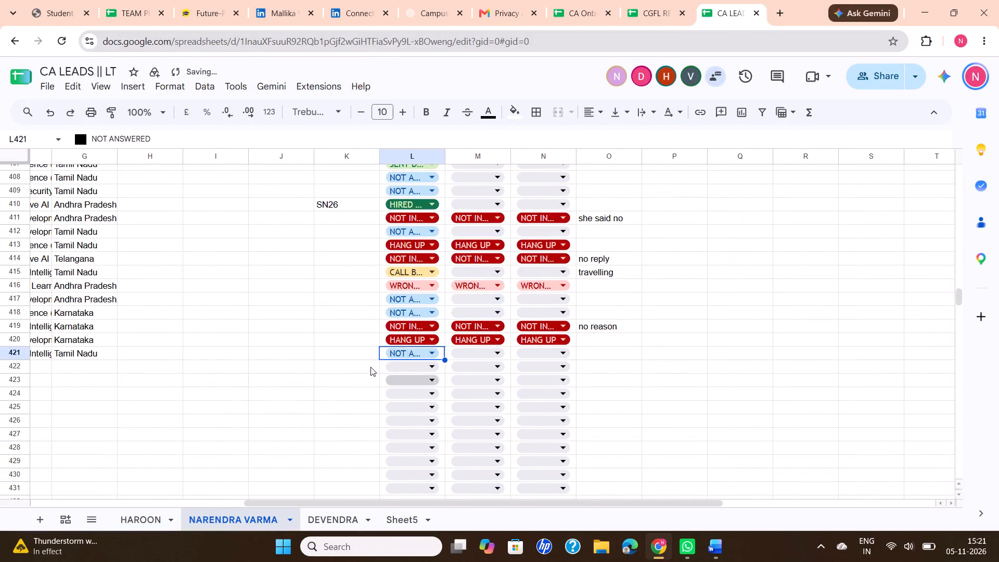
{"action": "left_click", "coordinate": [358, 362]}
{"action": "scroll", "coordinate": [358, 362], "scroll_direction": "up", "scroll_amount": 6}
{"action": "scroll", "coordinate": [358, 362], "scroll_direction": "down", "scroll_amount": 2}
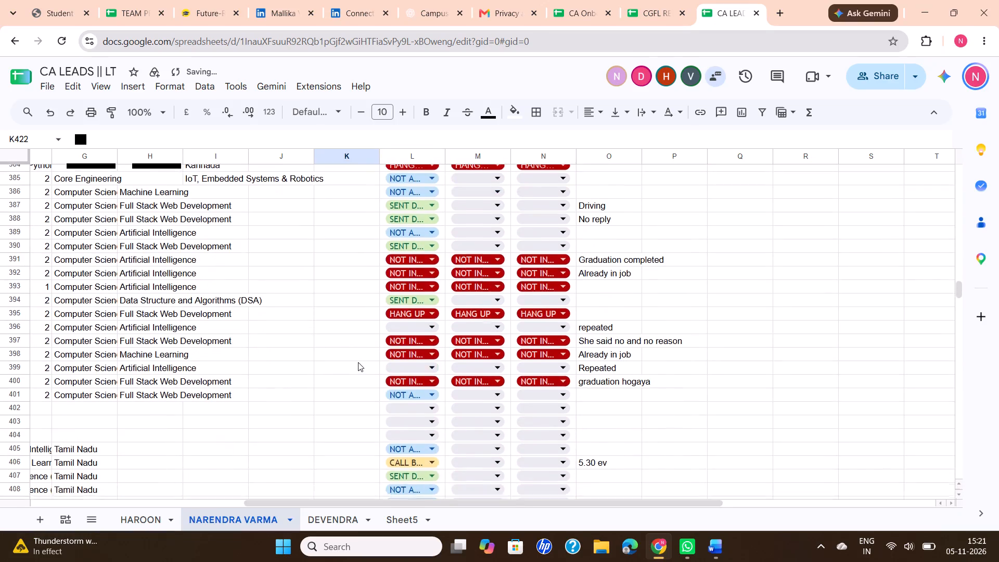
{"action": "scroll", "coordinate": [358, 362], "scroll_direction": "right", "scroll_amount": 6}
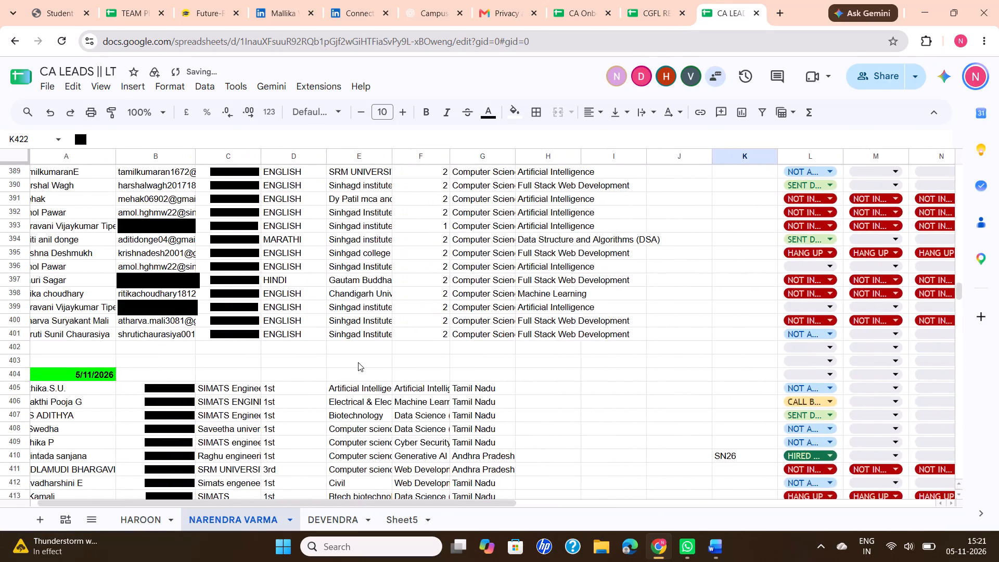
{"action": "scroll", "coordinate": [358, 362], "scroll_direction": "left", "scroll_amount": 13}
{"action": "scroll", "coordinate": [358, 362], "scroll_direction": "up", "scroll_amount": 12}
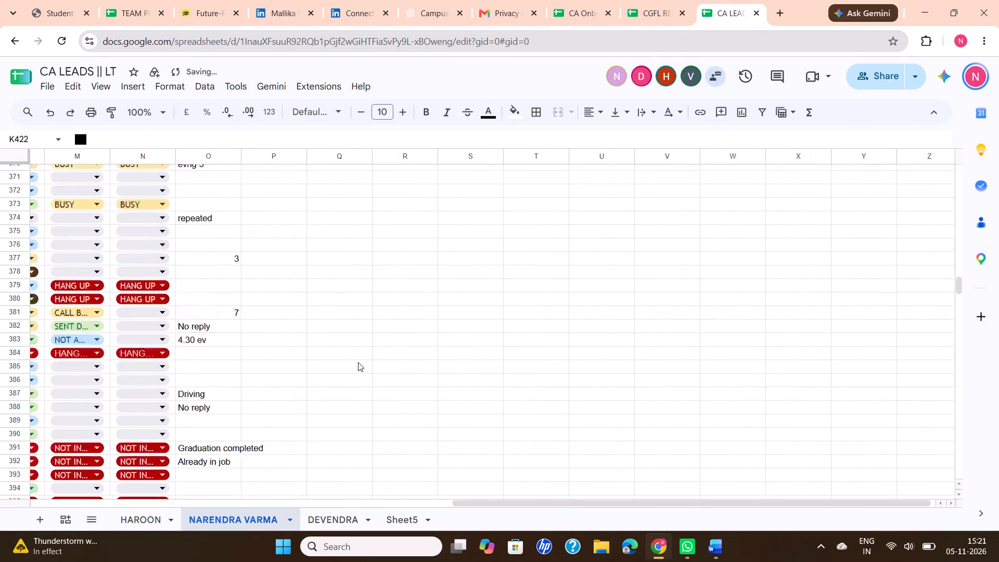
{"action": "scroll", "coordinate": [358, 362], "scroll_direction": "up", "scroll_amount": 18}
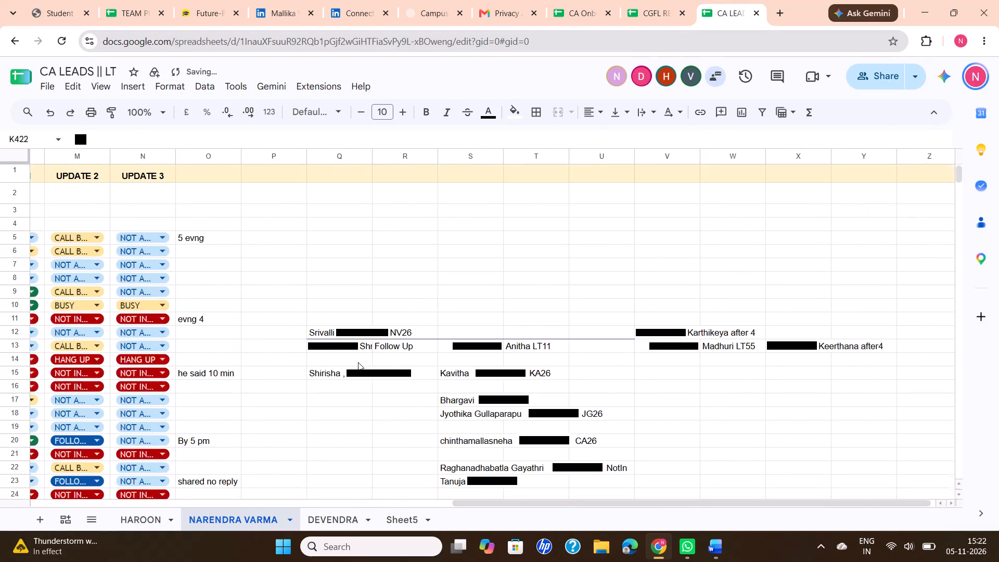
{"action": "scroll", "coordinate": [358, 362], "scroll_direction": "left", "scroll_amount": 5}
{"action": "scroll", "coordinate": [370, 421], "scroll_direction": "down", "scroll_amount": 1}
{"action": "scroll", "coordinate": [370, 421], "scroll_direction": "left", "scroll_amount": 1}
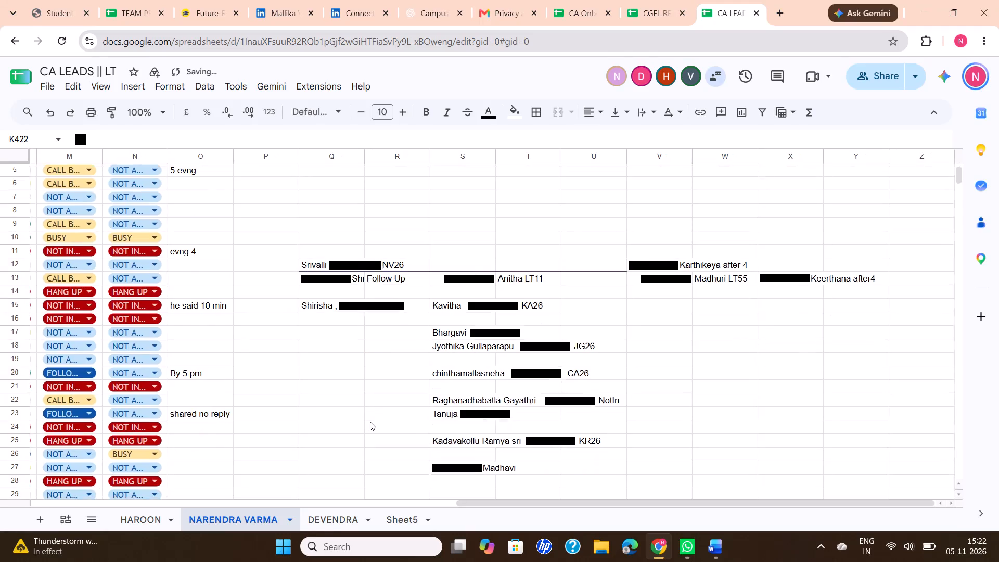
{"action": "scroll", "coordinate": [370, 421], "scroll_direction": "left", "scroll_amount": 1}
{"action": "scroll", "coordinate": [370, 421], "scroll_direction": "down", "scroll_amount": 1}
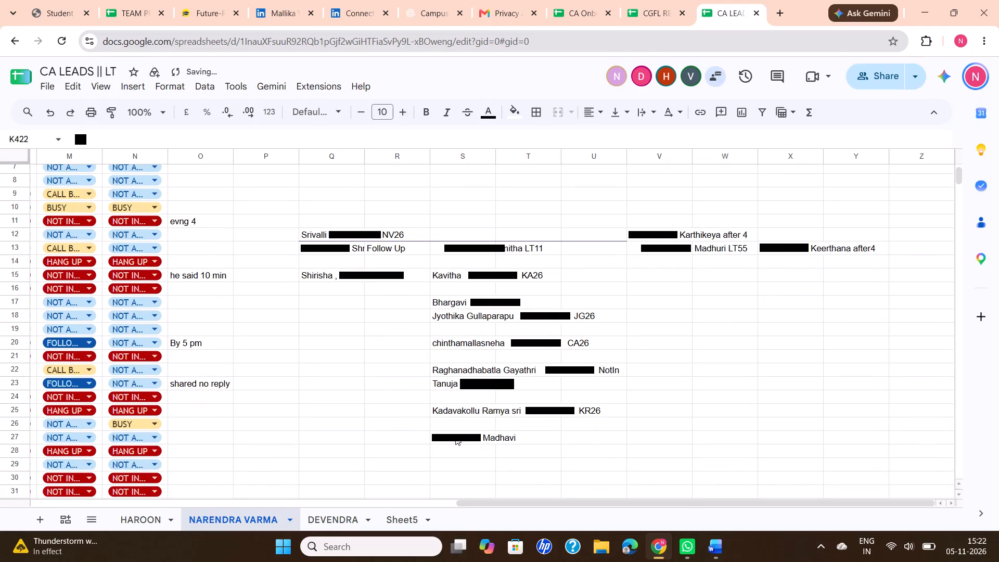
Copy only the phone number, without the name, from the follow-up contact note in cell S27.
{"action": "left_click", "coordinate": [455, 436]}
{"action": "left_click", "coordinate": [511, 435]}
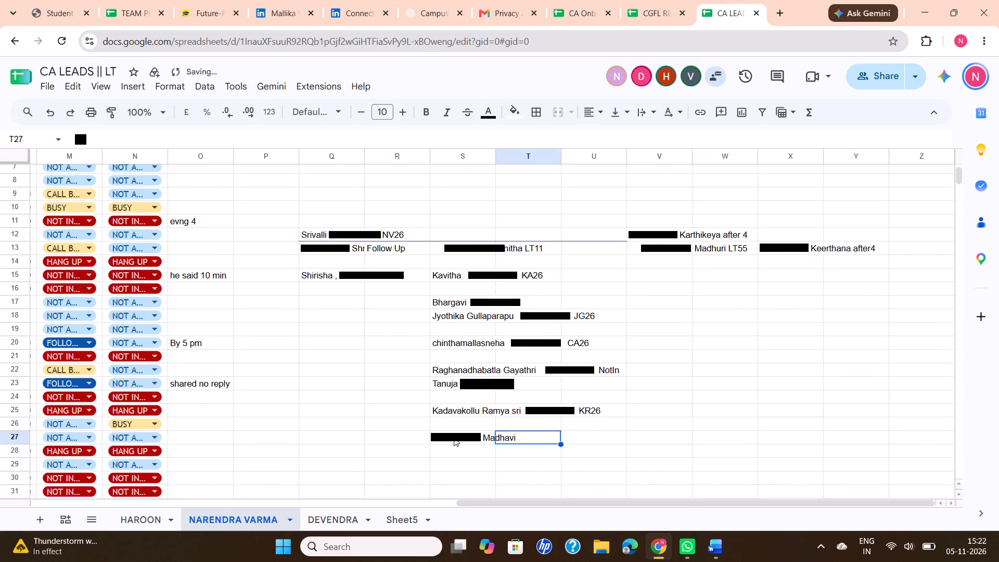
{"action": "triple_click", "coordinate": [454, 437]}
{"action": "left_click", "coordinate": [478, 439]}
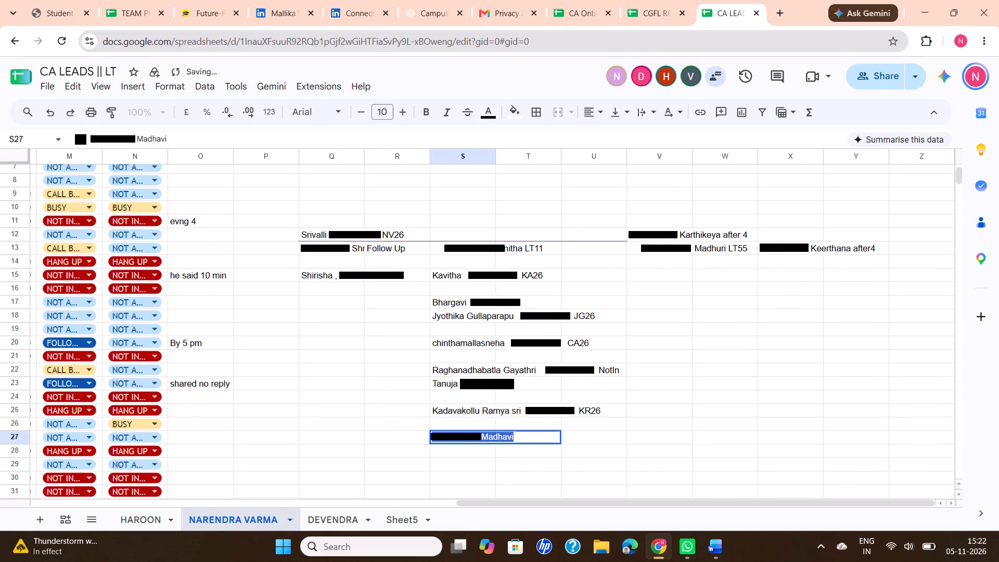
{"action": "left_click_drag", "start_coordinate": [478, 439], "coordinate": [434, 437]}
{"action": "key", "text": "ctrl+c"}
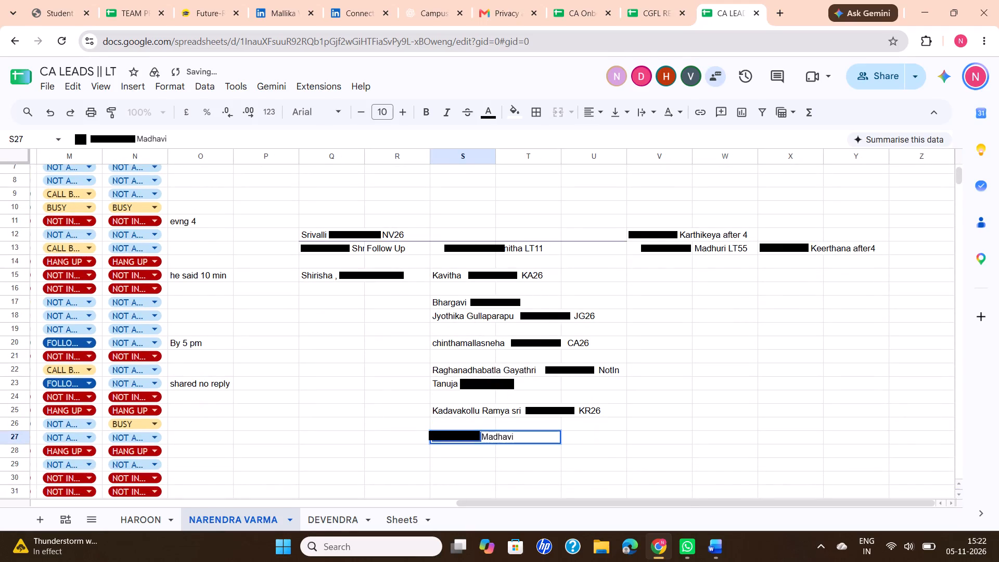
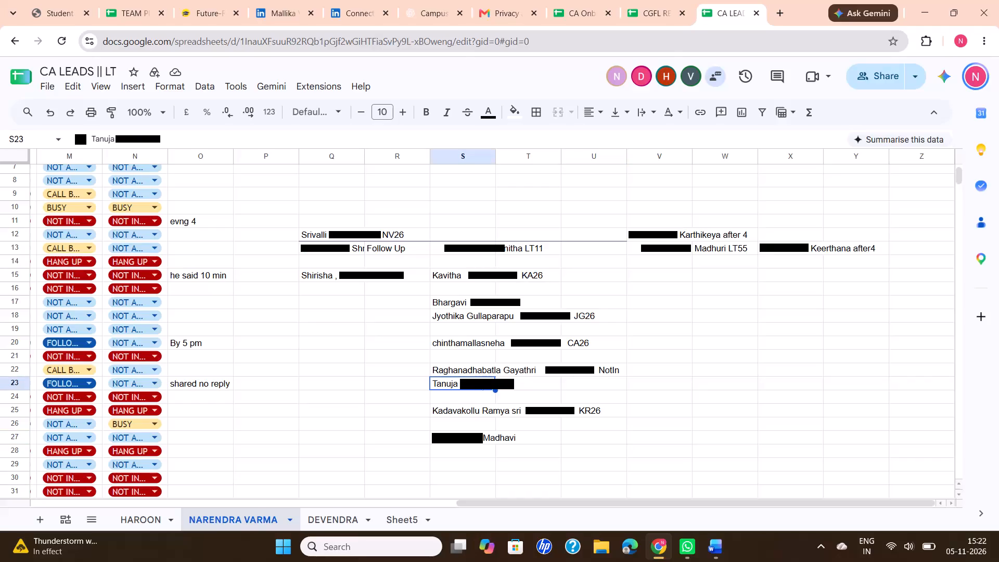
Copy only the phone number from the contact note in cell S23, leaving out the name.
{"action": "left_click", "coordinate": [507, 382]}
{"action": "triple_click", "coordinate": [485, 382]}
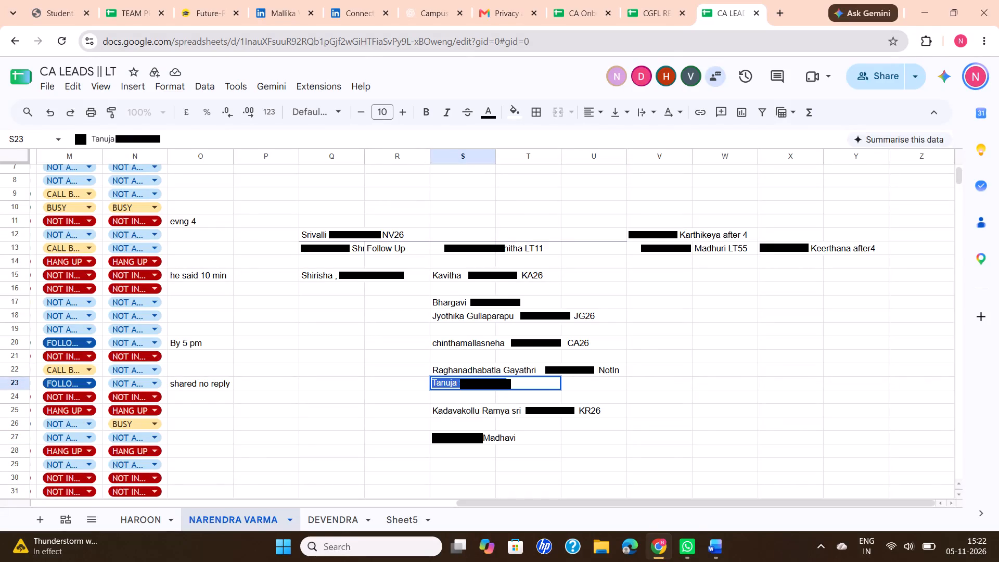
{"action": "left_click", "coordinate": [463, 382]}
{"action": "left_click_drag", "start_coordinate": [460, 382], "coordinate": [535, 378]}
{"action": "key", "text": "ctrl+c"}
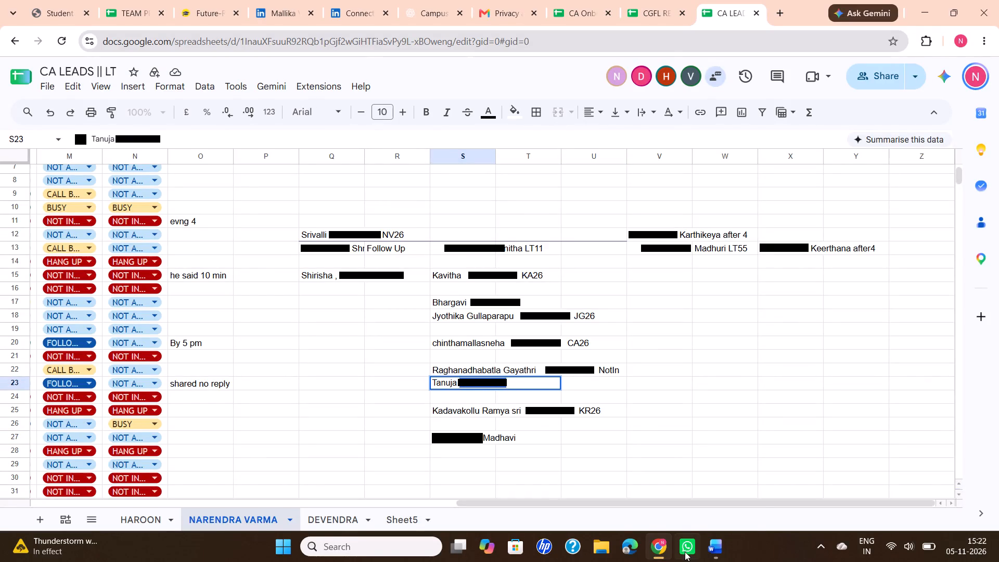
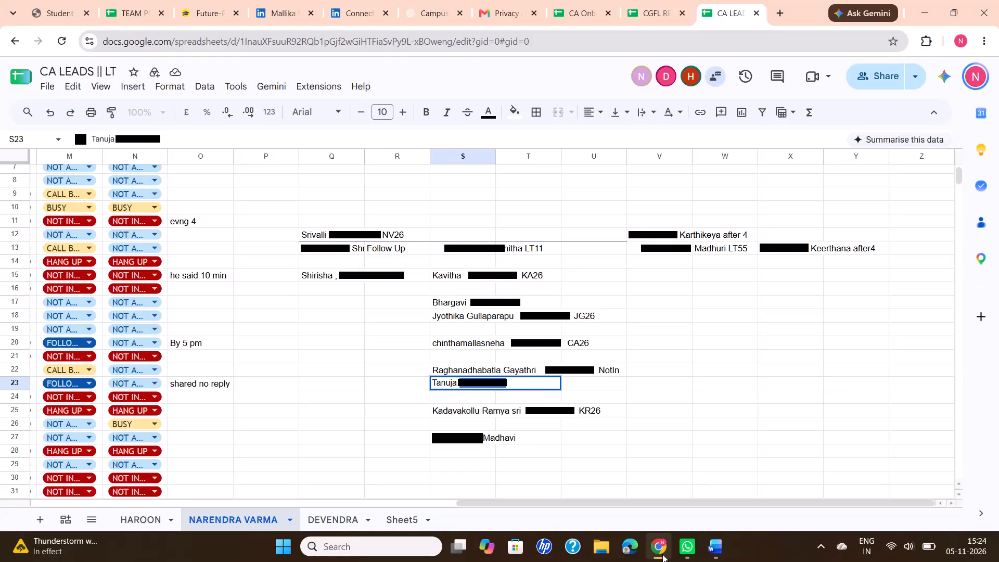
Finish editing the contact note in cell S23 and select the empty cell R23 beside it.
{"action": "scroll", "coordinate": [662, 554], "scroll_direction": "up", "scroll_amount": 1}
{"action": "left_click", "coordinate": [381, 388]}
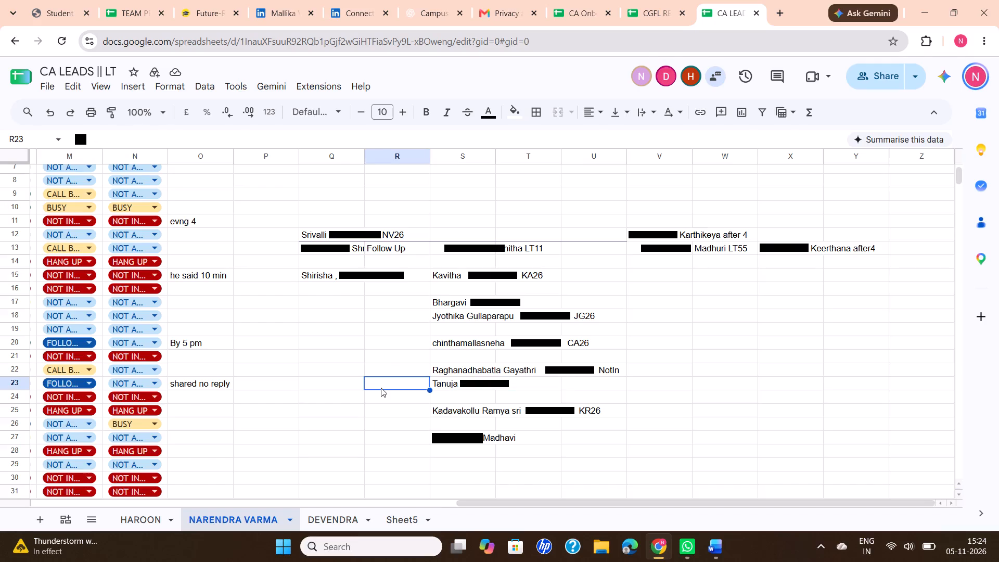
Review the student details, update statuses and remarks of the earlier leads, from row 5 down to around row 139.
{"action": "scroll", "coordinate": [381, 388], "scroll_direction": "up", "scroll_amount": 1}
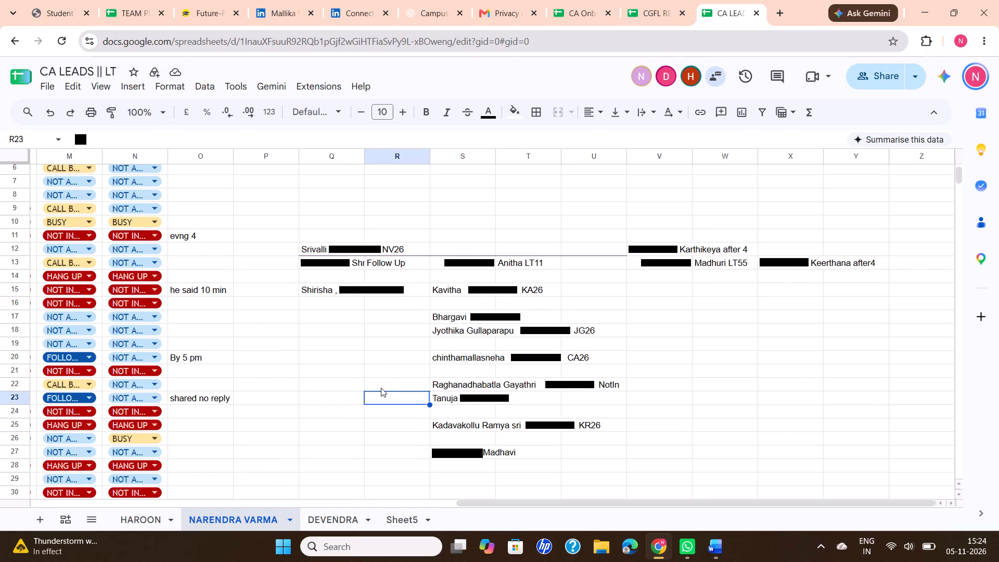
{"action": "scroll", "coordinate": [381, 388], "scroll_direction": "right", "scroll_amount": 9}
{"action": "scroll", "coordinate": [347, 404], "scroll_direction": "up", "scroll_amount": 2}
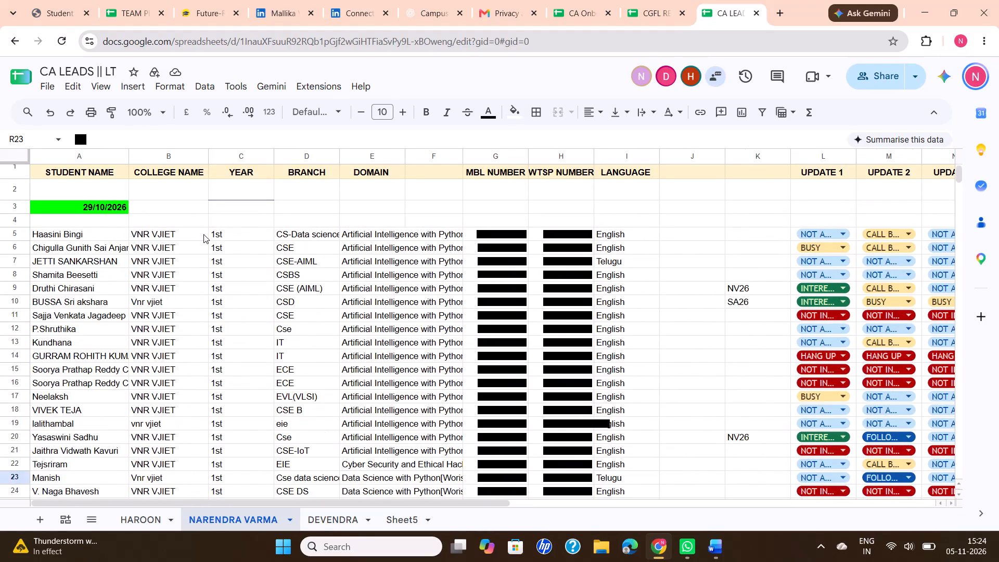
{"action": "left_click", "coordinate": [203, 234]}
{"action": "left_click", "coordinate": [264, 238]}
{"action": "scroll", "coordinate": [264, 238], "scroll_direction": "up", "scroll_amount": 1}
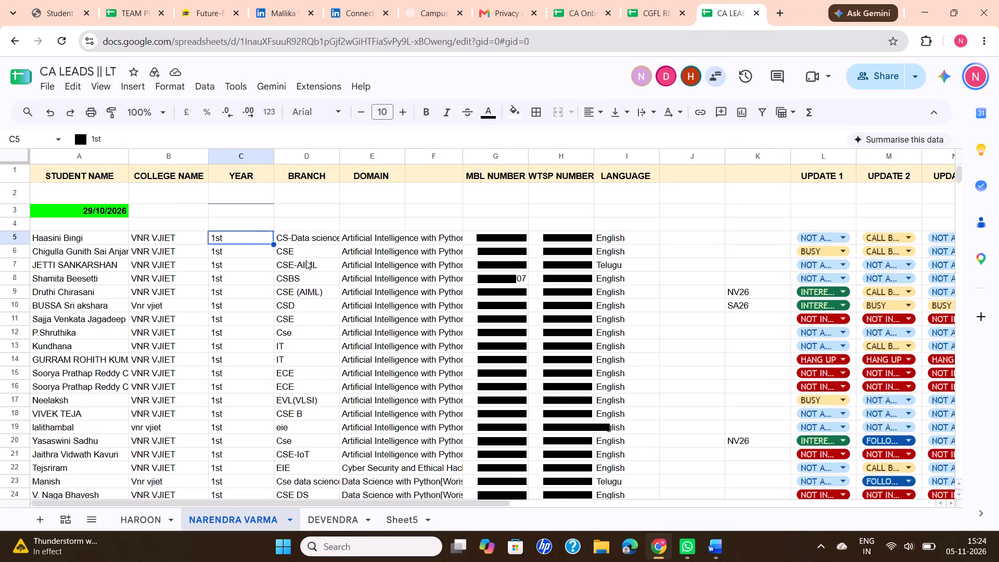
{"action": "left_click", "coordinate": [335, 252]}
{"action": "left_click", "coordinate": [321, 241]}
{"action": "scroll", "coordinate": [321, 241], "scroll_direction": "up", "scroll_amount": 1}
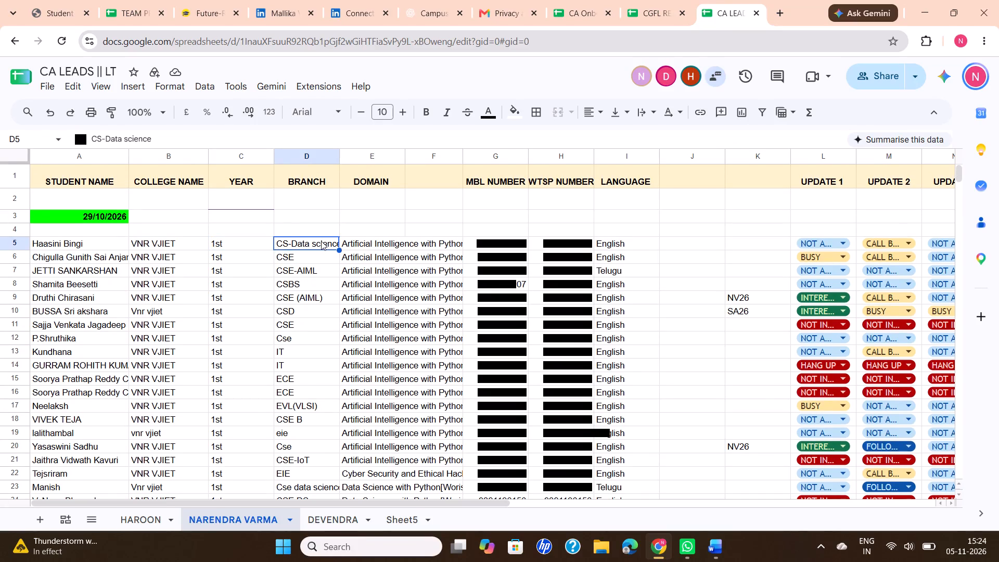
{"action": "scroll", "coordinate": [321, 241], "scroll_direction": "up", "scroll_amount": 1}
{"action": "scroll", "coordinate": [321, 241], "scroll_direction": "left", "scroll_amount": 2}
{"action": "scroll", "coordinate": [321, 241], "scroll_direction": "up", "scroll_amount": 2}
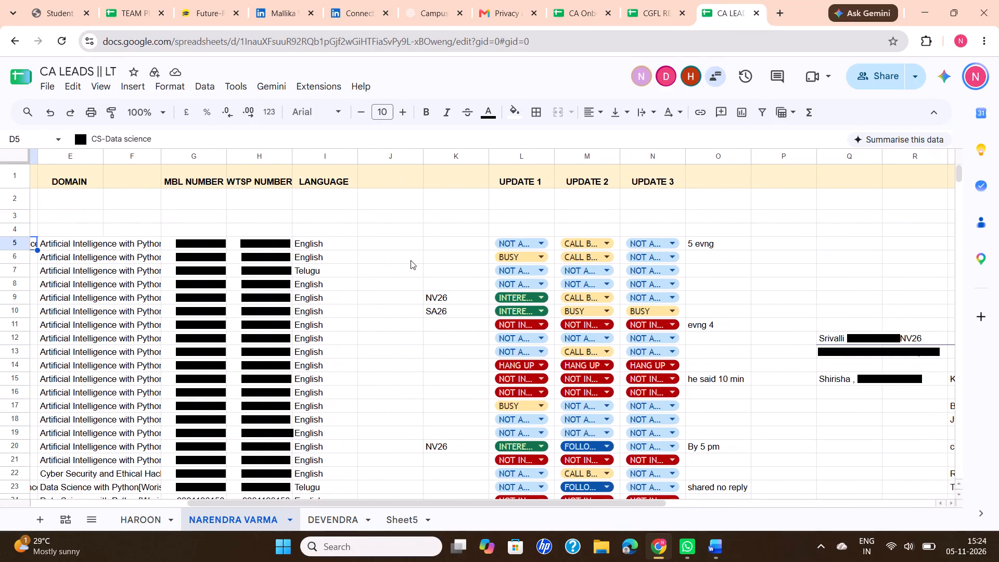
{"action": "scroll", "coordinate": [417, 250], "scroll_direction": "up", "scroll_amount": 3}
{"action": "scroll", "coordinate": [417, 250], "scroll_direction": "right", "scroll_amount": 3}
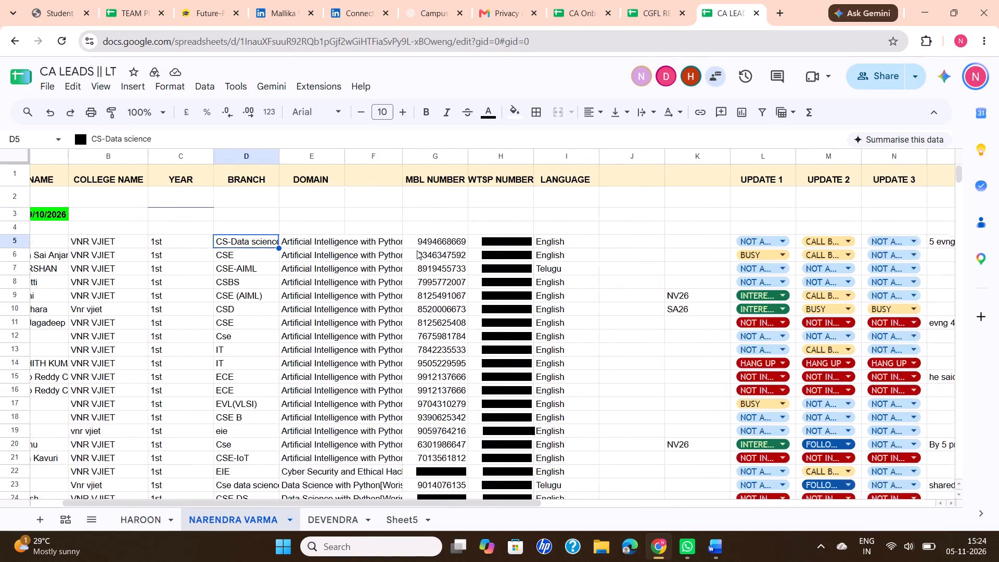
{"action": "scroll", "coordinate": [417, 250], "scroll_direction": "left", "scroll_amount": 4}
{"action": "scroll", "coordinate": [376, 412], "scroll_direction": "down", "scroll_amount": 3}
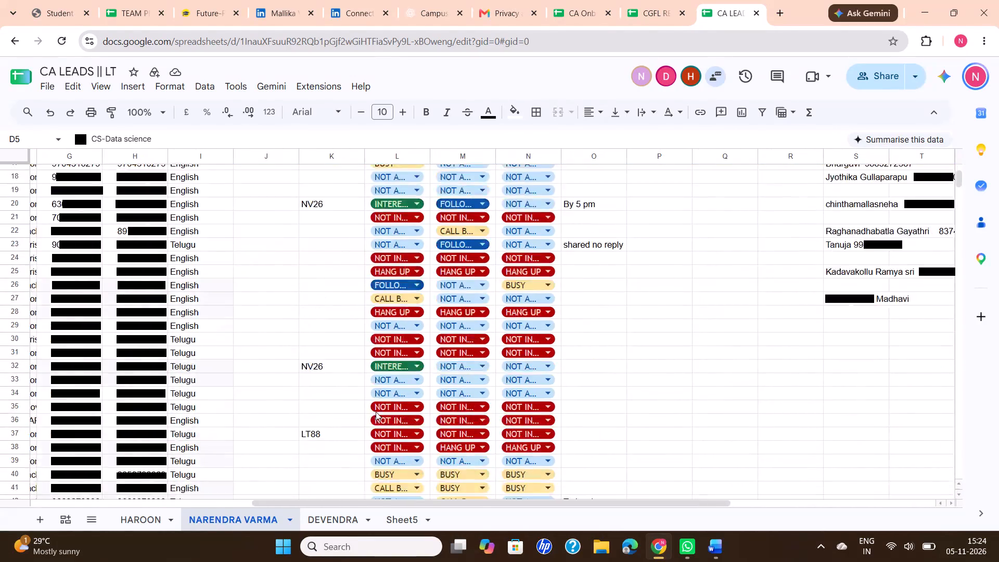
{"action": "scroll", "coordinate": [376, 412], "scroll_direction": "down", "scroll_amount": 4}
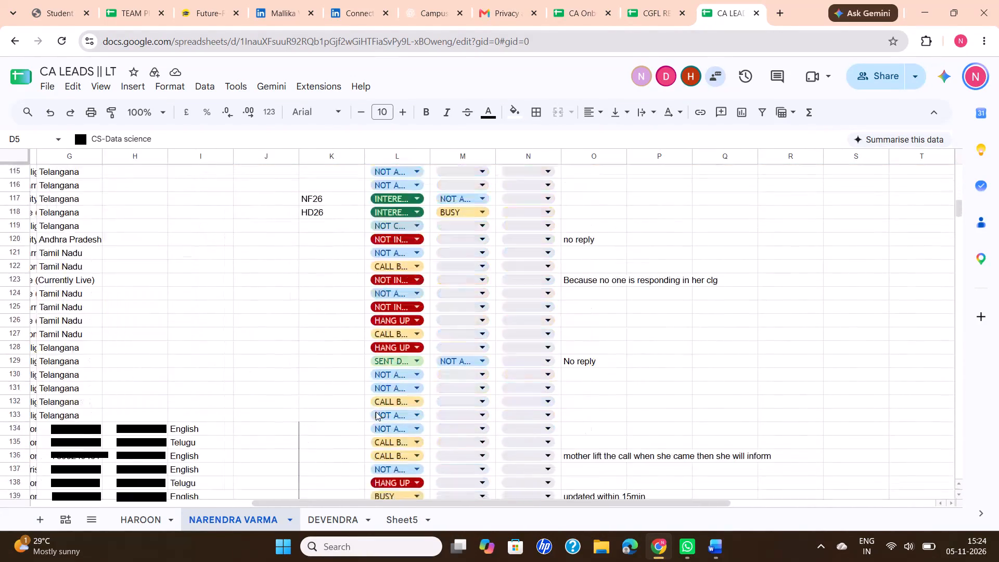
{"action": "scroll", "coordinate": [376, 412], "scroll_direction": "up", "scroll_amount": 2}
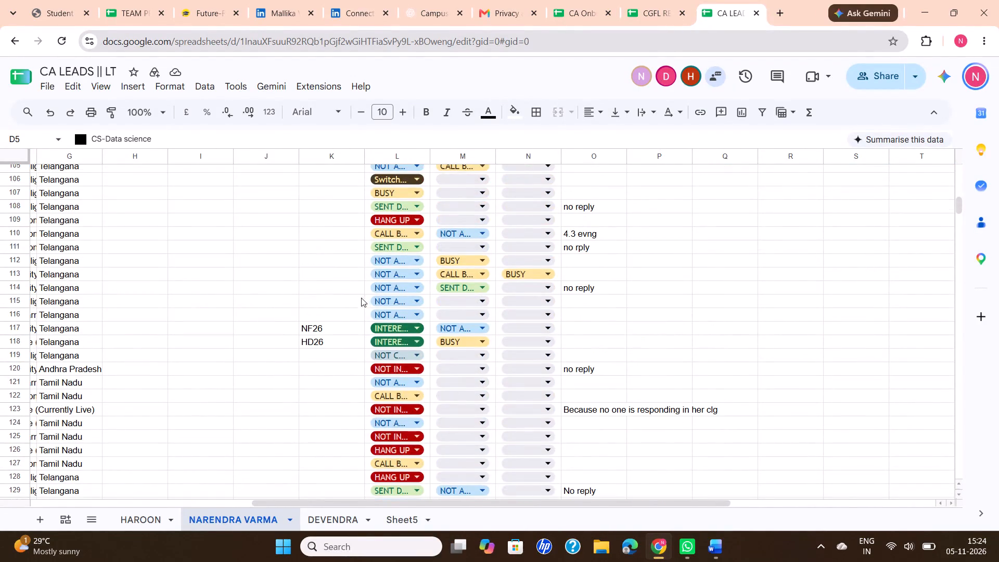
{"action": "left_click", "coordinate": [334, 340]}
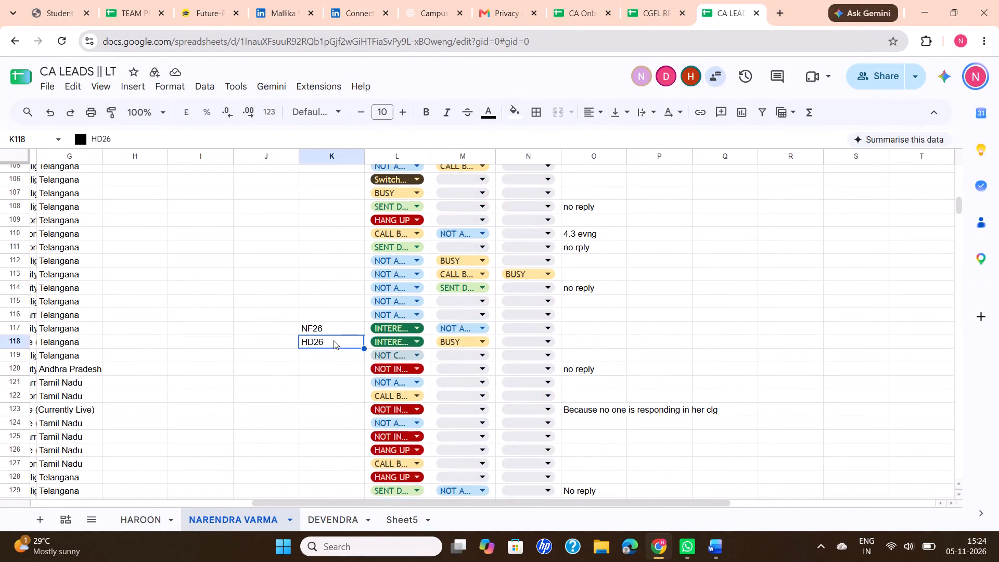
Fill the NOT INTERESTED status from UPDATE 1 across UPDATE 2 and UPDATE 3 for rows 120, 123 and 125.
{"action": "left_click", "coordinate": [426, 363]}
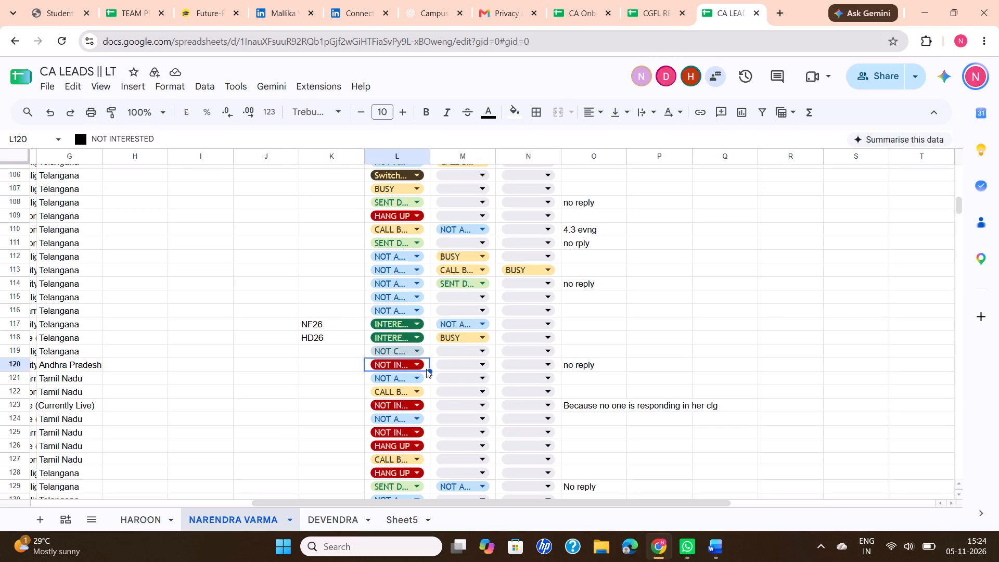
{"action": "left_click_drag", "start_coordinate": [430, 369], "coordinate": [537, 369]}
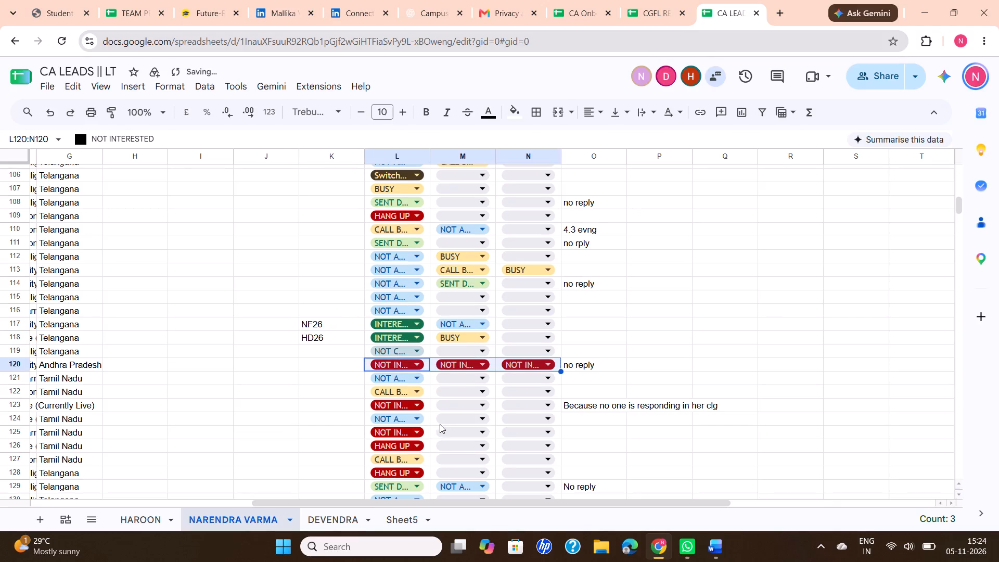
{"action": "left_click", "coordinate": [429, 410]}
{"action": "left_click_drag", "start_coordinate": [427, 409], "coordinate": [517, 406]}
{"action": "scroll", "coordinate": [454, 421], "scroll_direction": "down", "scroll_amount": 1}
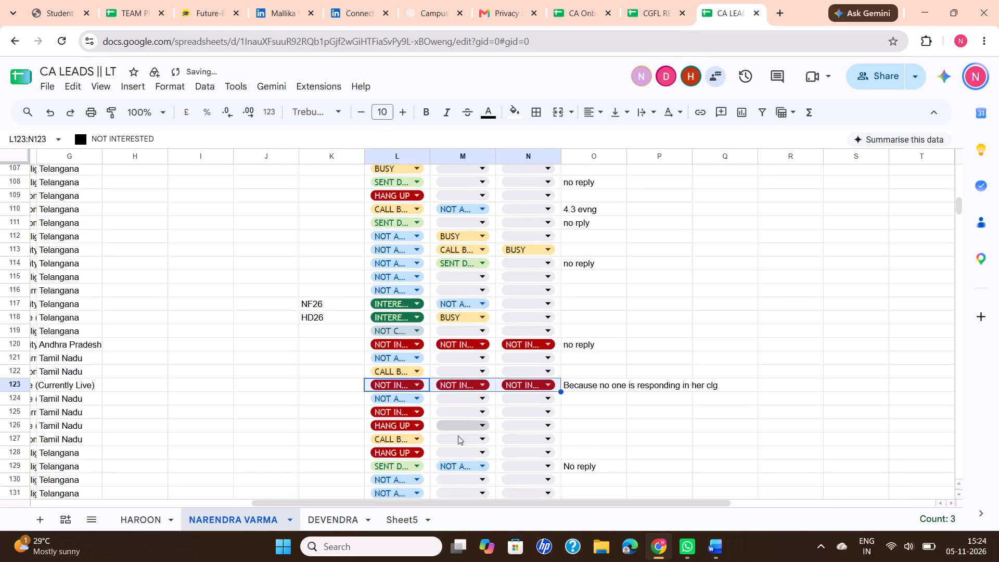
{"action": "left_click", "coordinate": [428, 415]}
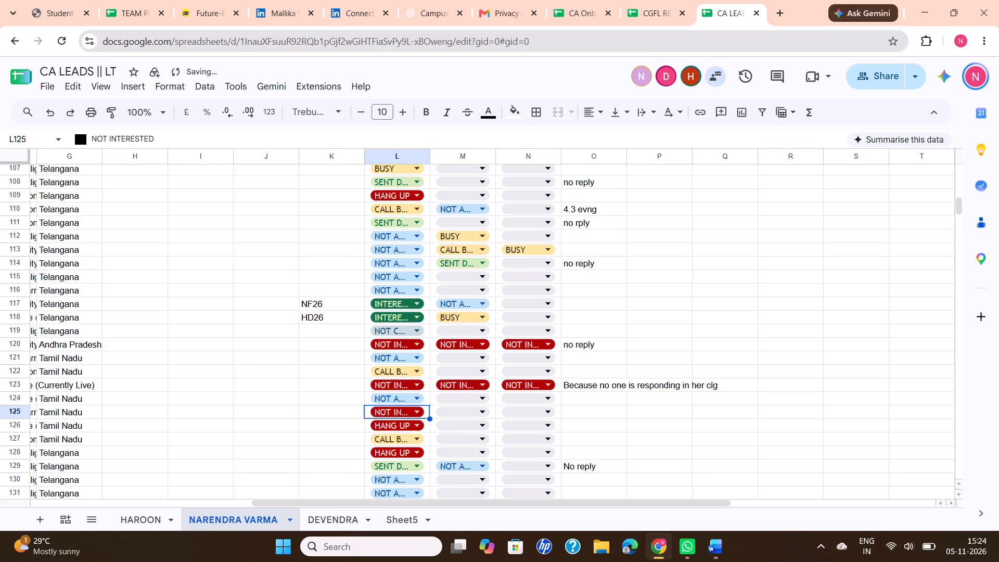
{"action": "left_click_drag", "start_coordinate": [429, 418], "coordinate": [499, 421]}
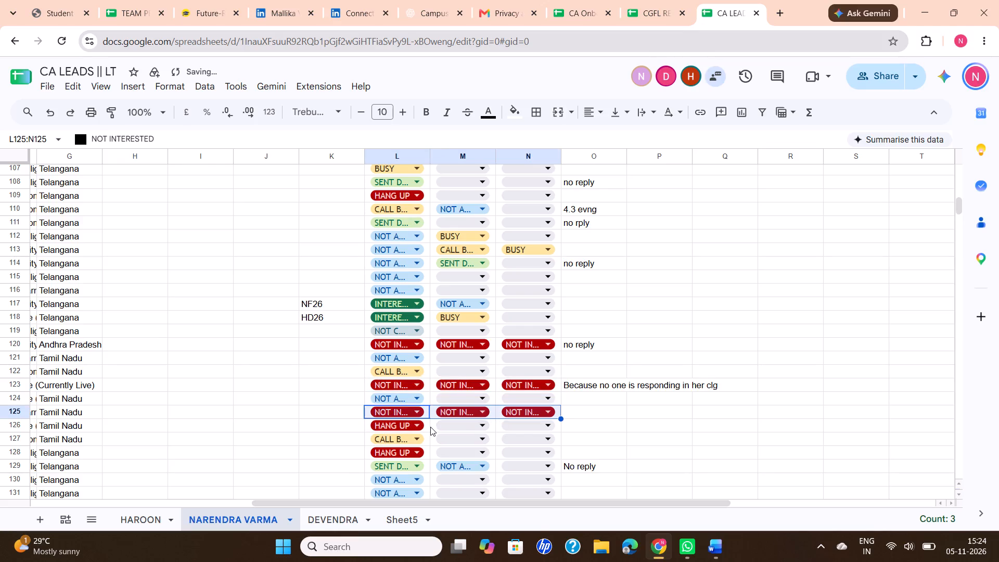
Fill the HANG UP status from UPDATE 1 across UPDATE 2 and UPDATE 3 for rows 126, 128, 138 and 145.
{"action": "left_click", "coordinate": [430, 427]}
{"action": "left_click_drag", "start_coordinate": [427, 429], "coordinate": [506, 427]}
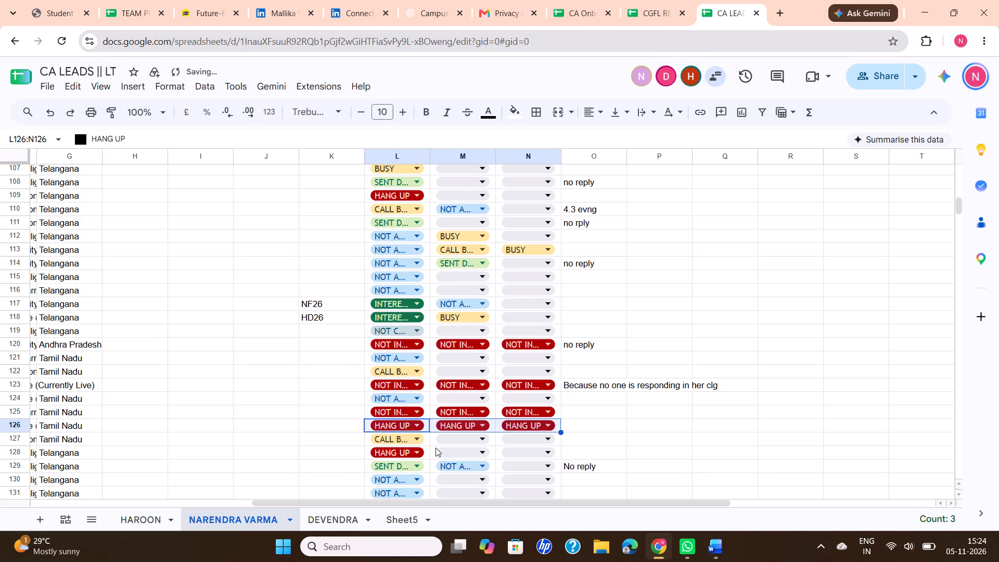
{"action": "left_click", "coordinate": [429, 456]}
{"action": "left_click_drag", "start_coordinate": [427, 457], "coordinate": [527, 453]}
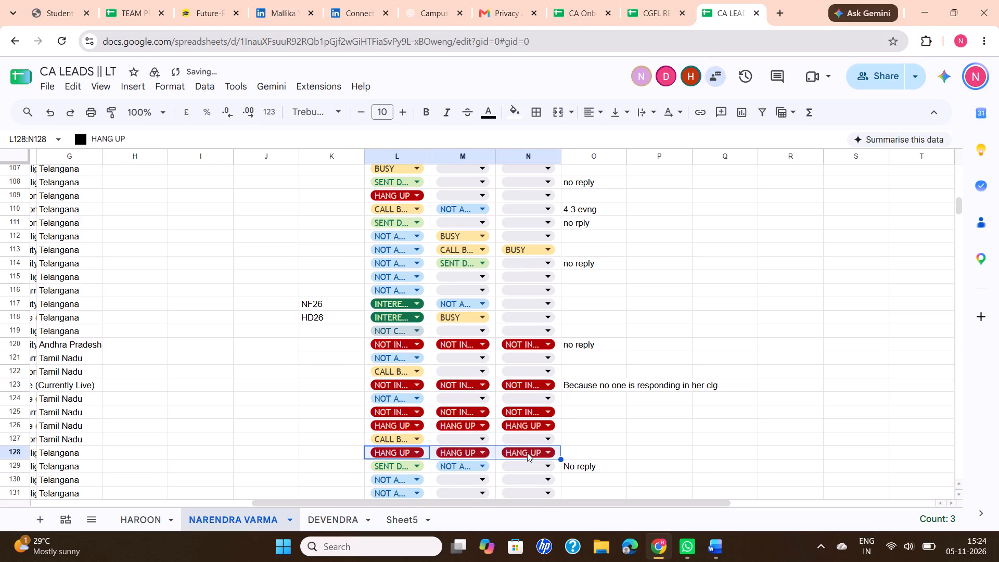
{"action": "scroll", "coordinate": [527, 453], "scroll_direction": "down", "scroll_amount": 1}
{"action": "scroll", "coordinate": [477, 445], "scroll_direction": "down", "scroll_amount": 1}
{"action": "left_click", "coordinate": [429, 406]}
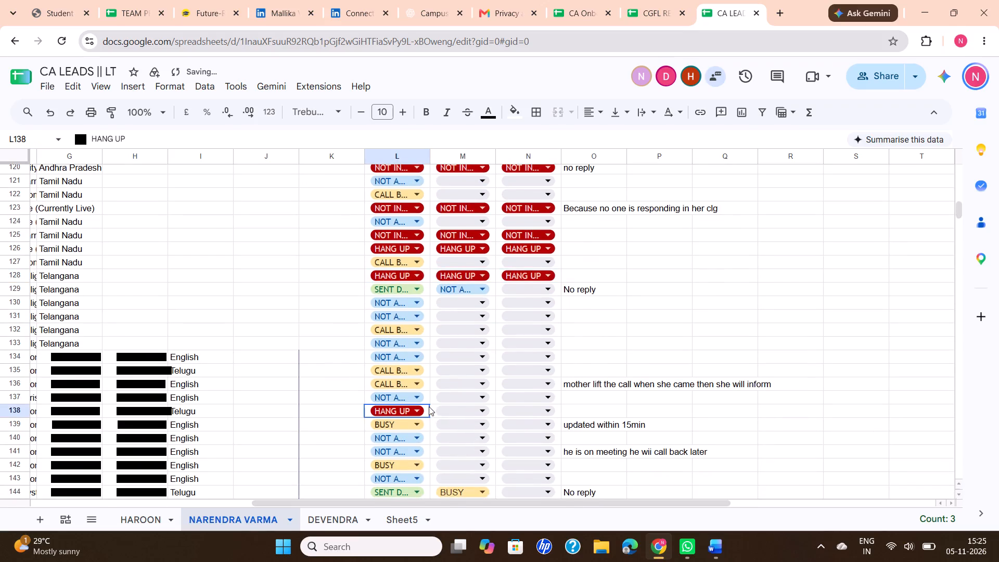
{"action": "left_click_drag", "start_coordinate": [428, 416], "coordinate": [540, 417]}
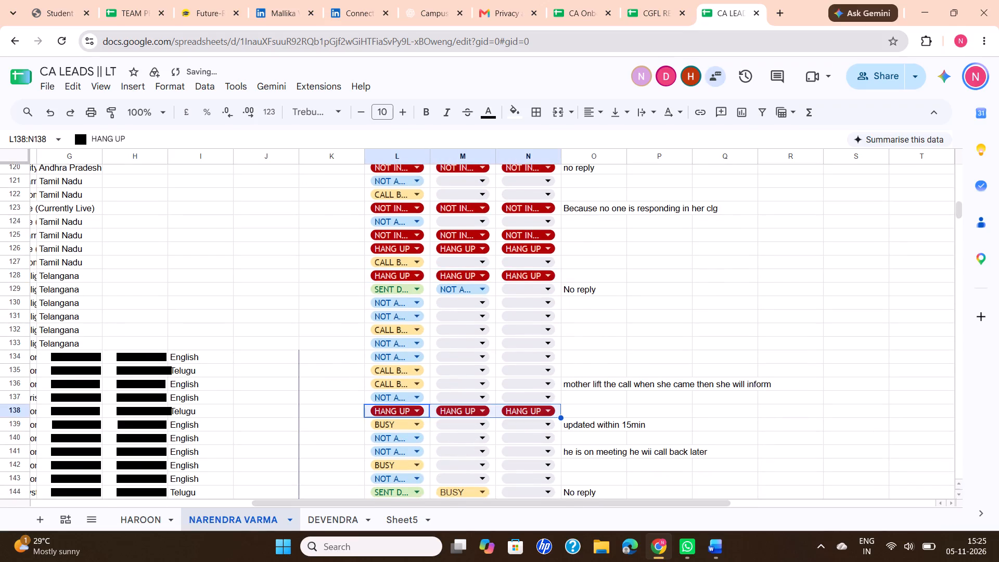
{"action": "scroll", "coordinate": [473, 431], "scroll_direction": "down", "scroll_amount": 2}
{"action": "left_click", "coordinate": [429, 356]}
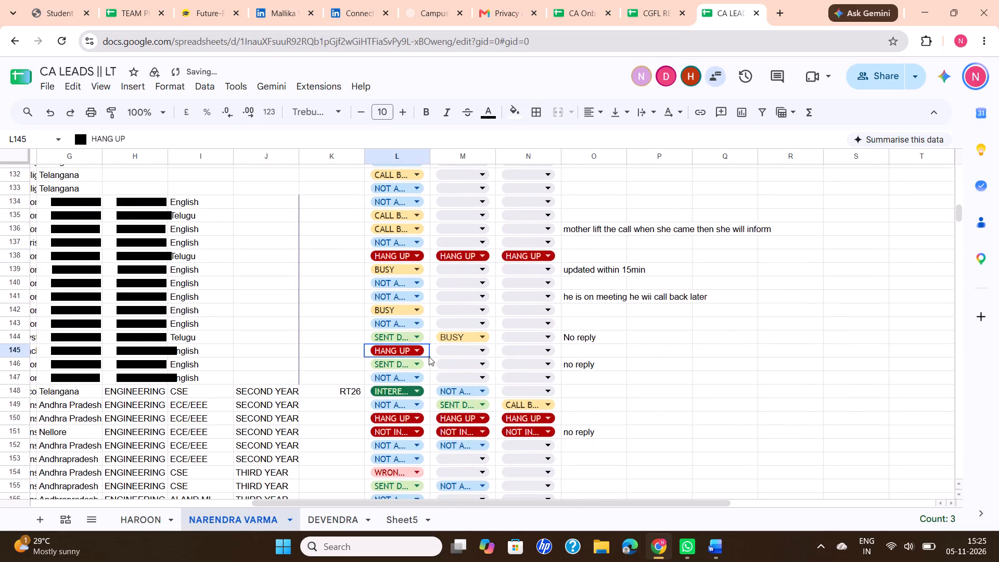
{"action": "left_click_drag", "start_coordinate": [428, 356], "coordinate": [547, 345]}
Fill the NOT INTERESTED status from UPDATE 1 across UPDATE 2 and UPDATE 3 for row 168.
{"action": "scroll", "coordinate": [435, 354], "scroll_direction": "down", "scroll_amount": 1}
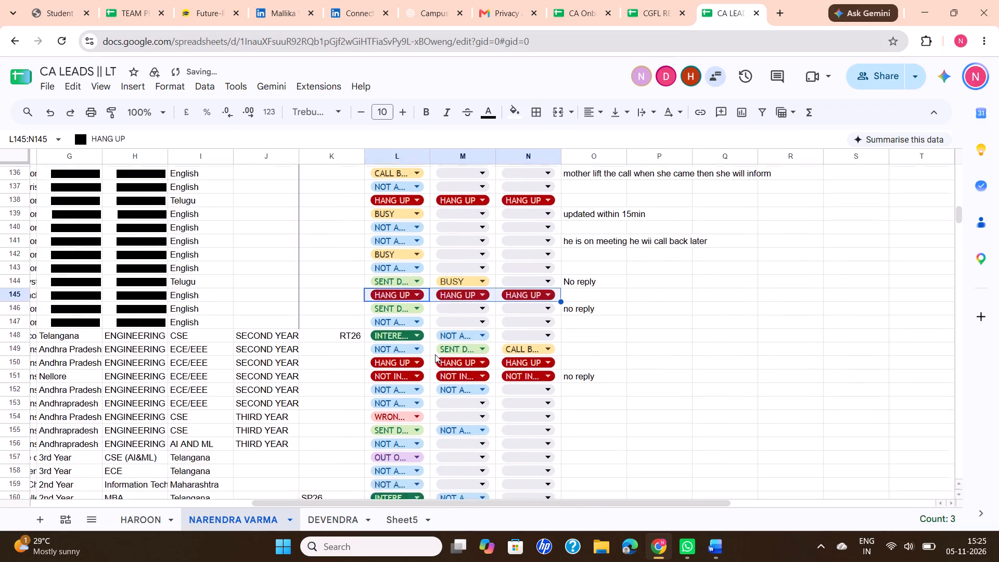
{"action": "scroll", "coordinate": [435, 354], "scroll_direction": "down", "scroll_amount": 1}
{"action": "left_click", "coordinate": [425, 348]}
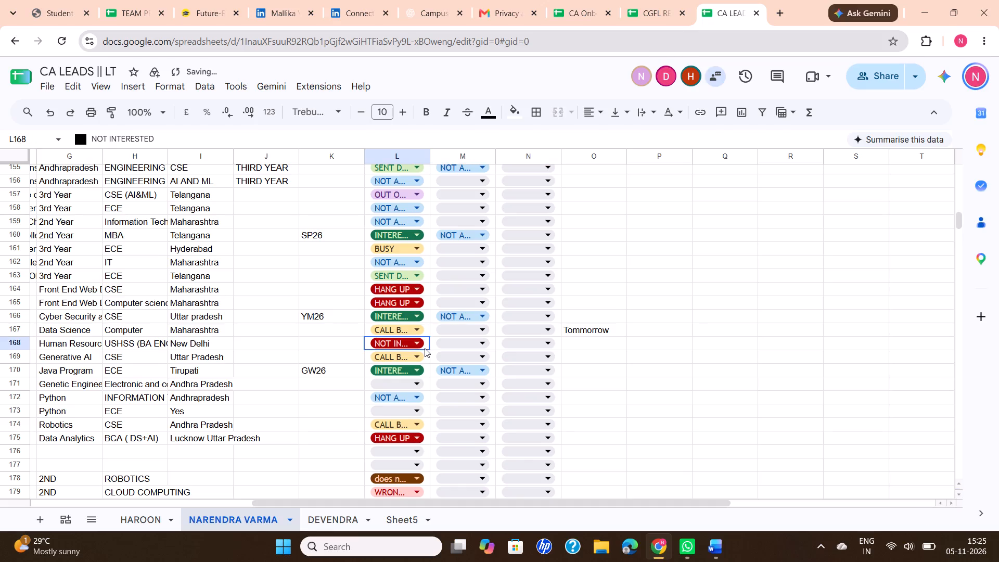
{"action": "left_click_drag", "start_coordinate": [428, 348], "coordinate": [529, 353]}
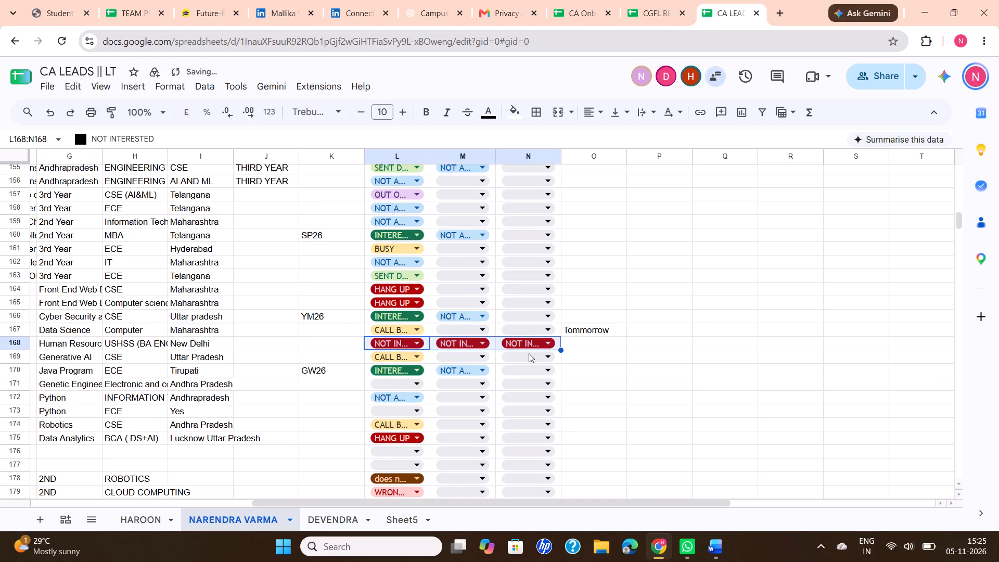
Fill the HANG UP status from UPDATE 1 across UPDATE 2 and UPDATE 3 for rows 164, 165 and 175.
{"action": "left_click", "coordinate": [427, 293]}
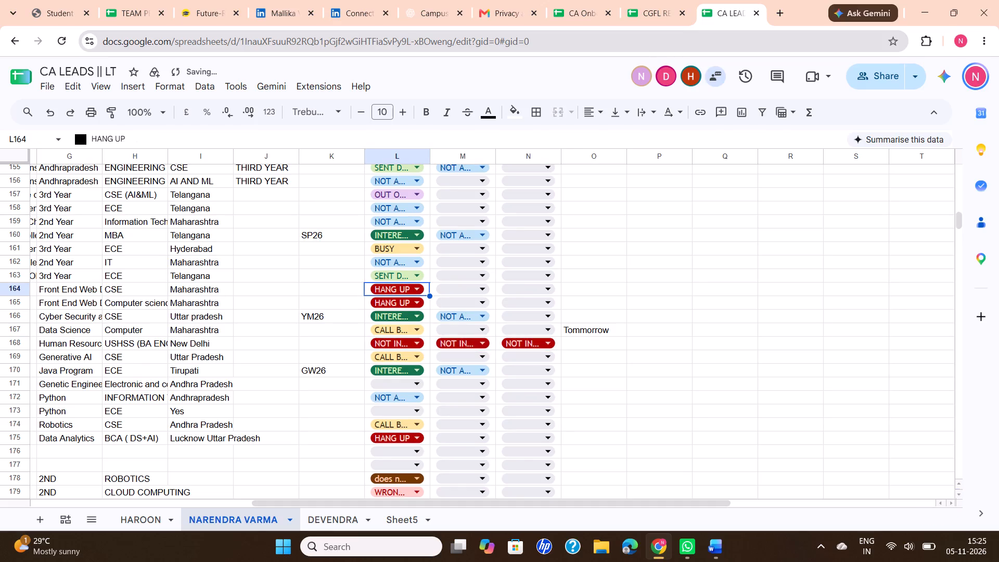
{"action": "left_click_drag", "start_coordinate": [429, 295], "coordinate": [542, 287]}
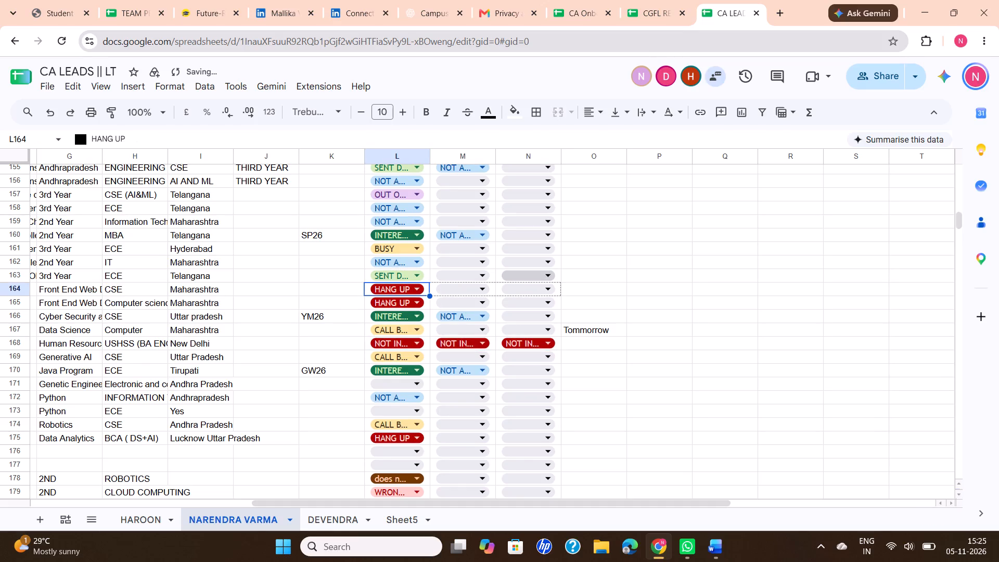
{"action": "left_click_drag", "start_coordinate": [542, 287], "coordinate": [544, 291]}
{"action": "left_click_drag", "start_coordinate": [561, 295], "coordinate": [561, 303]}
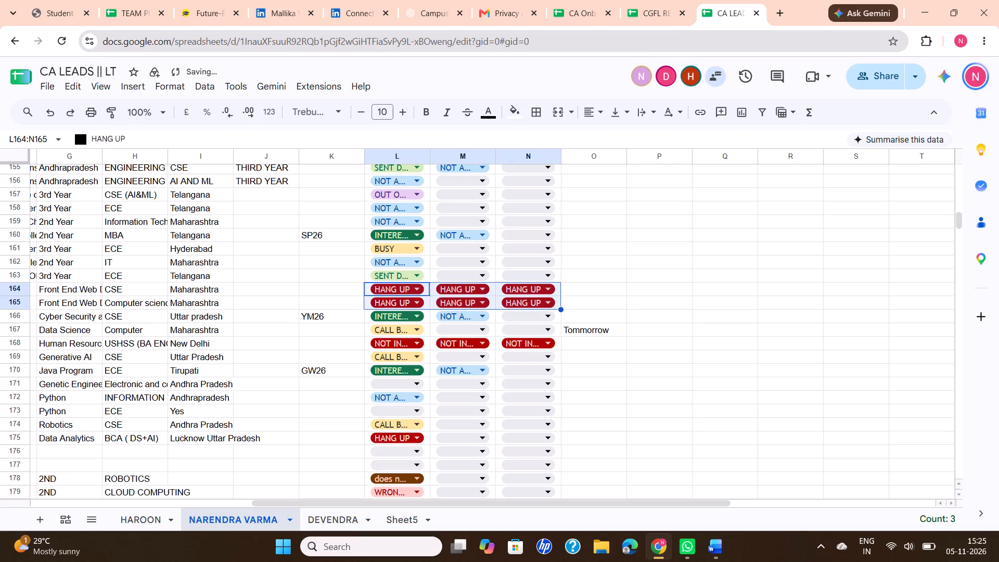
{"action": "scroll", "coordinate": [477, 327], "scroll_direction": "down", "scroll_amount": 2}
{"action": "left_click", "coordinate": [427, 324]}
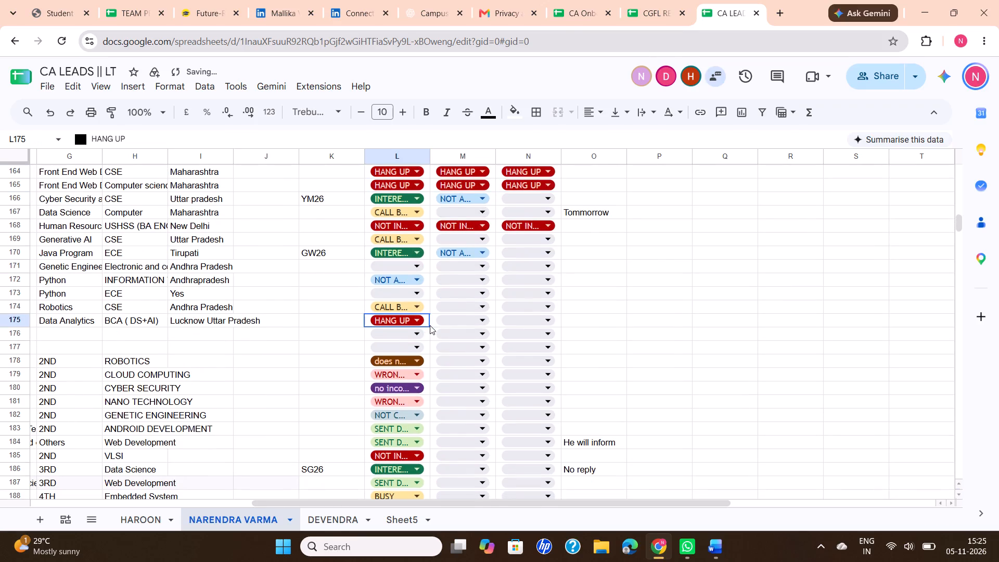
{"action": "left_click_drag", "start_coordinate": [428, 328], "coordinate": [524, 329]}
Fill the "no incoming" status from UPDATE 1 across UPDATE 2 and UPDATE 3 for row 180.
{"action": "scroll", "coordinate": [524, 329], "scroll_direction": "down", "scroll_amount": 1}
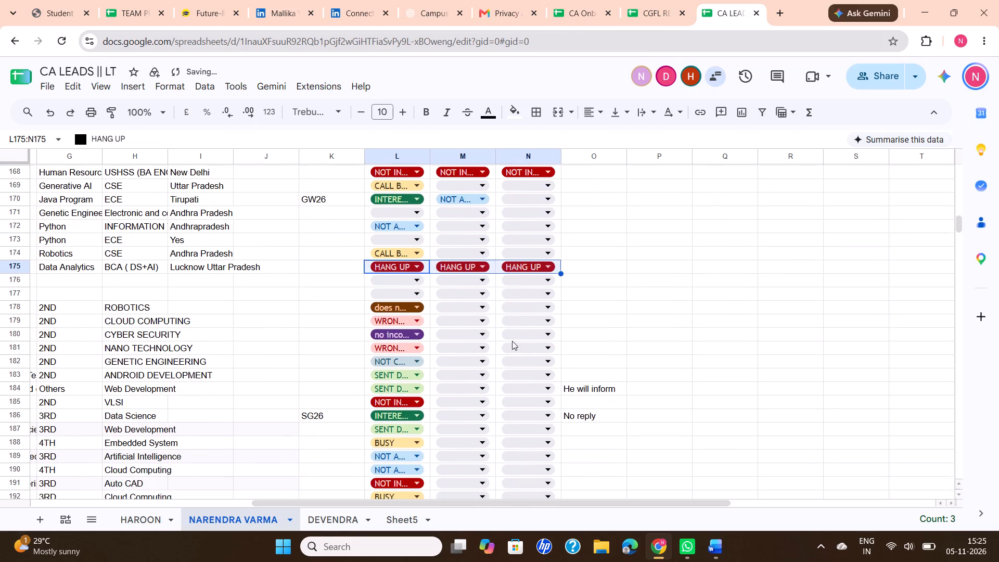
{"action": "left_click", "coordinate": [427, 336]}
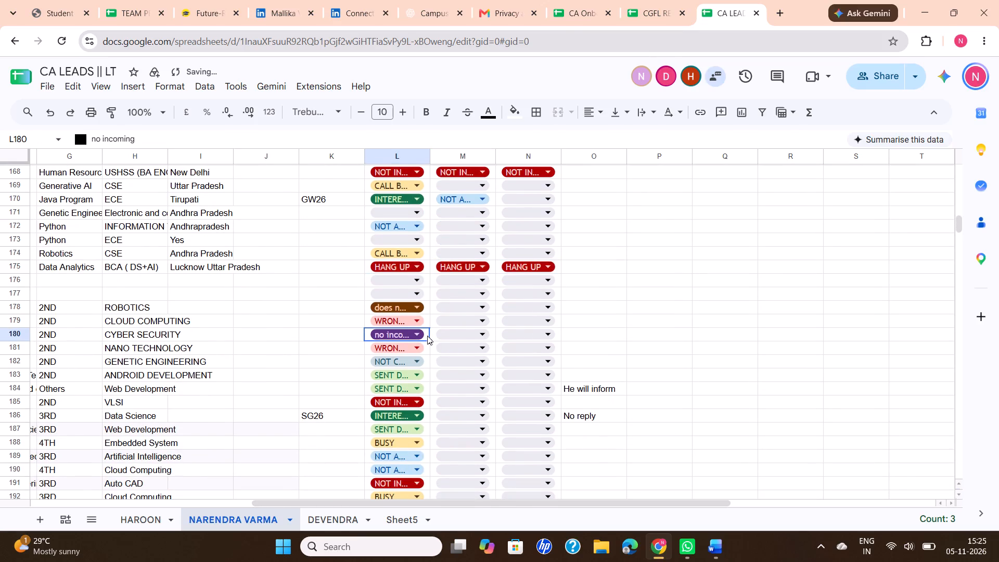
{"action": "left_click_drag", "start_coordinate": [430, 339], "coordinate": [516, 338]}
Set the UPDATE 1 status in column L for the ROBOTICS lead in row 178 to NOT ANSWERED.
{"action": "left_click_drag", "start_coordinate": [424, 318], "coordinate": [428, 326]}
{"action": "left_click_drag", "start_coordinate": [428, 326], "coordinate": [528, 315]}
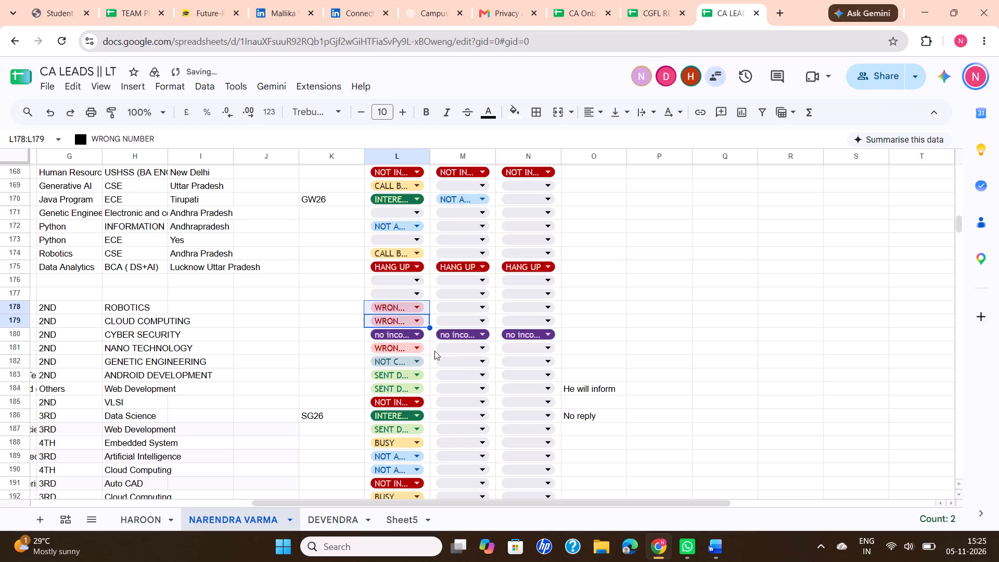
{"action": "left_click", "coordinate": [417, 310]}
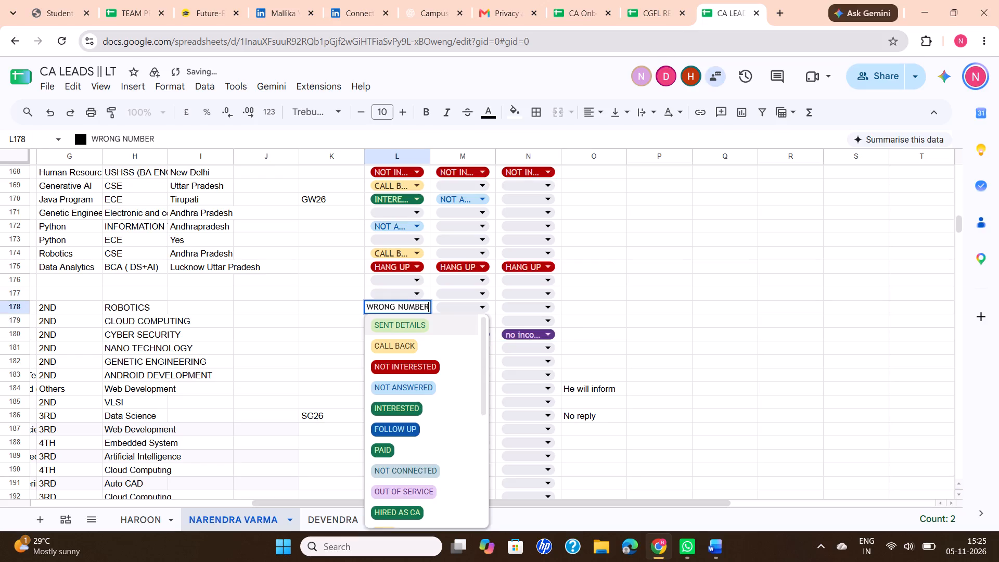
{"action": "left_click", "coordinate": [398, 381]}
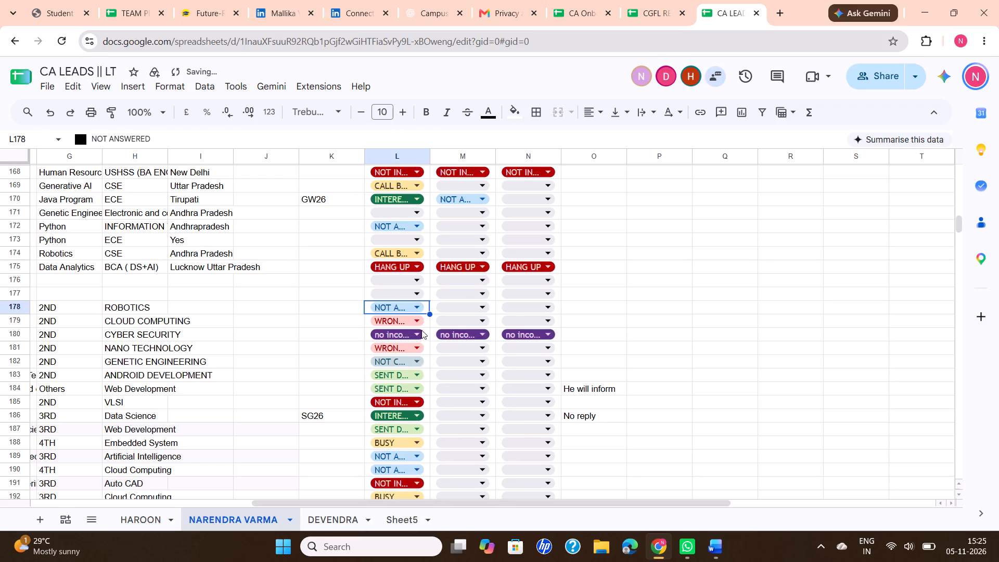
Fill the WRONG NUMBER status from UPDATE 1 into UPDATE 2 for the CLOUD COMPUTING lead in row 179.
{"action": "left_click", "coordinate": [422, 319]}
{"action": "left_click", "coordinate": [430, 320]}
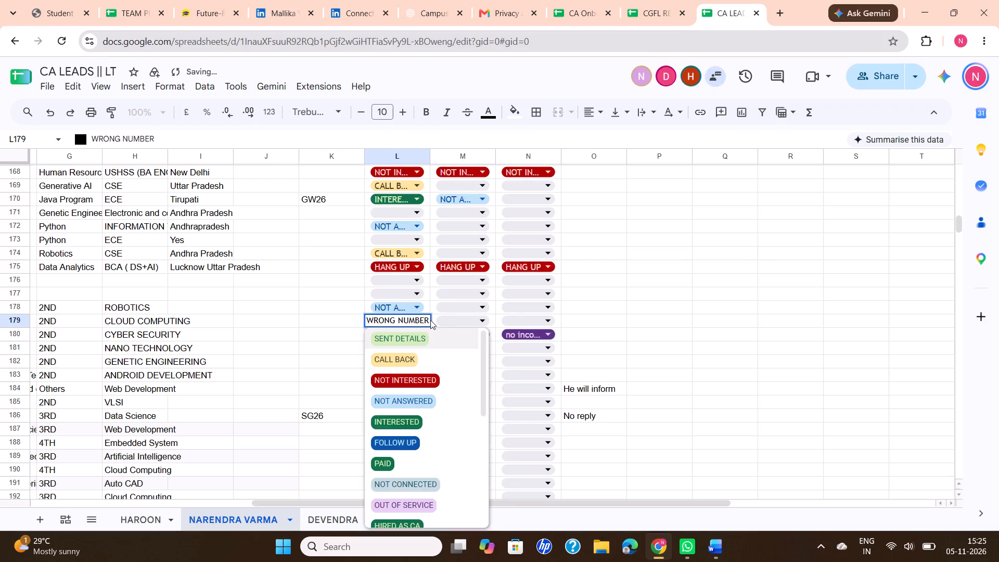
{"action": "left_click", "coordinate": [435, 322]}
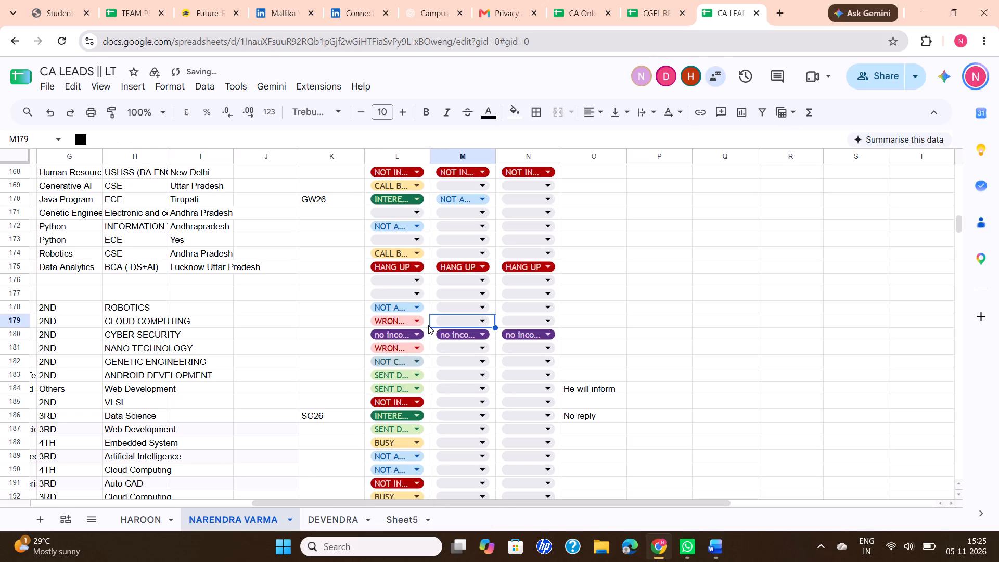
{"action": "left_click", "coordinate": [428, 325]}
{"action": "left_click_drag", "start_coordinate": [428, 325], "coordinate": [484, 326]}
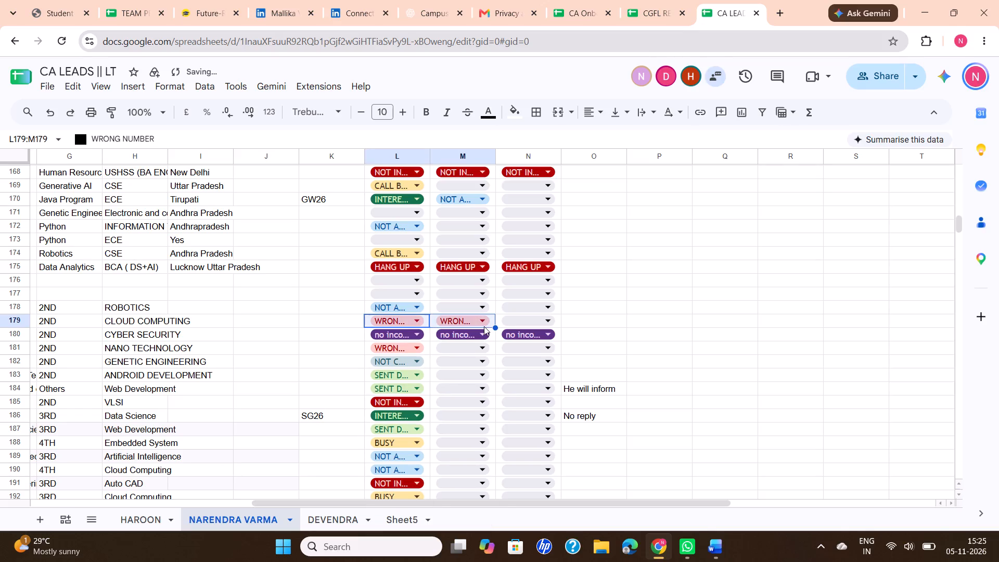
Fill the WRONG NUMBER status into UPDATE 3 for row 179 and across UPDATE 2 and UPDATE 3 for row 181.
{"action": "left_click_drag", "start_coordinate": [494, 327], "coordinate": [518, 323]}
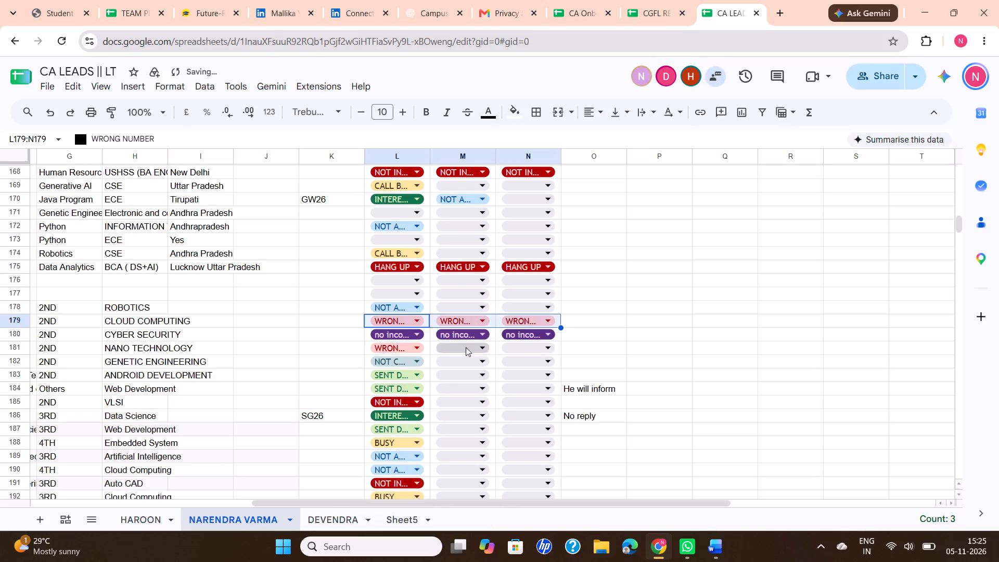
{"action": "left_click", "coordinate": [429, 351]}
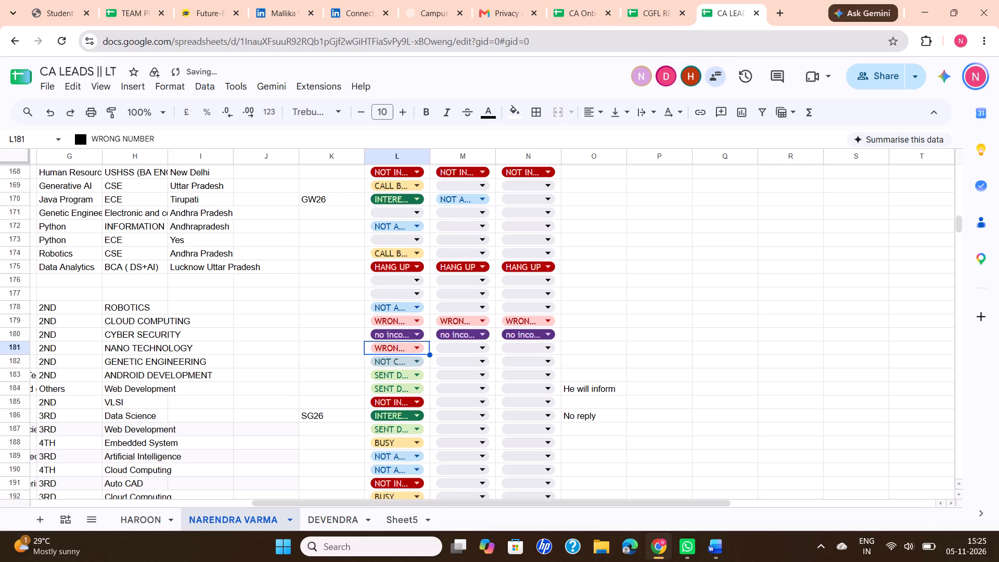
{"action": "left_click_drag", "start_coordinate": [429, 356], "coordinate": [505, 354]}
Fill the NOT INTERESTED status from UPDATE 1 across UPDATE 2 and UPDATE 3 for rows 185 and 191.
{"action": "scroll", "coordinate": [456, 390], "scroll_direction": "down", "scroll_amount": 1}
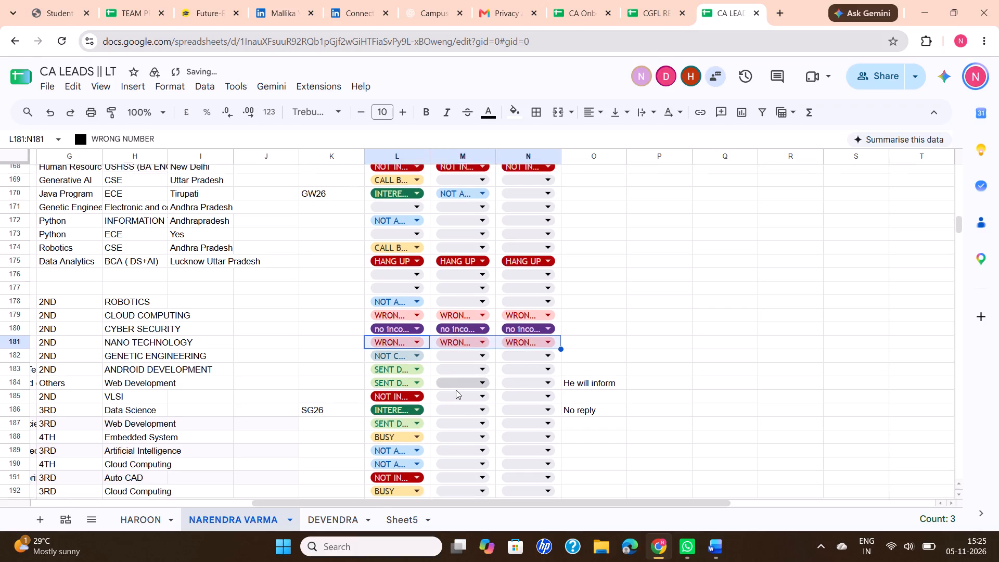
{"action": "scroll", "coordinate": [456, 390], "scroll_direction": "down", "scroll_amount": 1}
{"action": "left_click", "coordinate": [430, 395]}
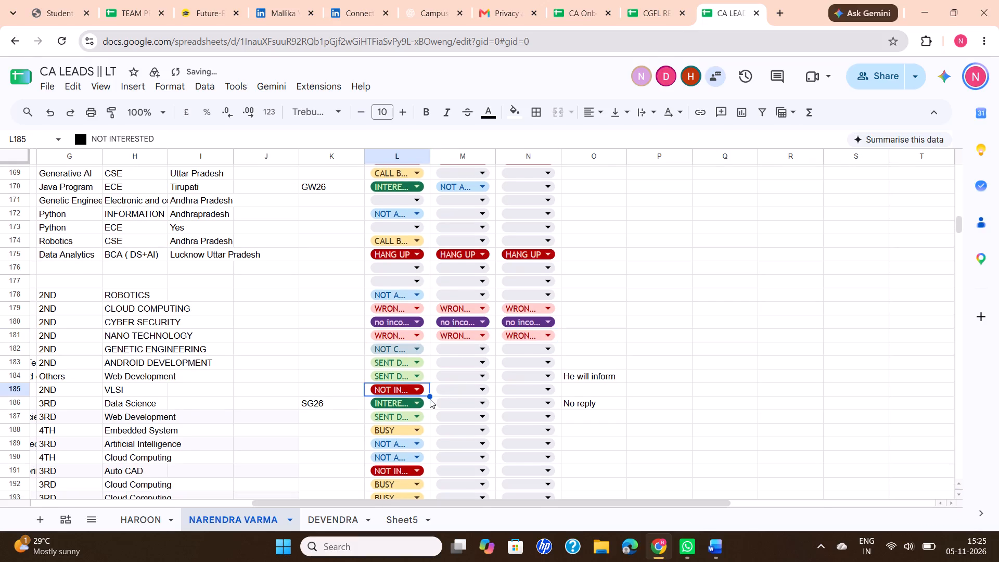
{"action": "left_click_drag", "start_coordinate": [428, 396], "coordinate": [510, 402]}
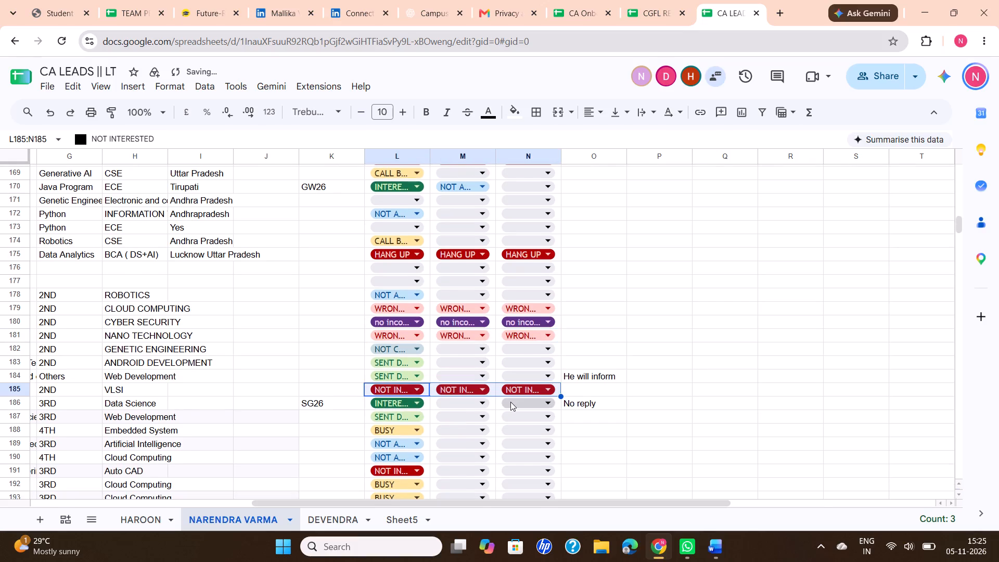
{"action": "left_click", "coordinate": [424, 471]}
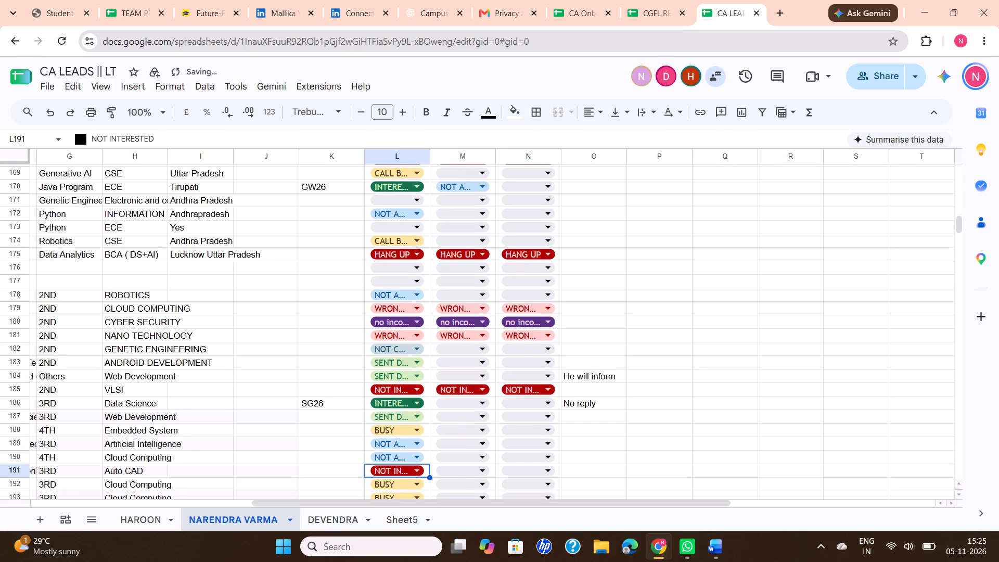
{"action": "left_click_drag", "start_coordinate": [428, 476], "coordinate": [501, 475]}
Fill the NOT INTERESTED status from UPDATE 1 across UPDATE 2 and UPDATE 3 for Machine Learning rows 196 and 198.
{"action": "scroll", "coordinate": [501, 475], "scroll_direction": "down", "scroll_amount": 2}
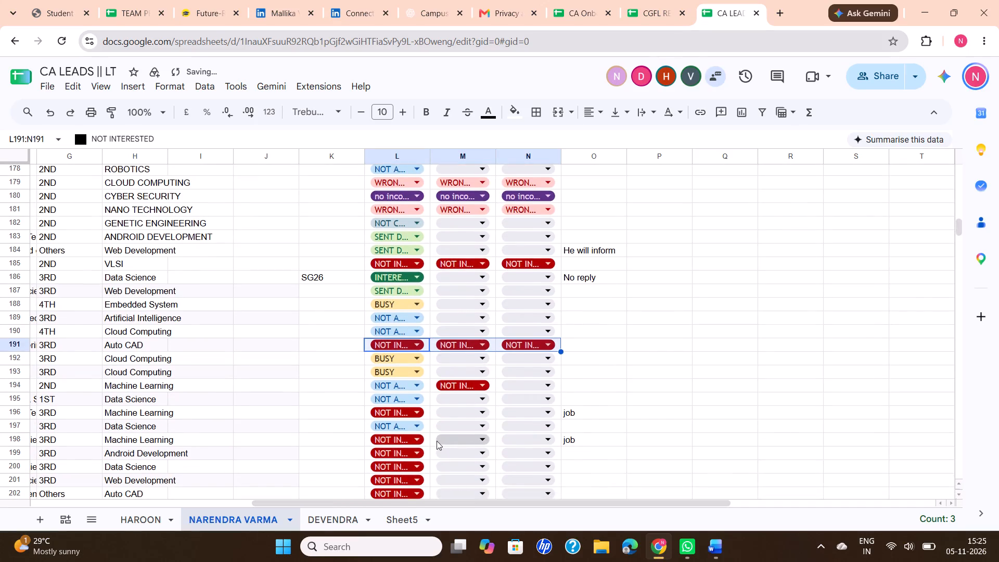
{"action": "scroll", "coordinate": [437, 441], "scroll_direction": "down", "scroll_amount": 1}
{"action": "left_click_drag", "start_coordinate": [426, 382], "coordinate": [428, 388]}
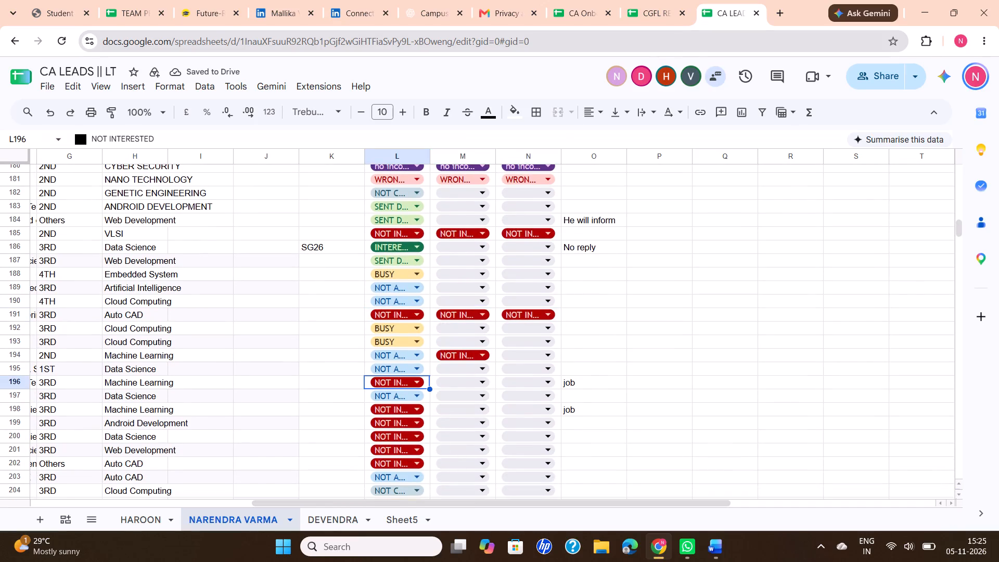
{"action": "left_click_drag", "start_coordinate": [428, 388], "coordinate": [499, 391]}
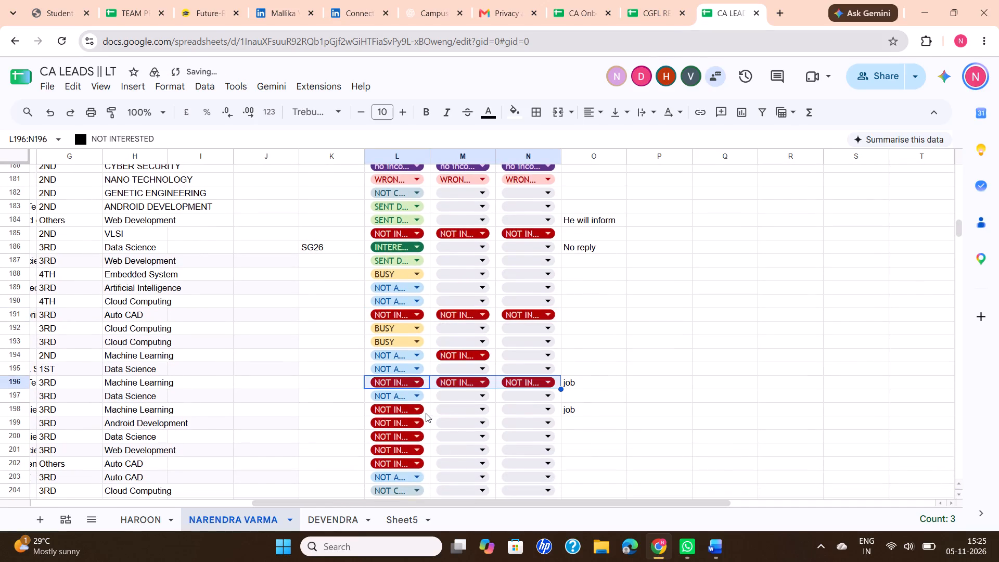
{"action": "left_click", "coordinate": [426, 413]}
{"action": "left_click_drag", "start_coordinate": [429, 415], "coordinate": [467, 418]}
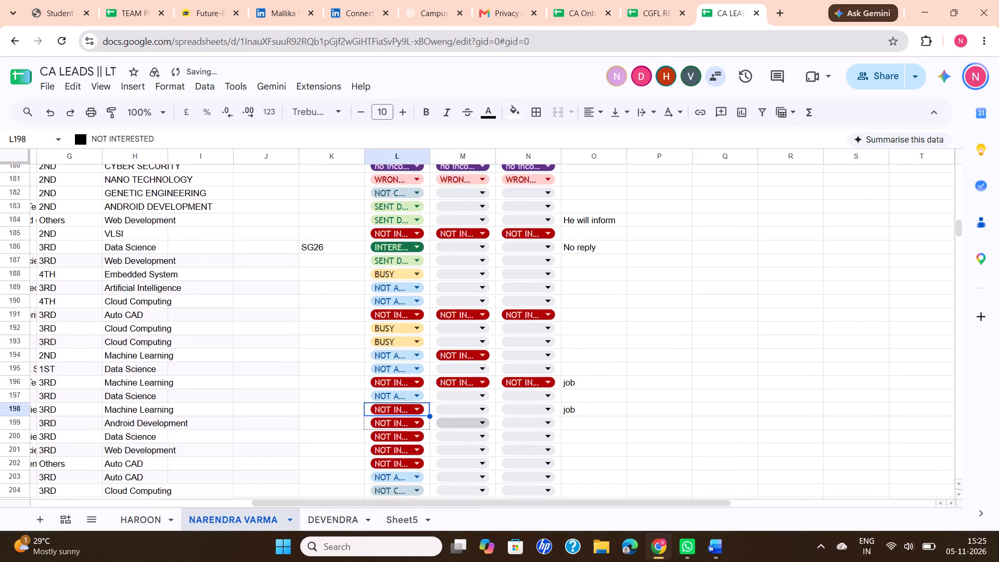
{"action": "left_click_drag", "start_coordinate": [467, 418], "coordinate": [521, 419]}
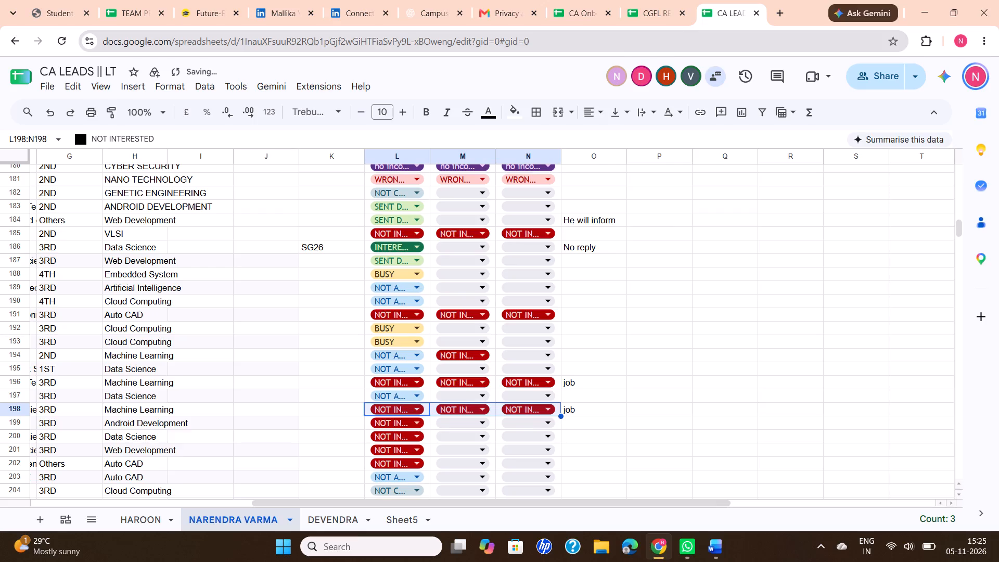
Fill the NOT INTERESTED statuses of row 198 in UPDATE 1 to UPDATE 3 down through row 204.
{"action": "left_click_drag", "start_coordinate": [561, 415], "coordinate": [557, 490]}
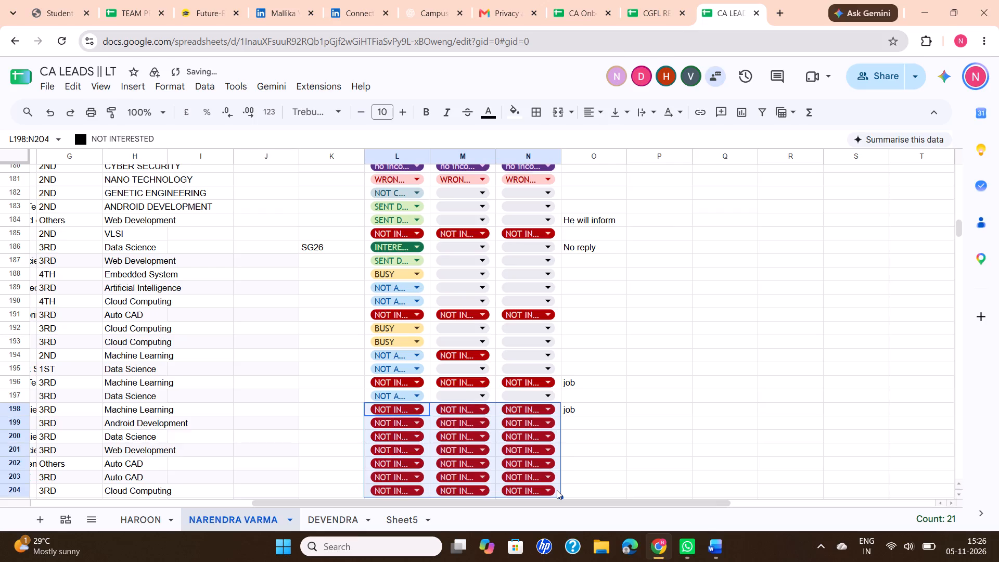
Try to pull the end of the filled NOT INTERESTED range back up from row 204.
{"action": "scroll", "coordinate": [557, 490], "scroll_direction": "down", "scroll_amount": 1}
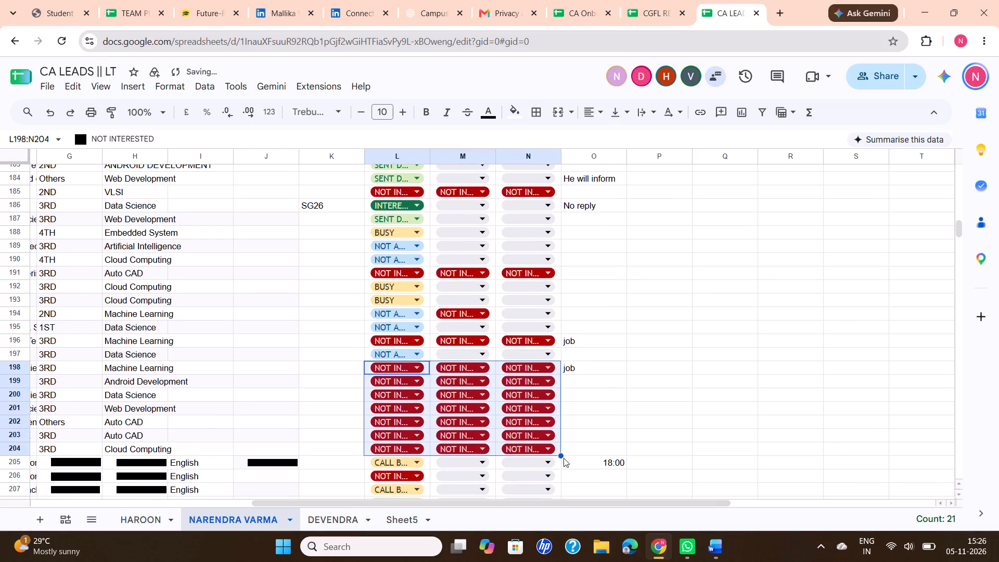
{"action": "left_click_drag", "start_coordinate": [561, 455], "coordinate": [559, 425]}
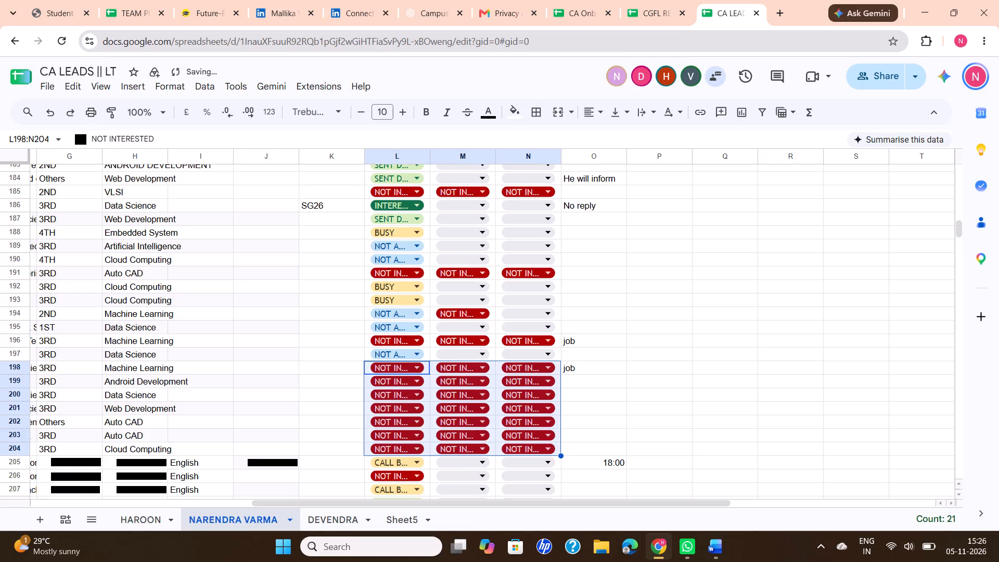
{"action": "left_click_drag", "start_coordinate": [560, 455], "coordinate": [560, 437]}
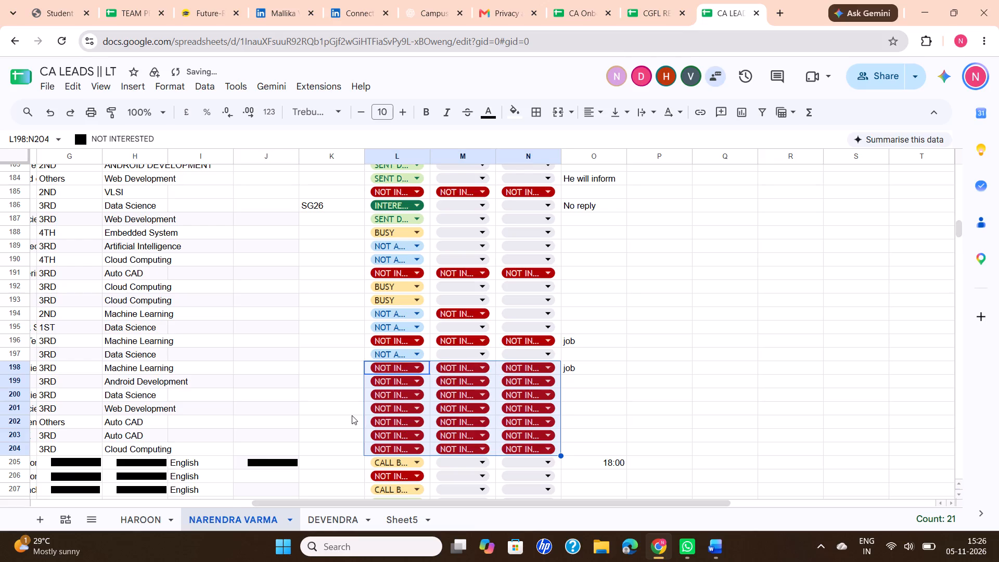
Set the UPDATE 1 status in column L for the Auto CAD lead in row 202 to NOT ANSWERED.
{"action": "left_click", "coordinate": [352, 415]}
{"action": "scroll", "coordinate": [352, 415], "scroll_direction": "right", "scroll_amount": 7}
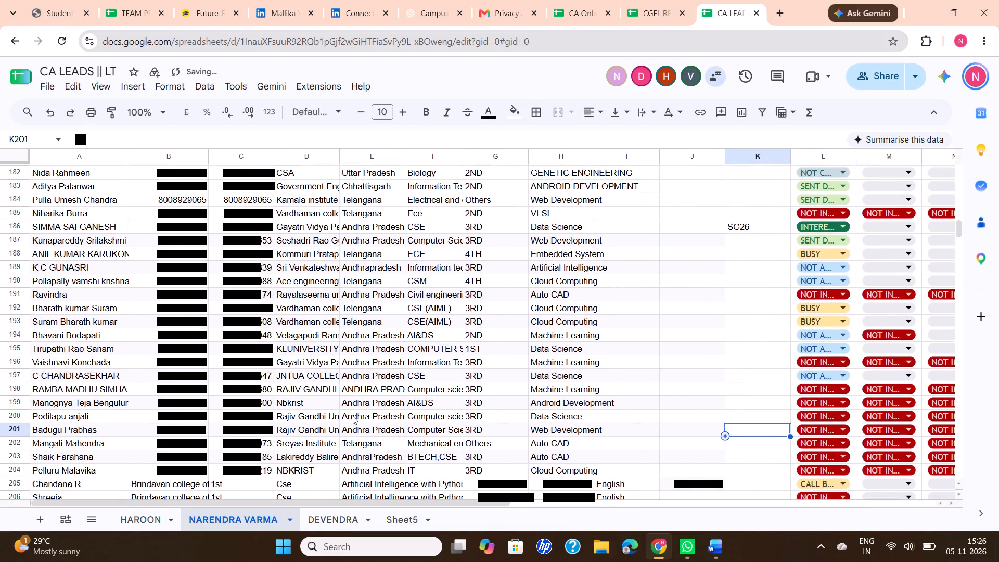
{"action": "scroll", "coordinate": [352, 415], "scroll_direction": "down", "scroll_amount": 1}
{"action": "scroll", "coordinate": [352, 415], "scroll_direction": "right", "scroll_amount": 1}
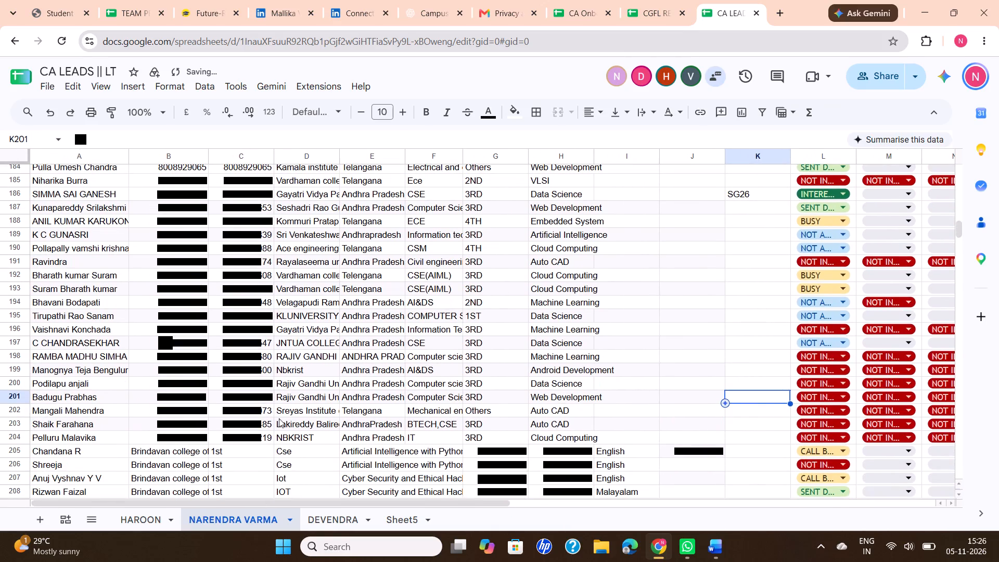
{"action": "scroll", "coordinate": [279, 418], "scroll_direction": "left", "scroll_amount": 1}
{"action": "scroll", "coordinate": [534, 411], "scroll_direction": "left", "scroll_amount": 2}
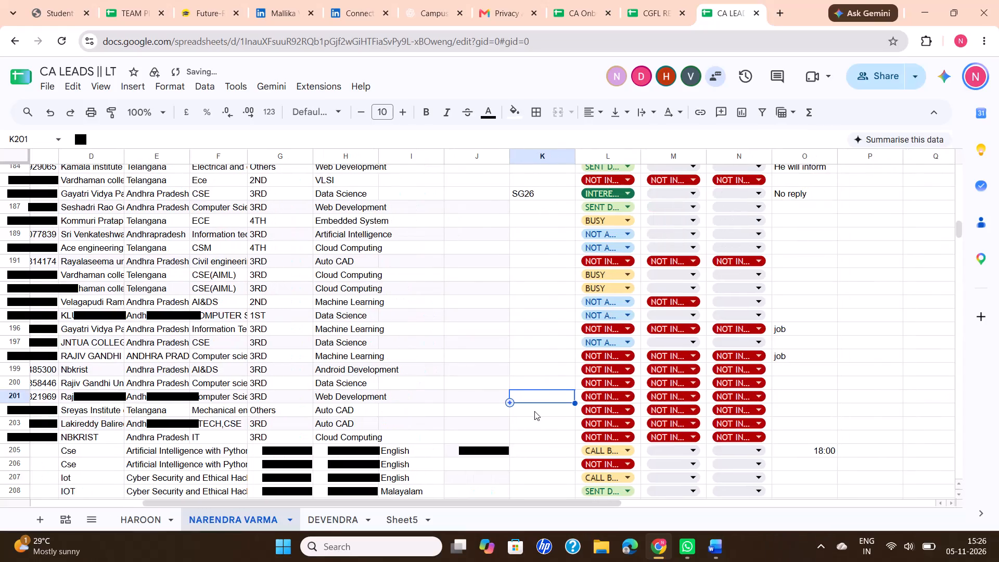
{"action": "left_click", "coordinate": [630, 405]}
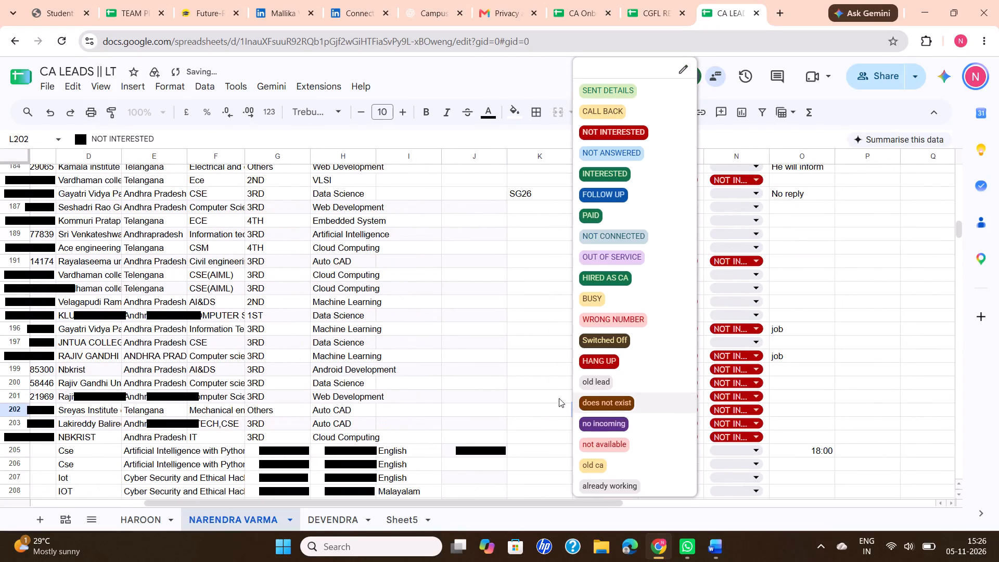
{"action": "left_click", "coordinate": [556, 398]}
{"action": "left_click", "coordinate": [622, 408]}
{"action": "left_click", "coordinate": [616, 154]}
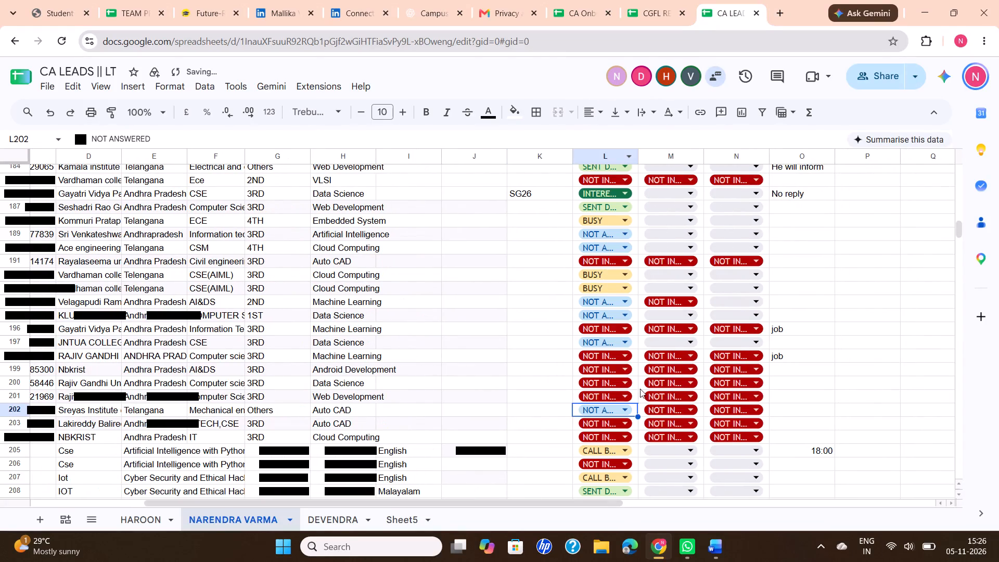
Fill the NOT ANSWERED status of row 202 across UPDATE 2 and UPDATE 3 and down through row 204.
{"action": "left_click_drag", "start_coordinate": [637, 417], "coordinate": [723, 413]}
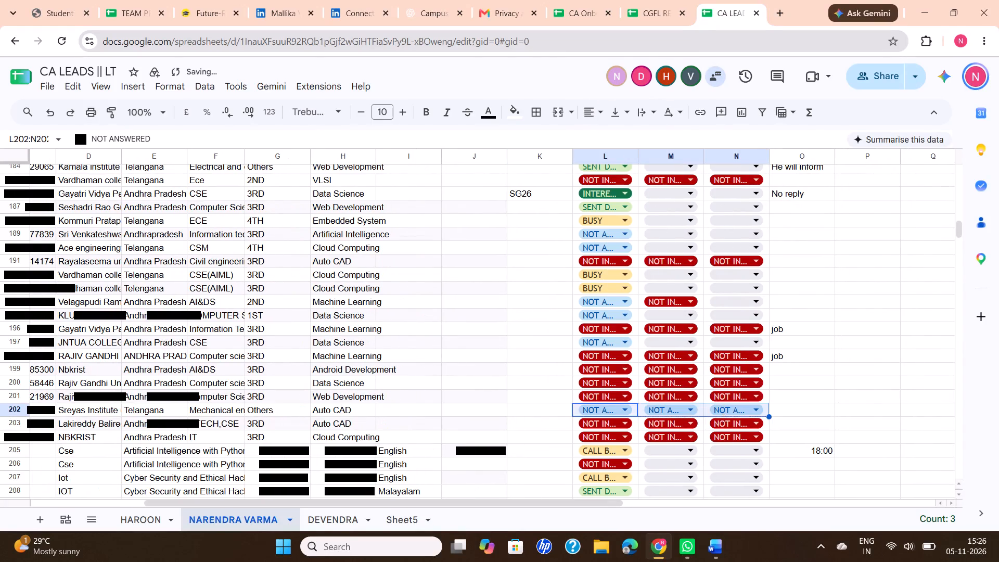
{"action": "left_click_drag", "start_coordinate": [770, 417], "coordinate": [767, 436]}
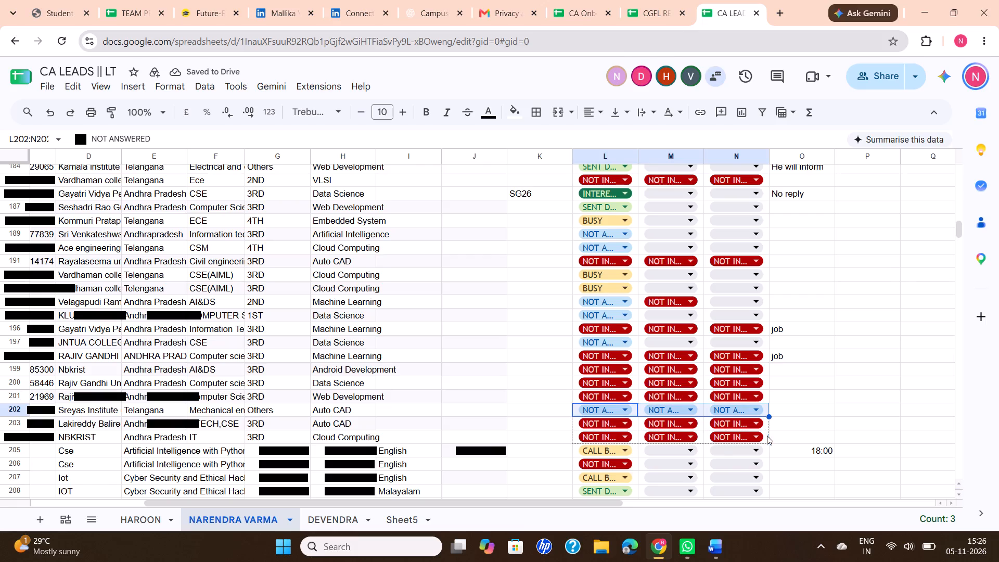
{"action": "left_click", "coordinate": [550, 403]}
Fill the NOT INTERESTED status from UPDATE 1 across UPDATE 2 and UPDATE 3 for row 206.
{"action": "scroll", "coordinate": [550, 403], "scroll_direction": "down", "scroll_amount": 1}
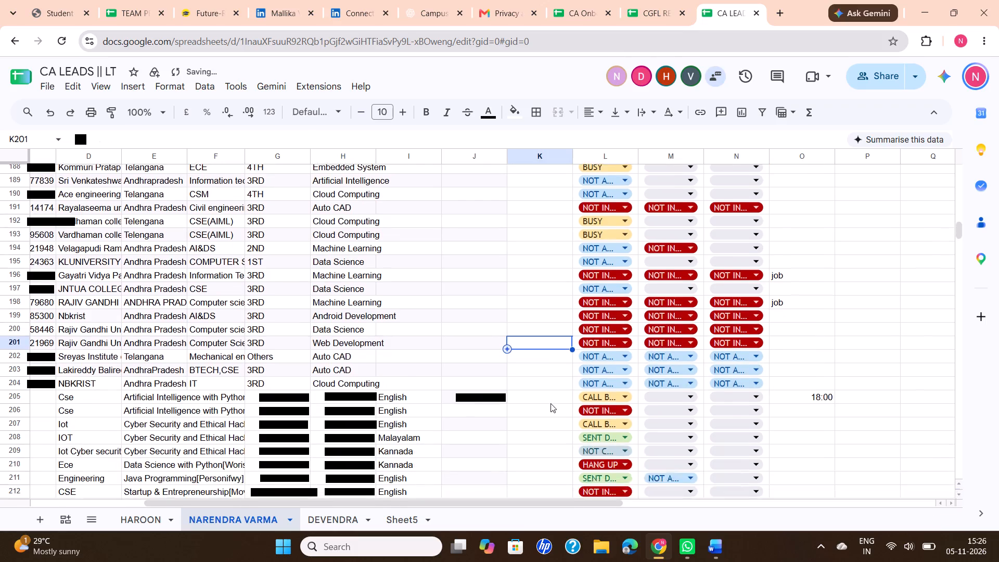
{"action": "scroll", "coordinate": [550, 403], "scroll_direction": "down", "scroll_amount": 1}
{"action": "left_click", "coordinate": [631, 330]}
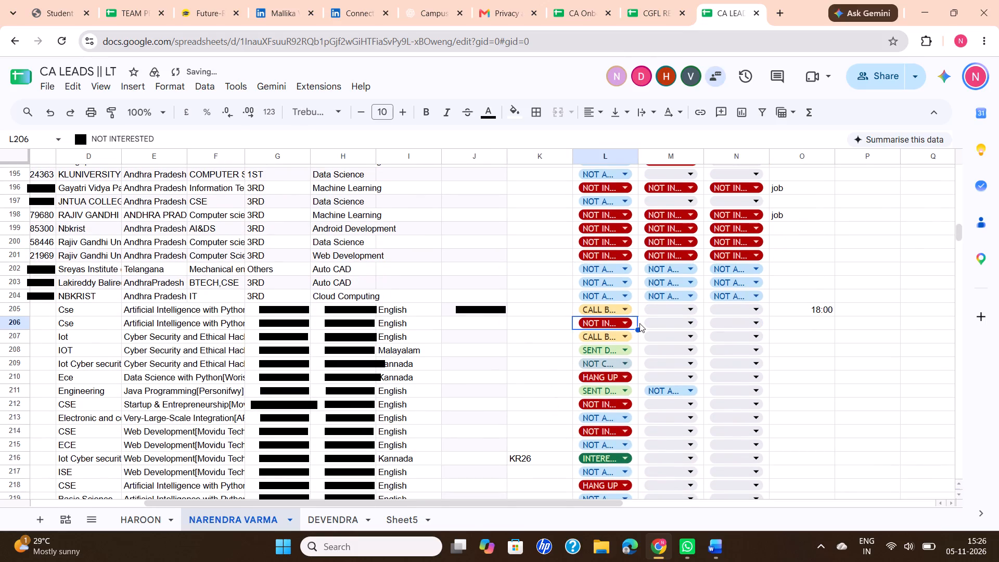
{"action": "left_click_drag", "start_coordinate": [636, 328], "coordinate": [725, 328]}
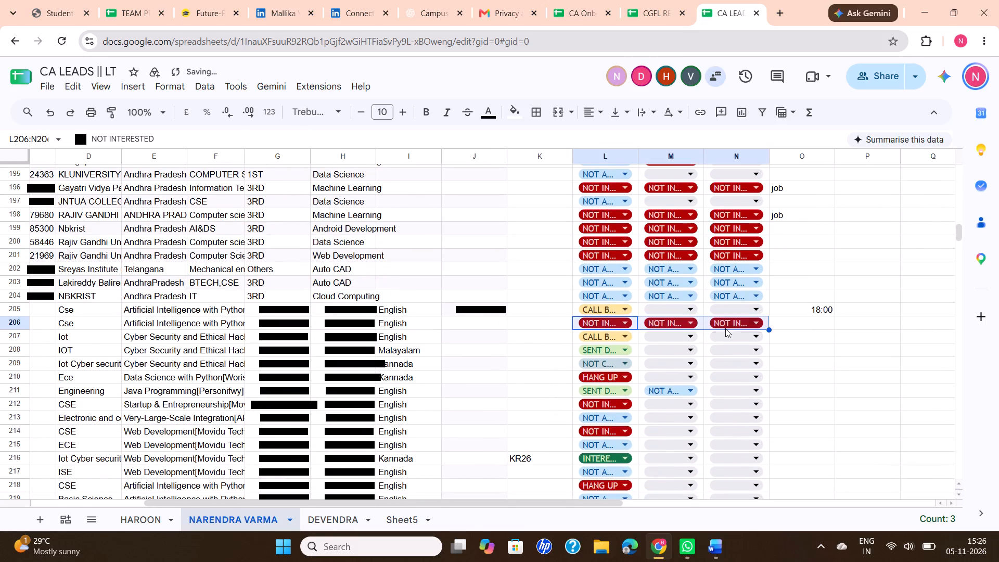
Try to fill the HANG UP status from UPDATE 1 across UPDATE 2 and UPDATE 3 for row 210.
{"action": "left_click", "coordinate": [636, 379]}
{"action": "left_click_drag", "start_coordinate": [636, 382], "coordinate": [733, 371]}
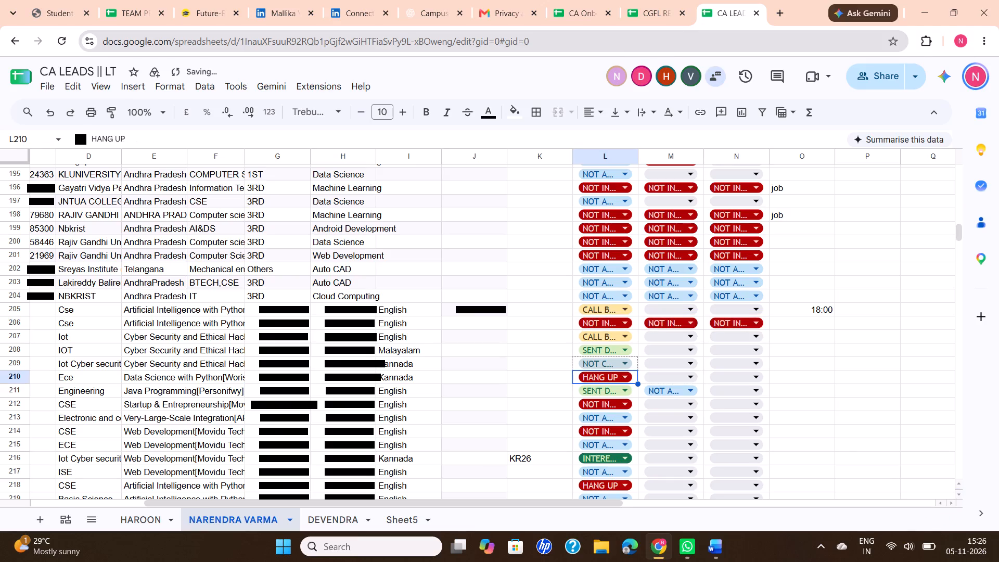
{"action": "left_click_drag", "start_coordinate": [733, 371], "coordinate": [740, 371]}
Set the UPDATE 1 status in column L for row 209 to CALL BACK.
{"action": "left_click", "coordinate": [624, 362]}
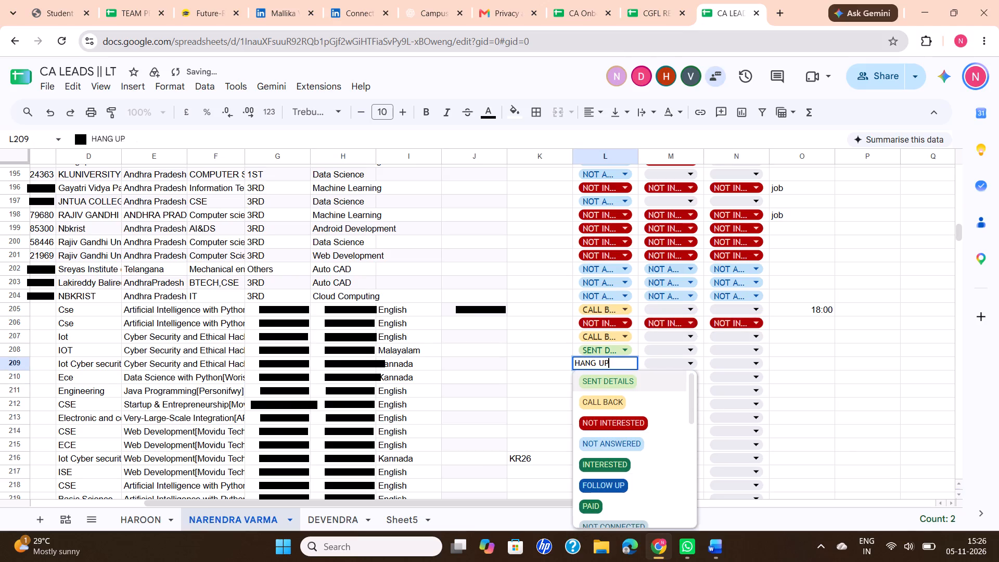
{"action": "left_click", "coordinate": [609, 401]}
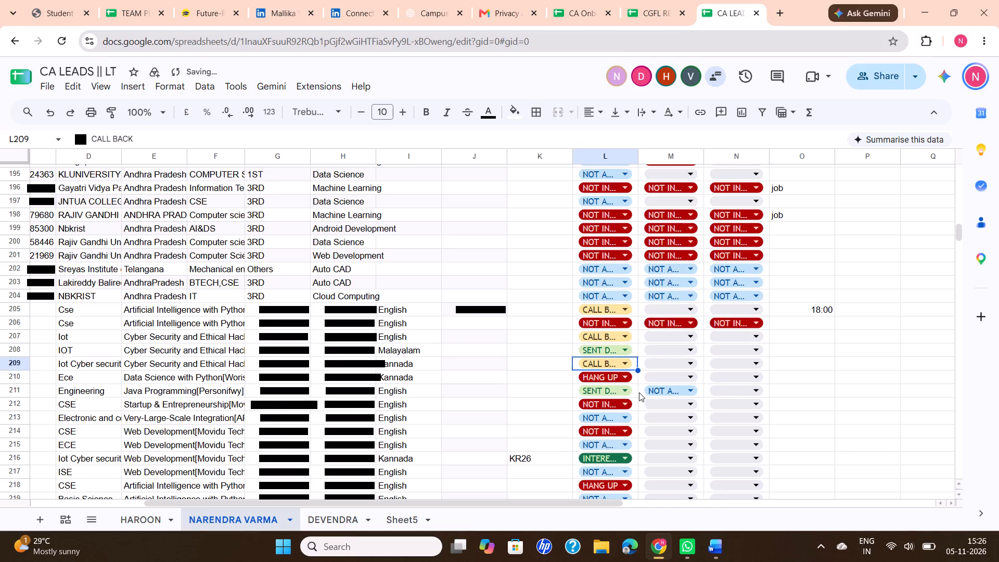
Fill the HANG UP status of row 210 in UPDATE 1 down through row 212.
{"action": "left_click", "coordinate": [637, 392]}
{"action": "left_click", "coordinate": [636, 381]}
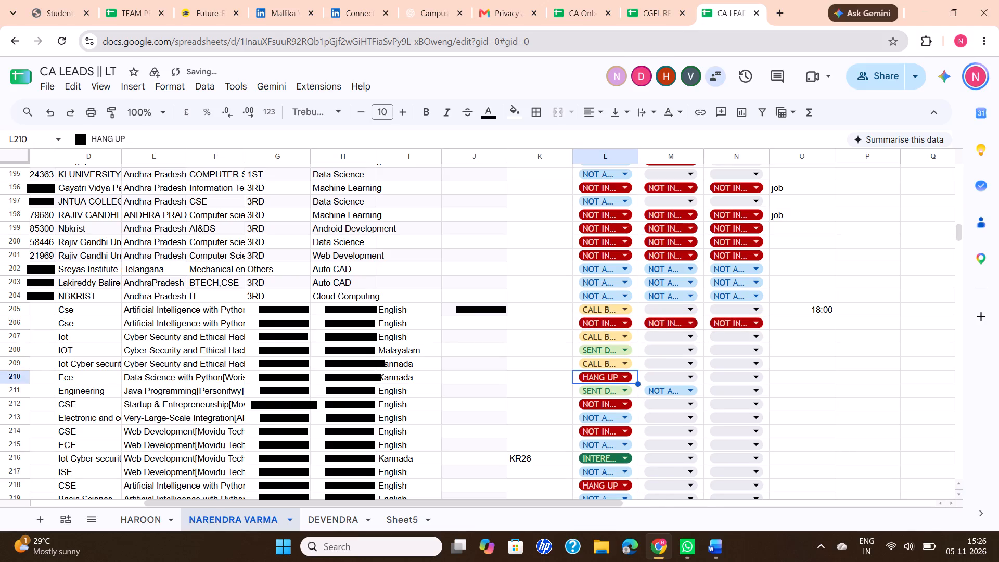
{"action": "left_click", "coordinate": [634, 384]}
{"action": "left_click_drag", "start_coordinate": [637, 381], "coordinate": [664, 381]}
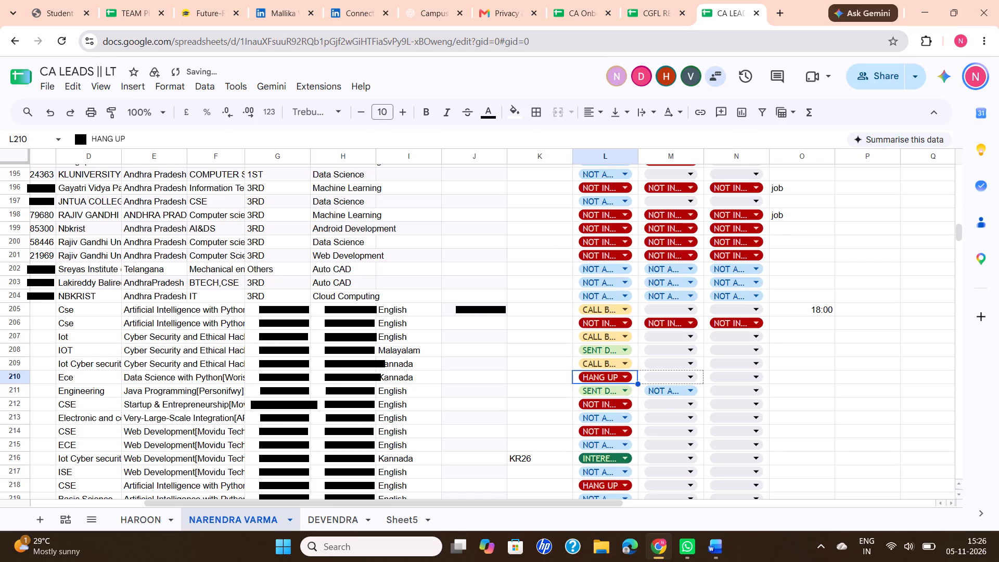
{"action": "left_click_drag", "start_coordinate": [664, 381], "coordinate": [718, 402]}
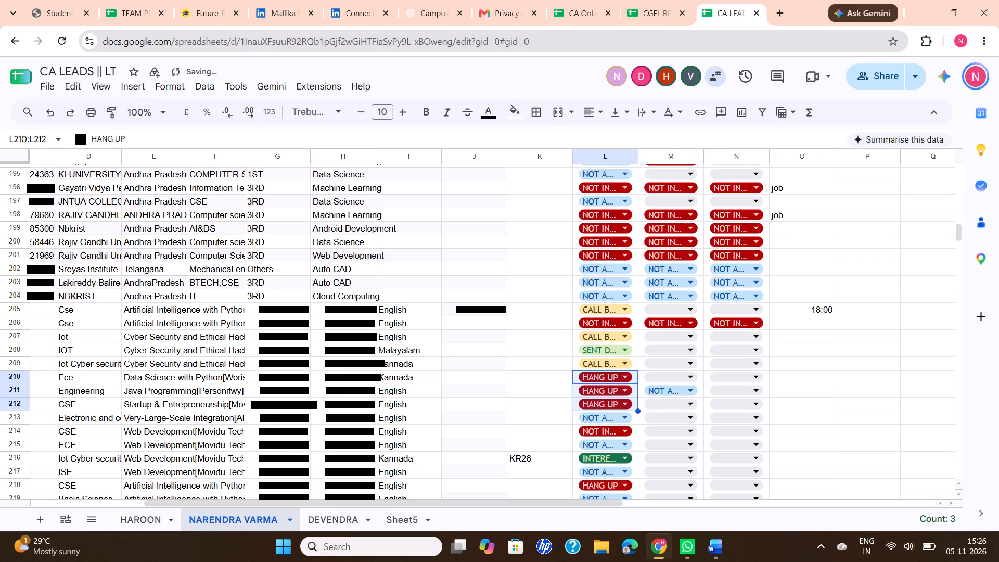
Fill the NOT ANSWERED status from UPDATE 2 back into UPDATE 1 for row 211.
{"action": "left_click", "coordinate": [653, 394]}
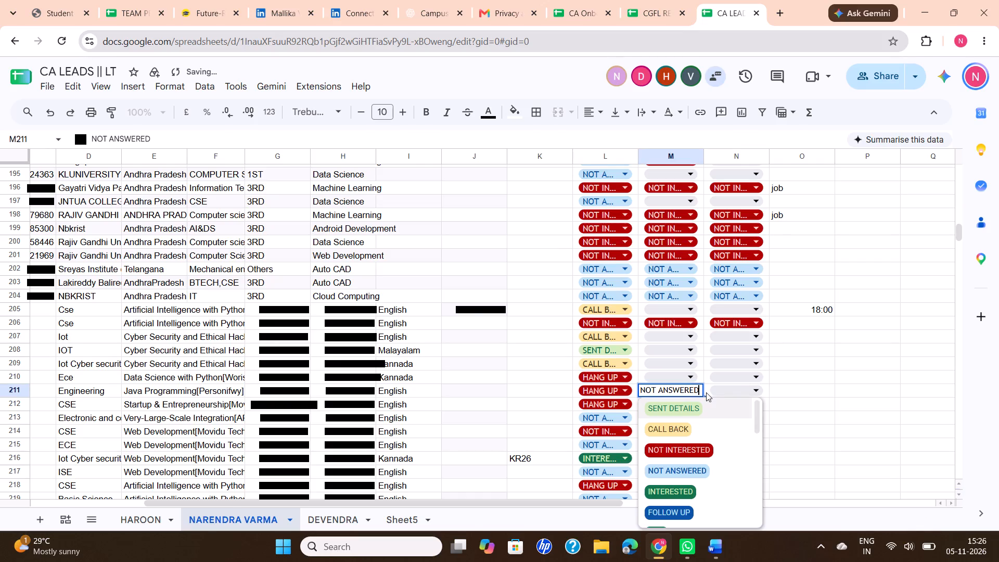
{"action": "left_click_drag", "start_coordinate": [705, 395], "coordinate": [616, 383]}
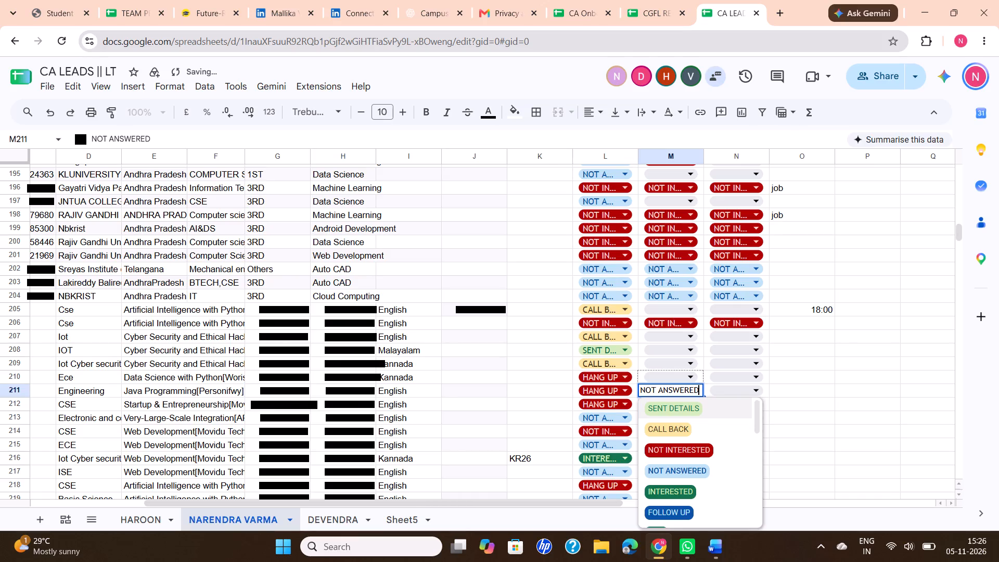
{"action": "left_click_drag", "start_coordinate": [616, 383], "coordinate": [604, 386]}
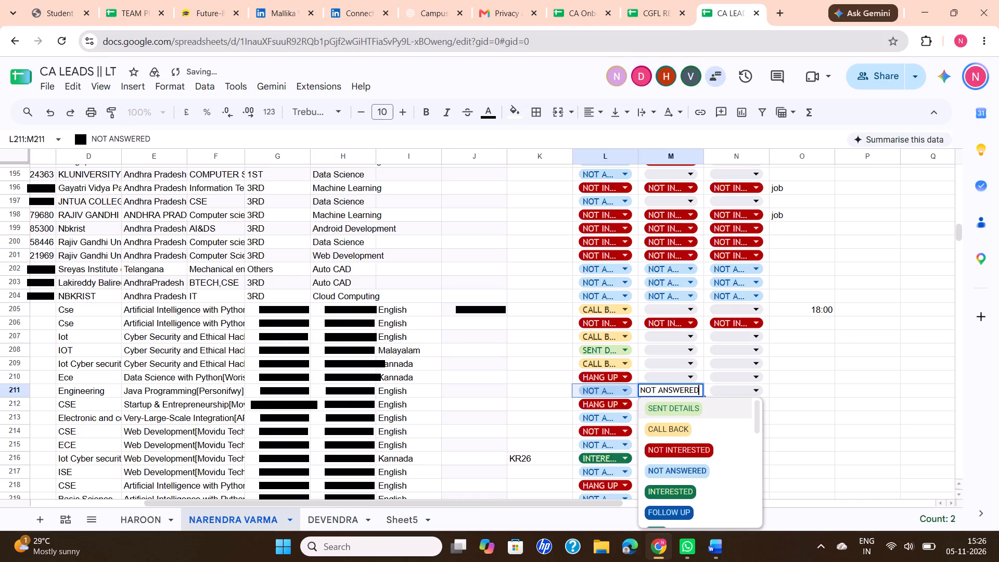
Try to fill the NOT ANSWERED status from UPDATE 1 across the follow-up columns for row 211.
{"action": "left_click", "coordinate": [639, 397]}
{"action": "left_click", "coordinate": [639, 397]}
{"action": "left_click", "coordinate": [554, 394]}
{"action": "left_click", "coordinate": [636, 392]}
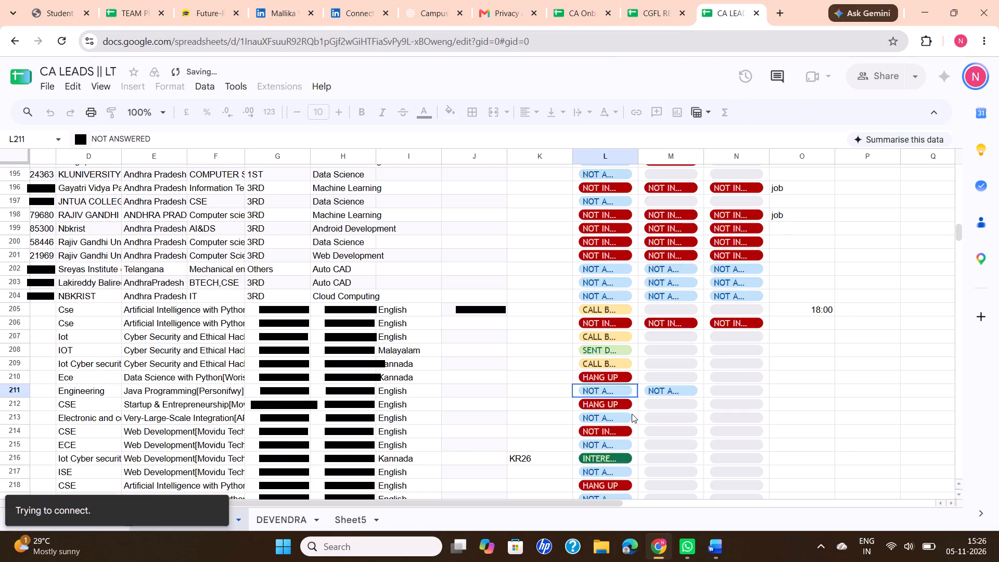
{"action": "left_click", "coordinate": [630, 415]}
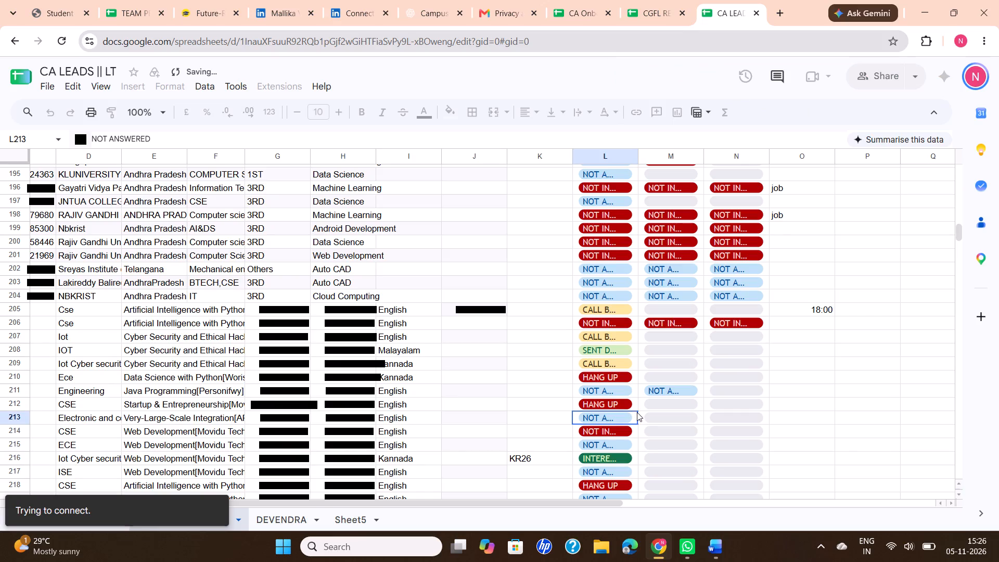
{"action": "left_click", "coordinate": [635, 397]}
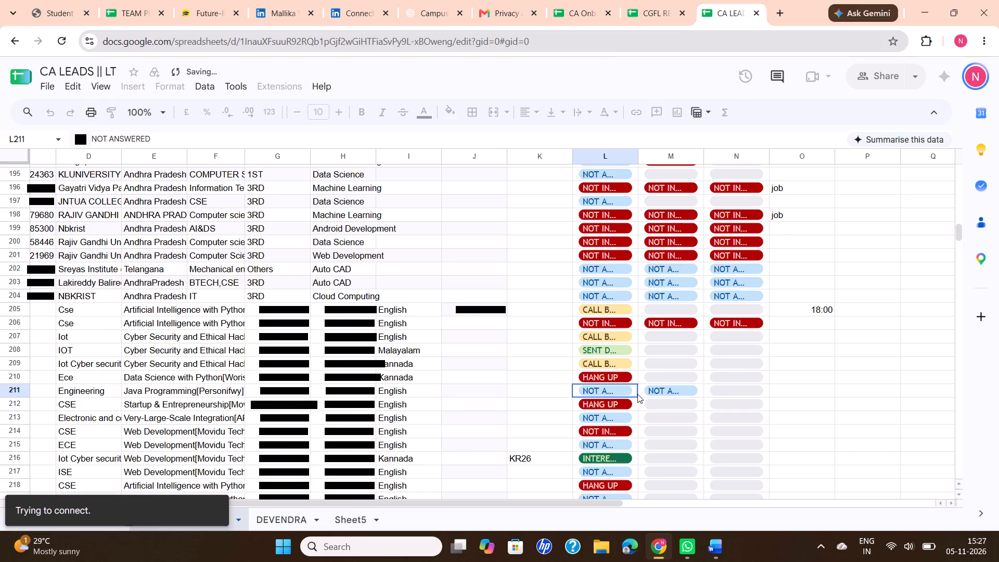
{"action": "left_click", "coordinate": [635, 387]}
Check the computer's network connection.
{"action": "left_click", "coordinate": [885, 545]}
{"action": "left_click", "coordinate": [885, 545]}
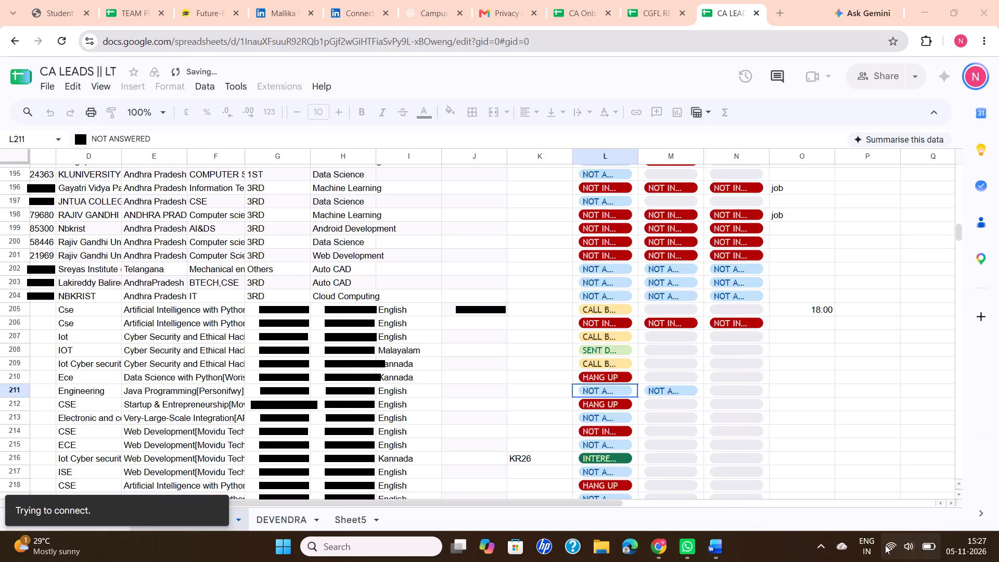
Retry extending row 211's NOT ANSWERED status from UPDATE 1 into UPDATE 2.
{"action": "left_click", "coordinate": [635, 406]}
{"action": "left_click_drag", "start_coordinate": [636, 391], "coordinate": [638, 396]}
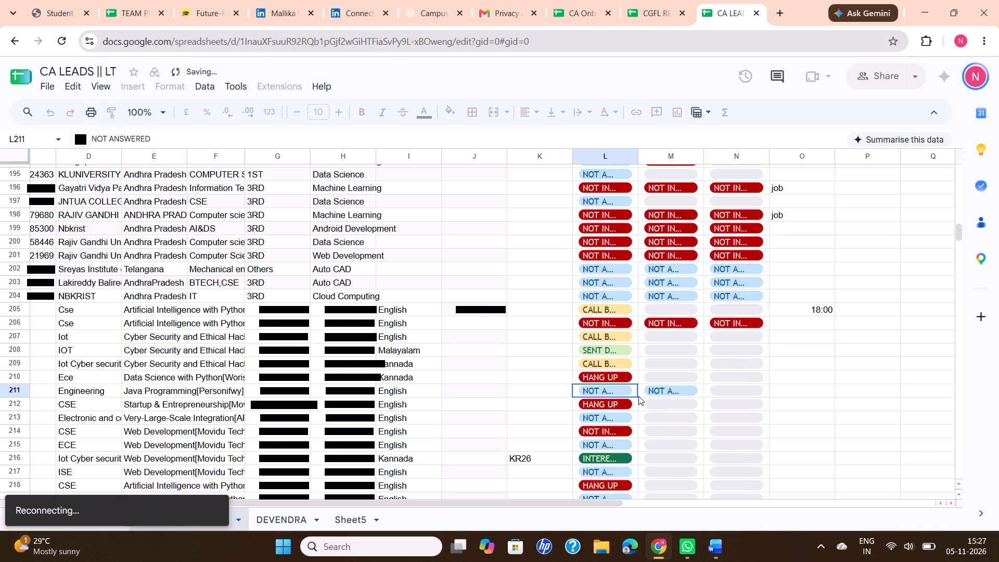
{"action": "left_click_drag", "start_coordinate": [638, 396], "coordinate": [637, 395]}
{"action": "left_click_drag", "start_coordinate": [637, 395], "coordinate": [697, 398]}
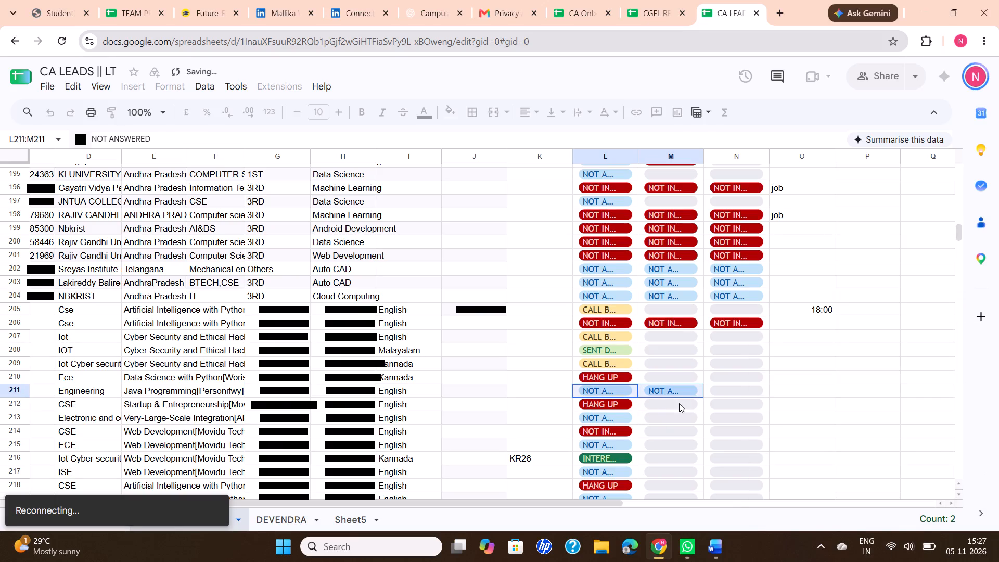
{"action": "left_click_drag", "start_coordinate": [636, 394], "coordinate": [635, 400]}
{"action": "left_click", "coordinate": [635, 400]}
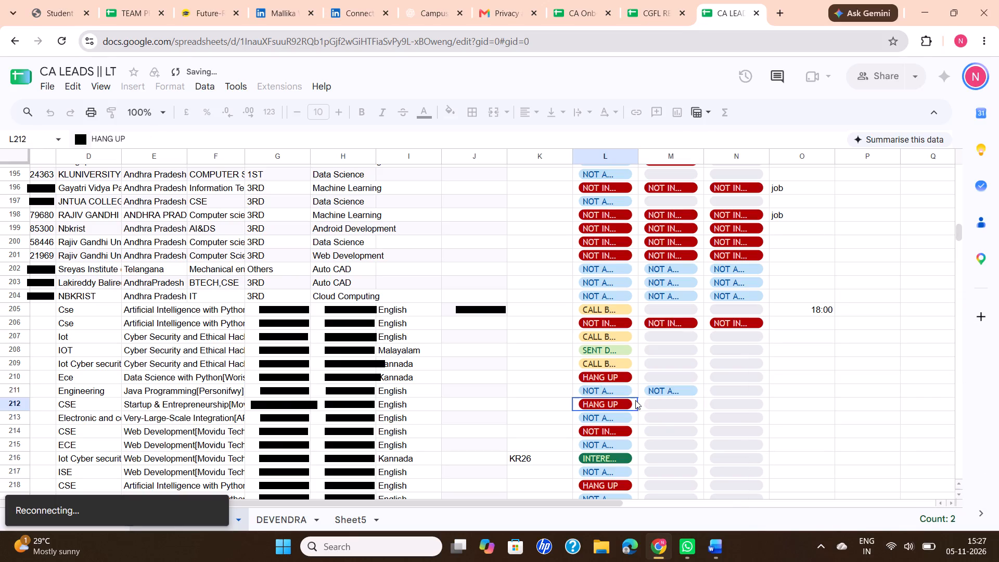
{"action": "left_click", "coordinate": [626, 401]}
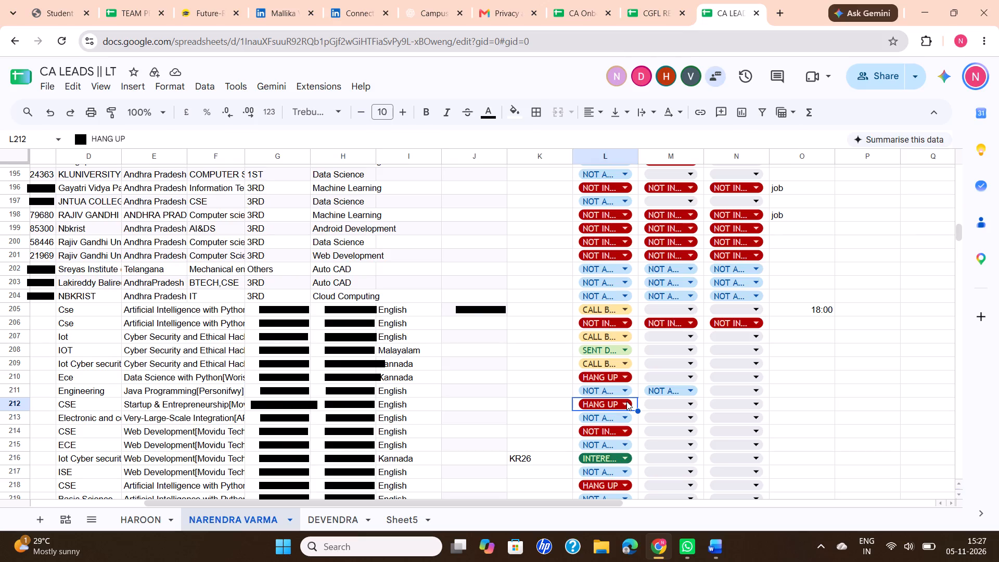
Review the lead statuses down to the end of the list and select the column B cell of the CALL BACK lead in row 415.
{"action": "scroll", "coordinate": [407, 371], "scroll_direction": "down", "scroll_amount": 1}
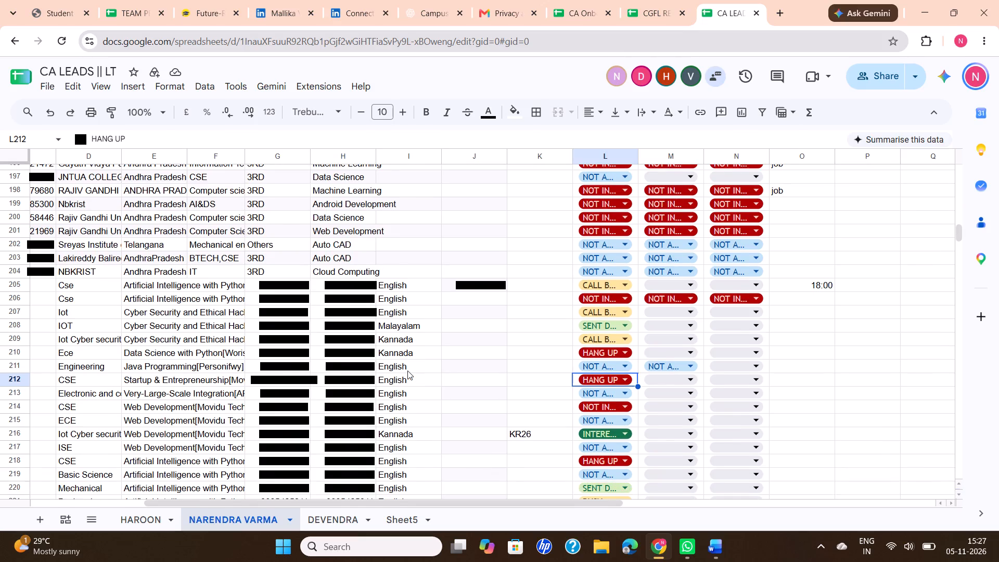
{"action": "scroll", "coordinate": [407, 371], "scroll_direction": "down", "scroll_amount": 13}
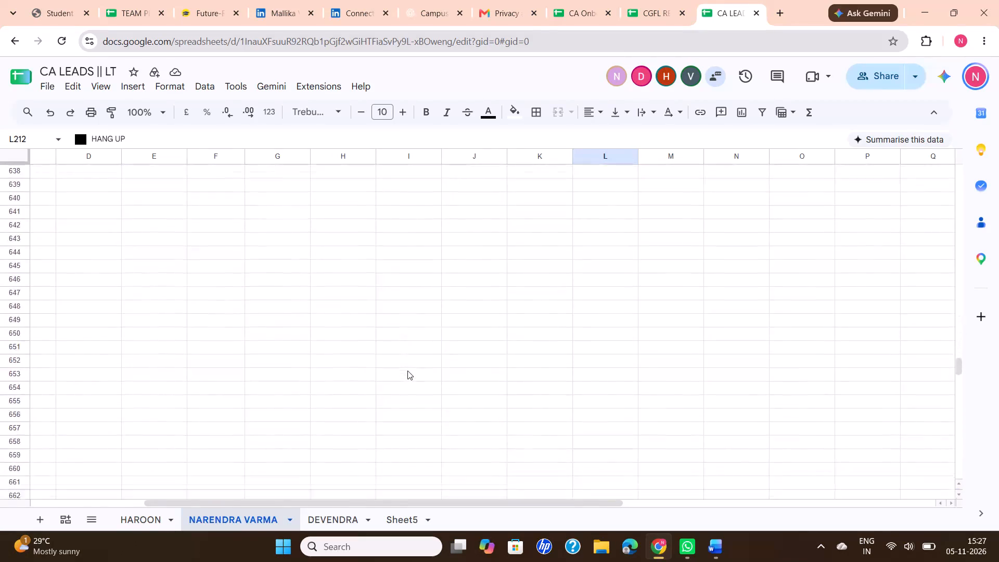
{"action": "scroll", "coordinate": [407, 371], "scroll_direction": "up", "scroll_amount": 12}
{"action": "scroll", "coordinate": [407, 371], "scroll_direction": "down", "scroll_amount": 2}
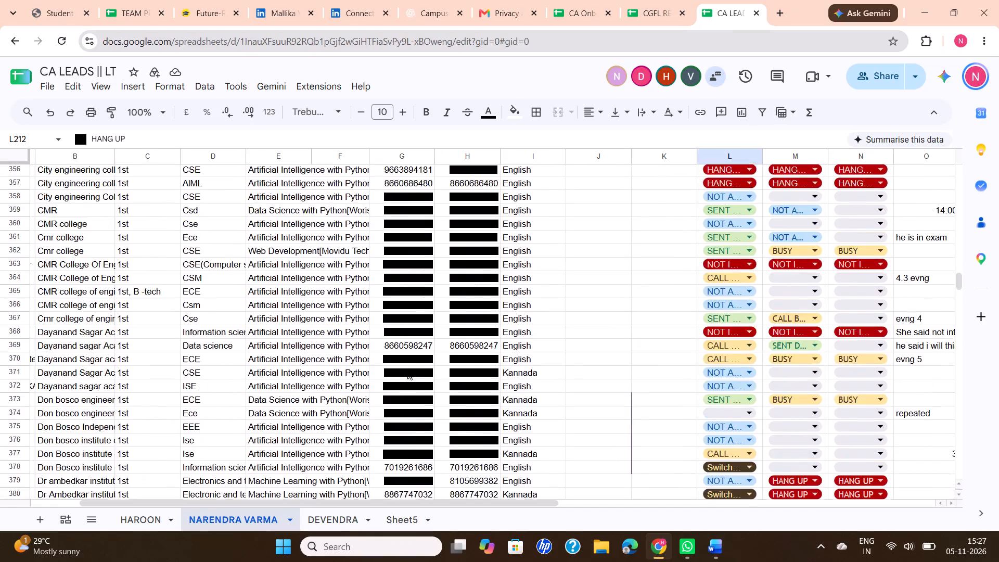
{"action": "scroll", "coordinate": [407, 371], "scroll_direction": "down", "scroll_amount": 5}
{"action": "scroll", "coordinate": [407, 371], "scroll_direction": "up", "scroll_amount": 3}
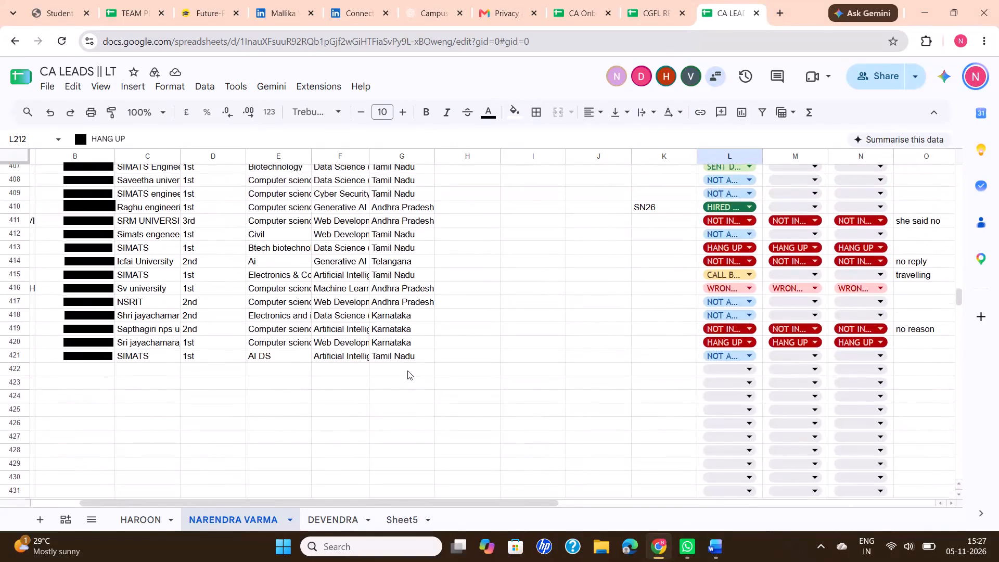
{"action": "scroll", "coordinate": [407, 371], "scroll_direction": "right", "scroll_amount": 3}
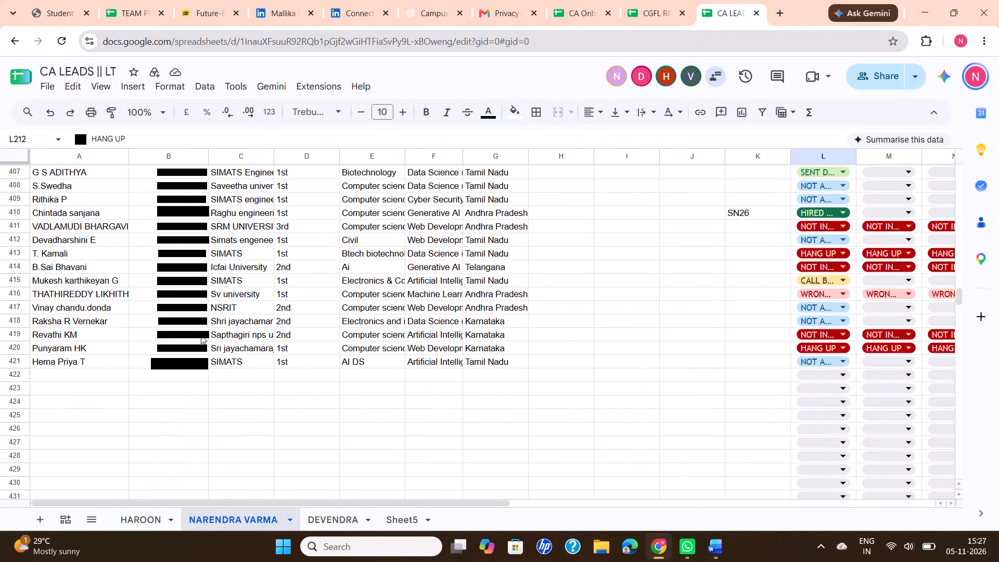
{"action": "left_click", "coordinate": [197, 284]}
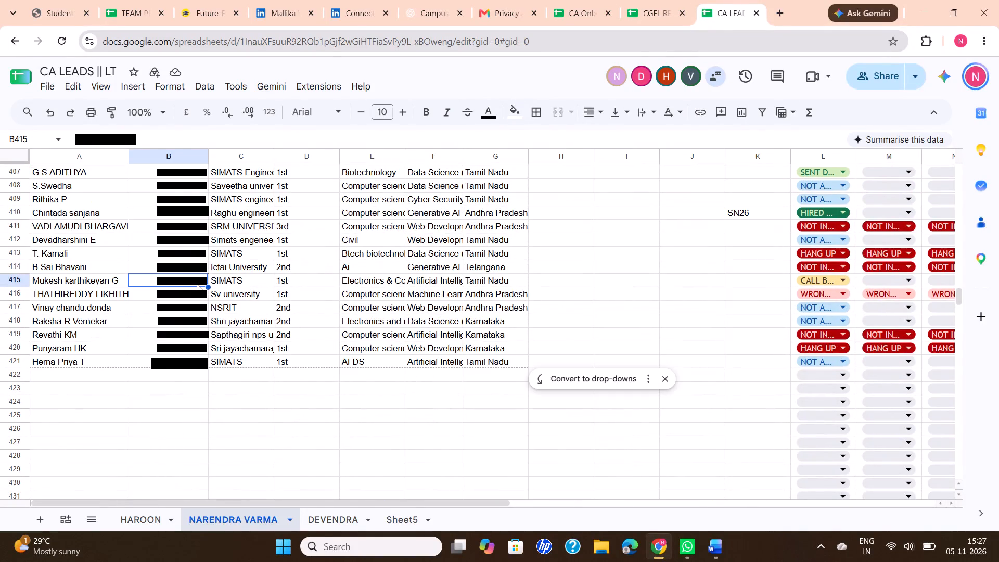
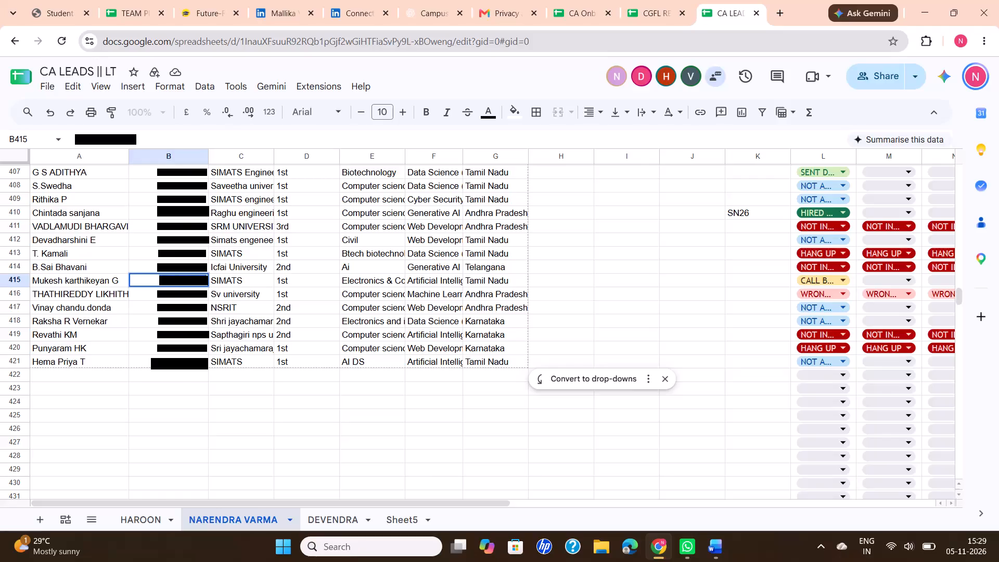
{"action": "key", "text": "ctrl+c"}
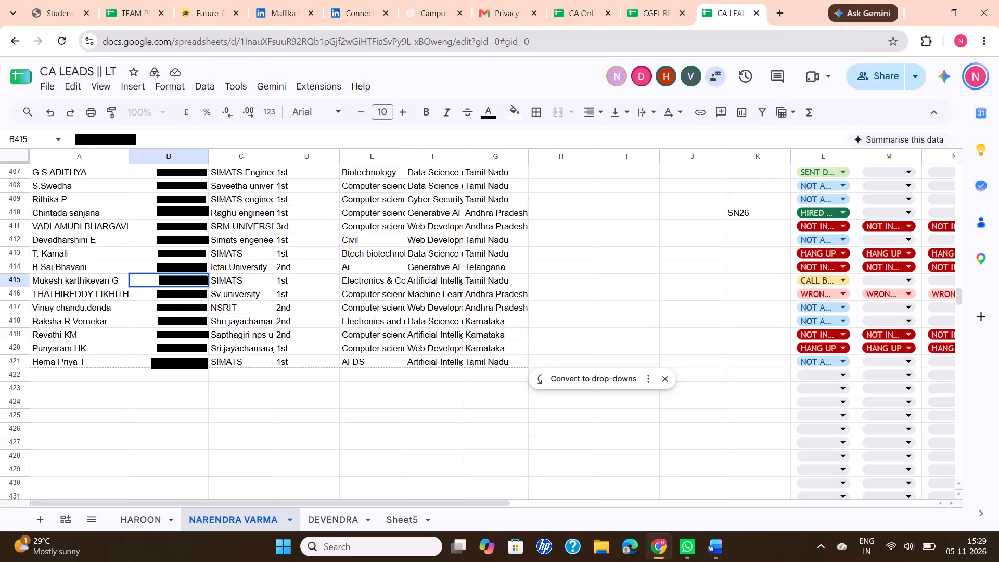
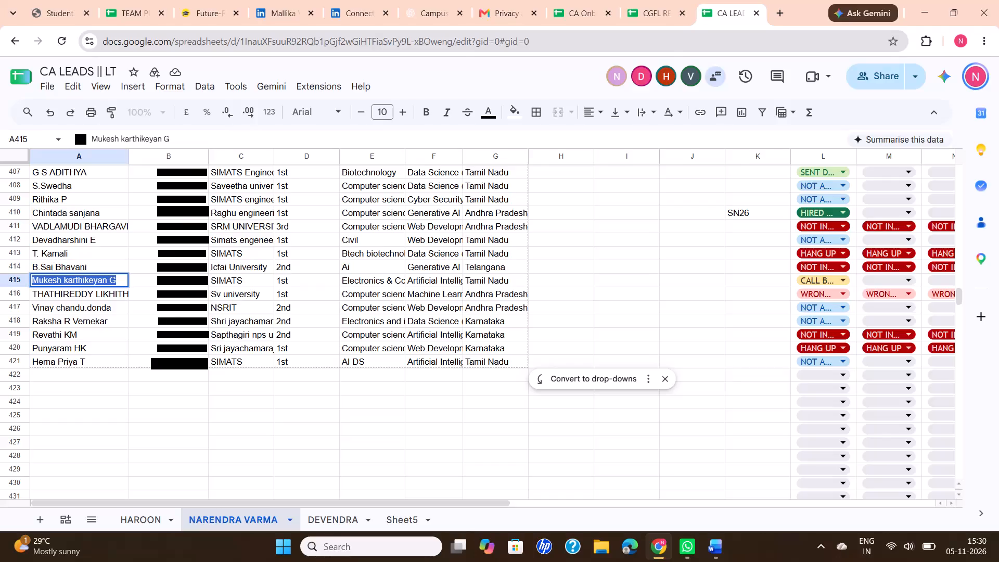
Copy the name of the CALL BACK lead in row 415 from column A.
{"action": "key", "text": "ctrl+c"}
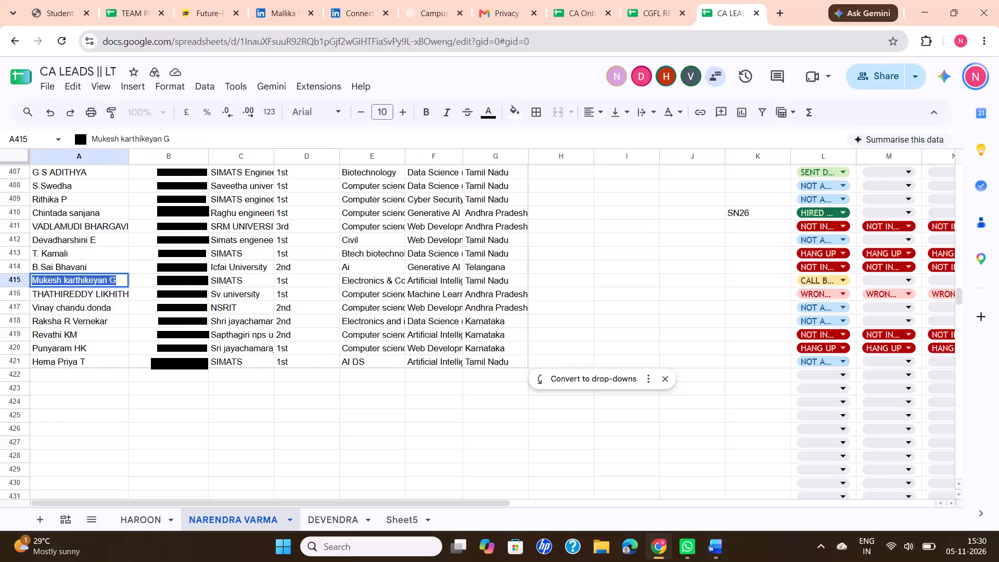
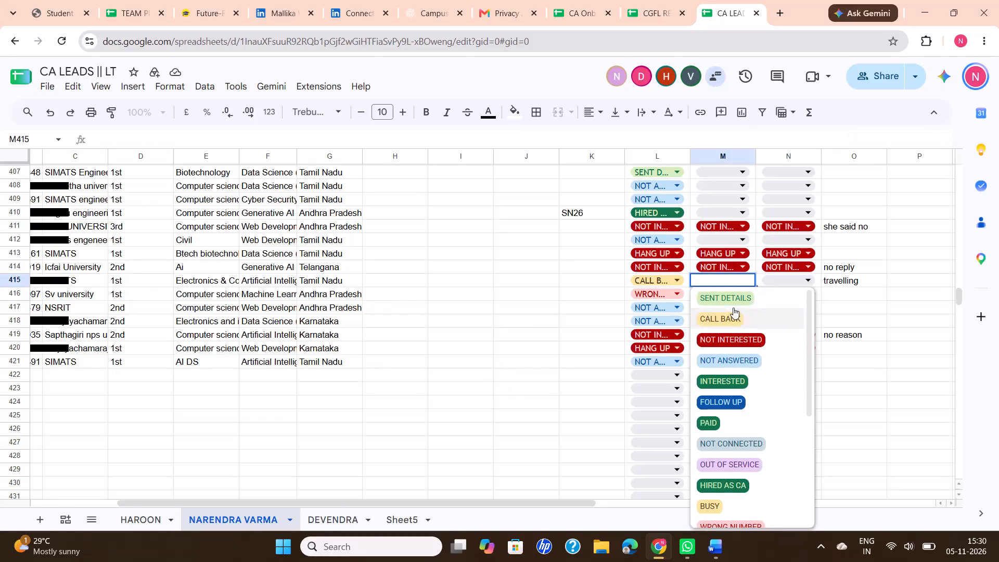
Set the column M follow-up status of the lead in row 415 to SENT DETAILS.
{"action": "left_click", "coordinate": [731, 300]}
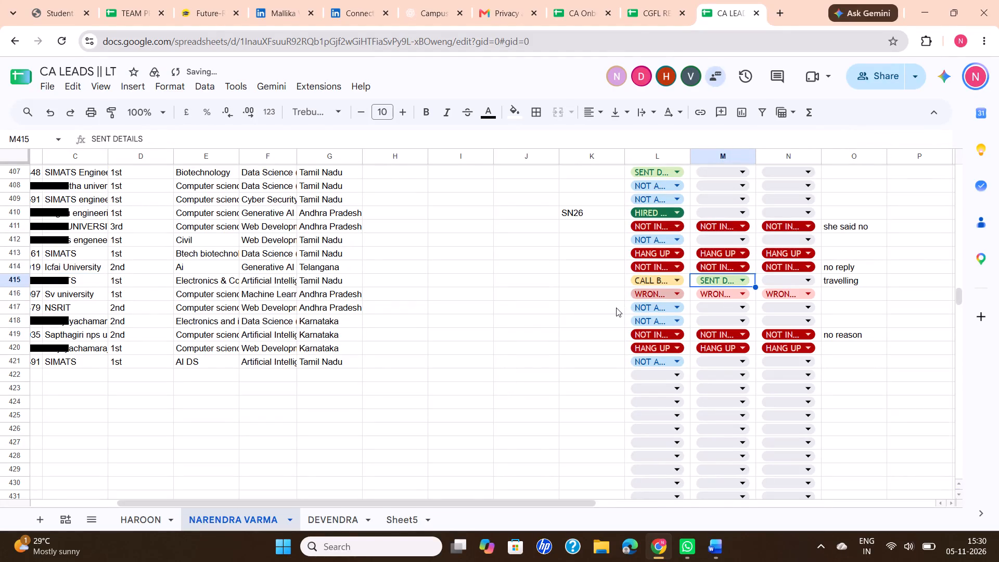
{"action": "left_click", "coordinate": [616, 308]}
Review the lead details, call statuses and remarks from row 421 back up to row 360.
{"action": "scroll", "coordinate": [616, 308], "scroll_direction": "right", "scroll_amount": 5}
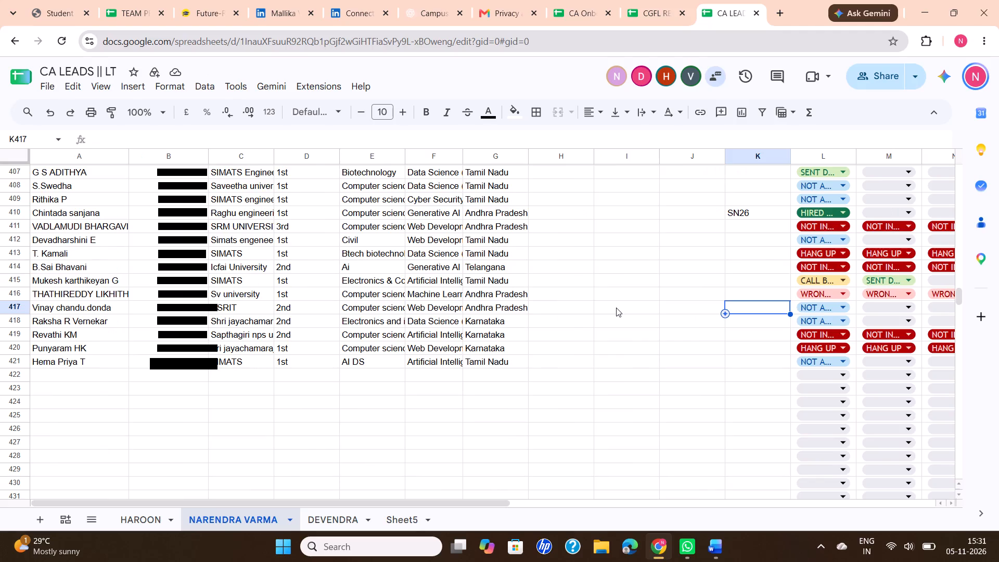
{"action": "left_click", "coordinate": [540, 321]}
{"action": "scroll", "coordinate": [540, 321], "scroll_direction": "right", "scroll_amount": 4}
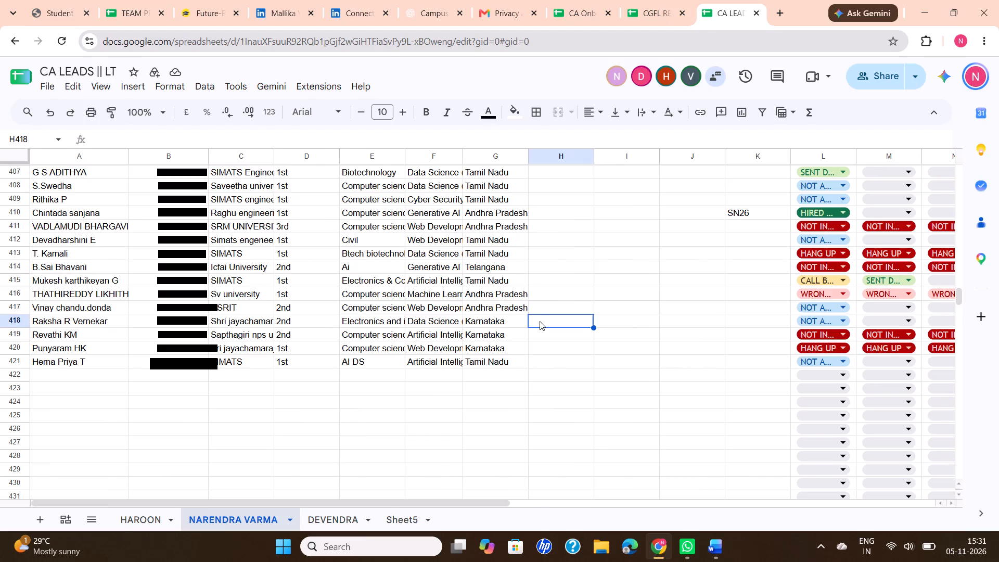
{"action": "left_click", "coordinate": [285, 315]}
{"action": "scroll", "coordinate": [285, 315], "scroll_direction": "right", "scroll_amount": 1}
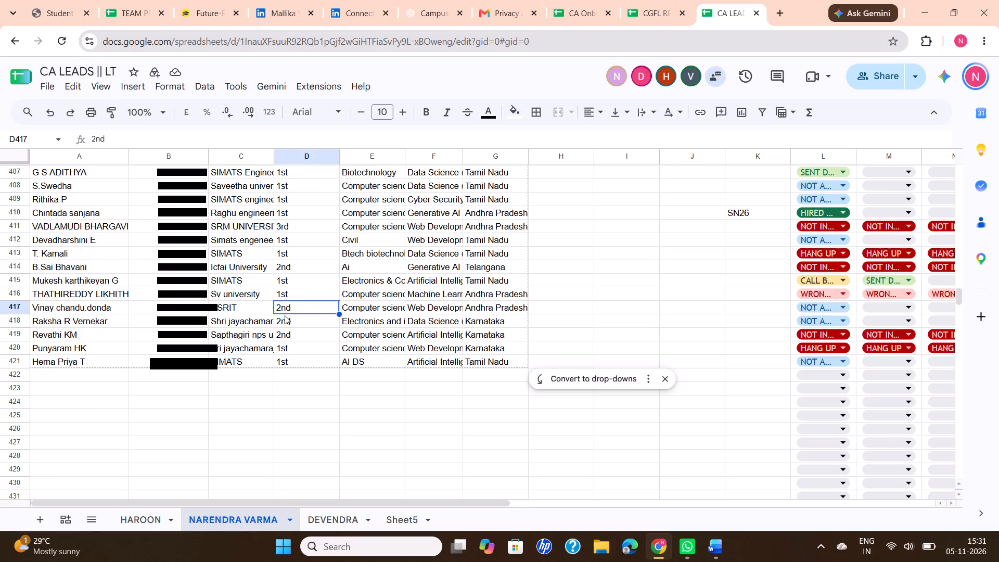
{"action": "scroll", "coordinate": [285, 315], "scroll_direction": "up", "scroll_amount": 3}
{"action": "scroll", "coordinate": [285, 315], "scroll_direction": "left", "scroll_amount": 2}
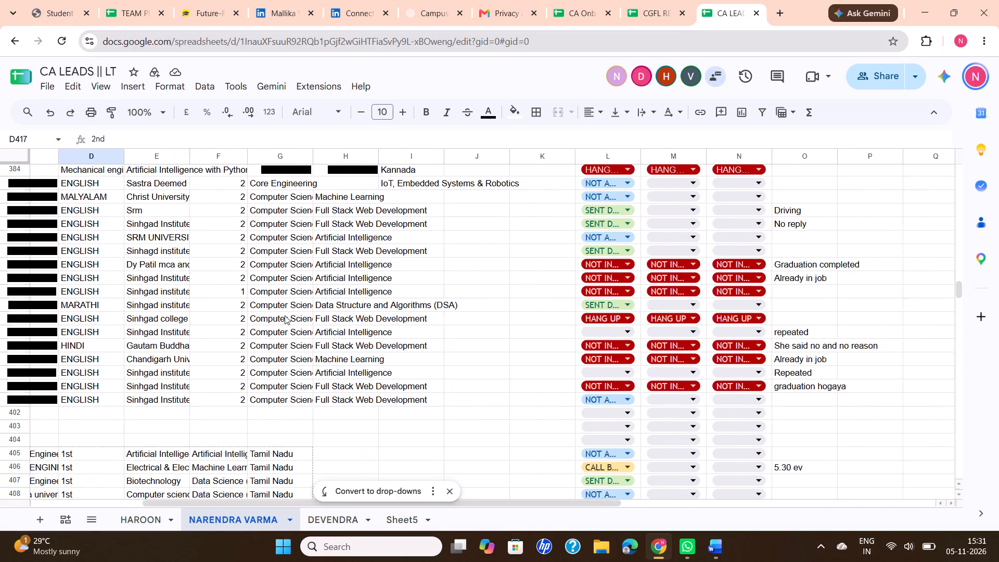
{"action": "scroll", "coordinate": [285, 315], "scroll_direction": "up", "scroll_amount": 2}
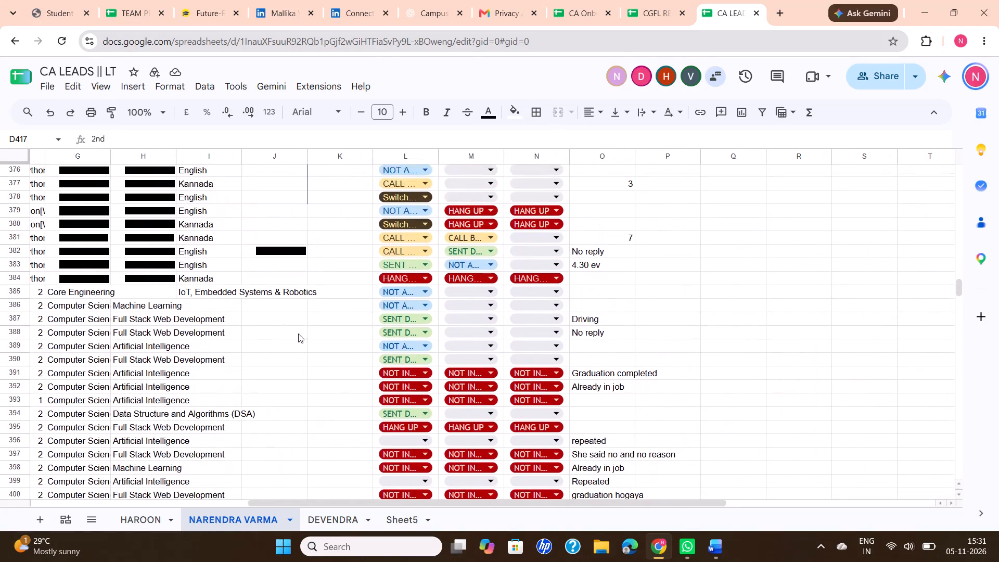
{"action": "left_click", "coordinate": [374, 235]}
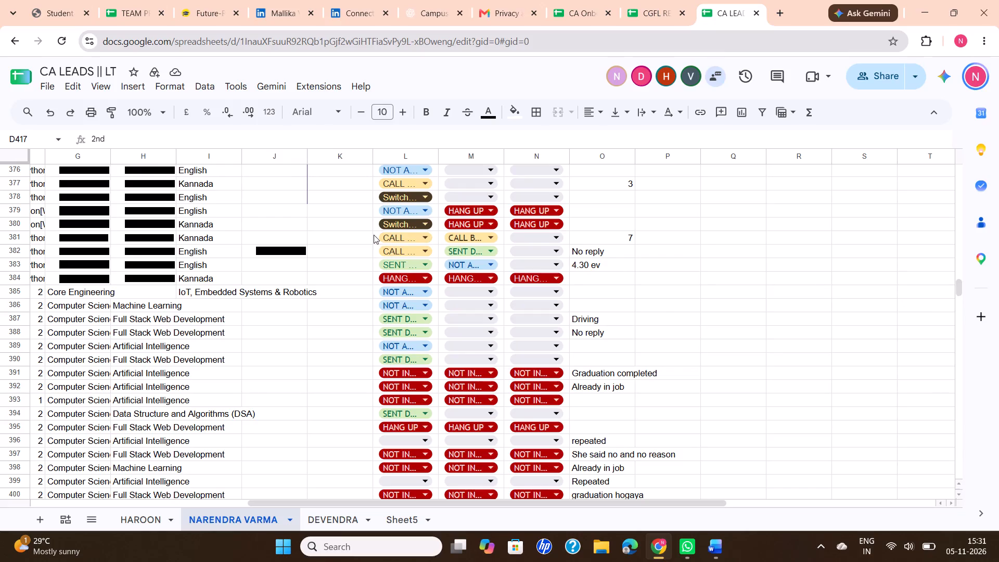
{"action": "scroll", "coordinate": [315, 256], "scroll_direction": "right", "scroll_amount": 7}
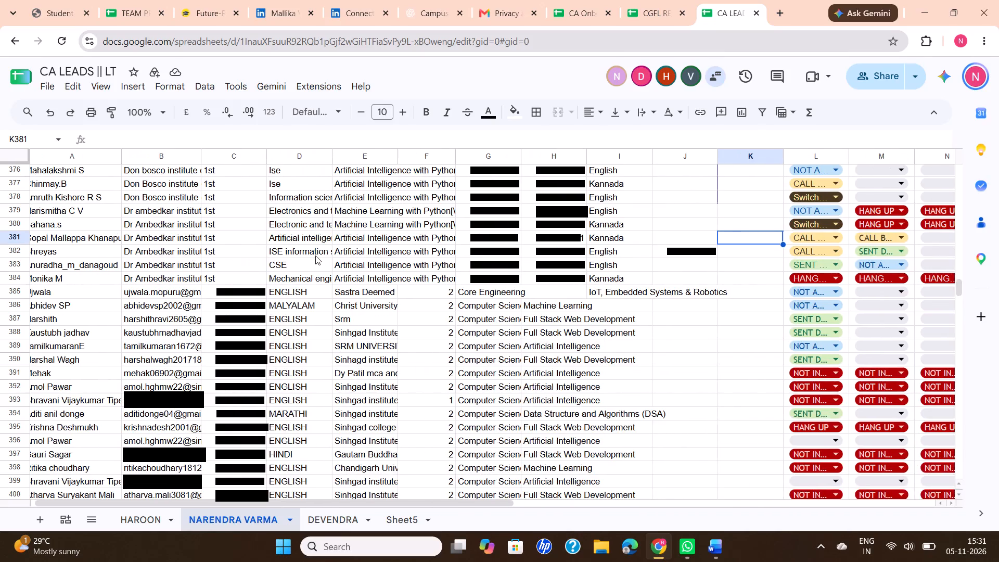
{"action": "scroll", "coordinate": [315, 256], "scroll_direction": "down", "scroll_amount": 2}
{"action": "scroll", "coordinate": [315, 256], "scroll_direction": "up", "scroll_amount": 1}
{"action": "scroll", "coordinate": [315, 256], "scroll_direction": "down", "scroll_amount": 1}
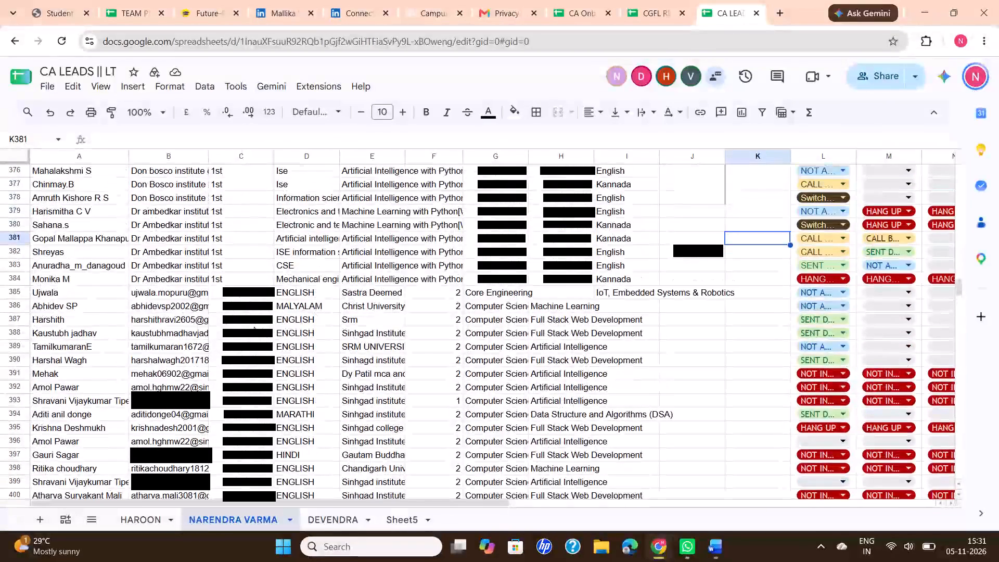
{"action": "scroll", "coordinate": [254, 327], "scroll_direction": "left", "scroll_amount": 2}
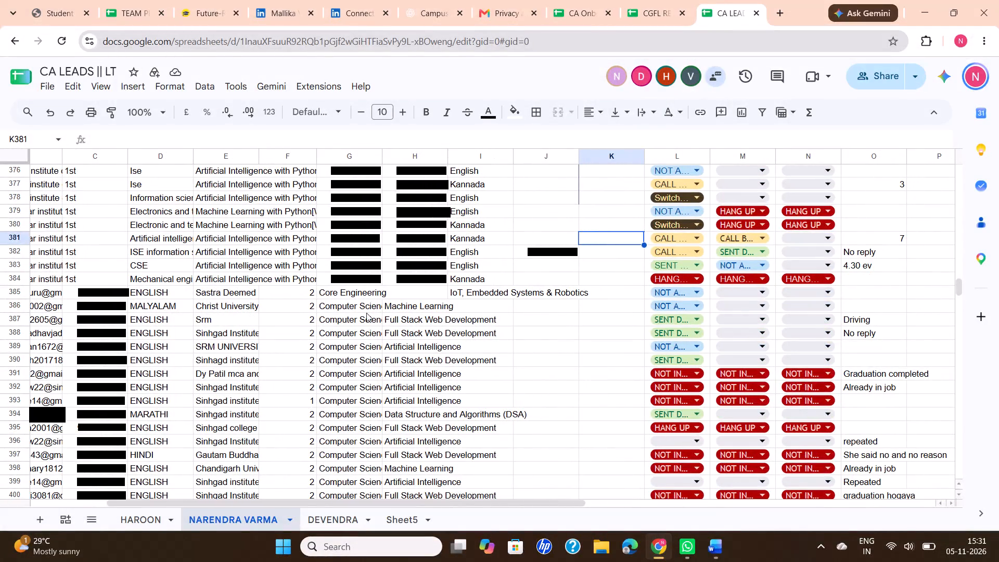
{"action": "scroll", "coordinate": [366, 313], "scroll_direction": "right", "scroll_amount": 4}
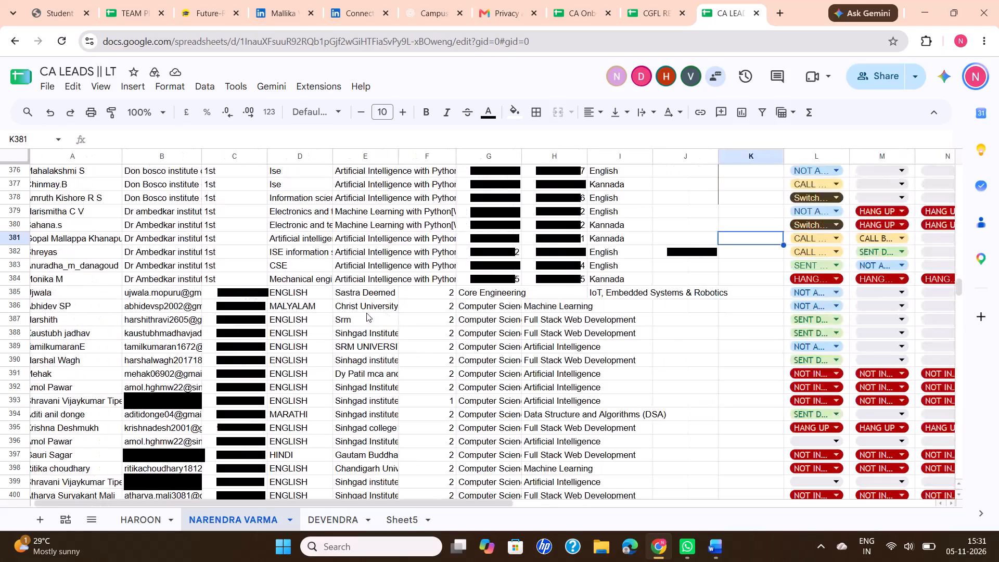
{"action": "scroll", "coordinate": [366, 313], "scroll_direction": "up", "scroll_amount": 2}
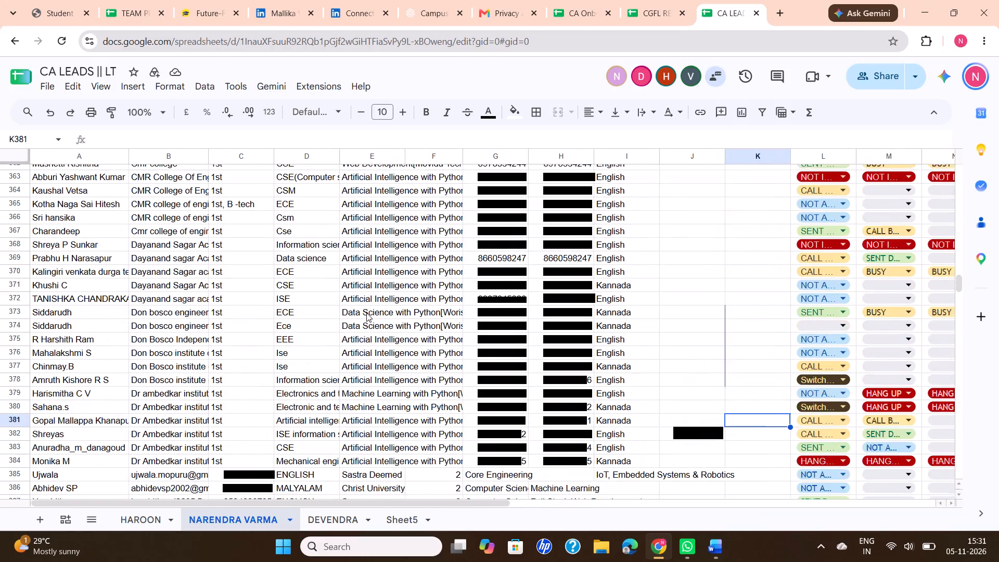
{"action": "scroll", "coordinate": [366, 313], "scroll_direction": "up", "scroll_amount": 1}
{"action": "scroll", "coordinate": [366, 313], "scroll_direction": "left", "scroll_amount": 3}
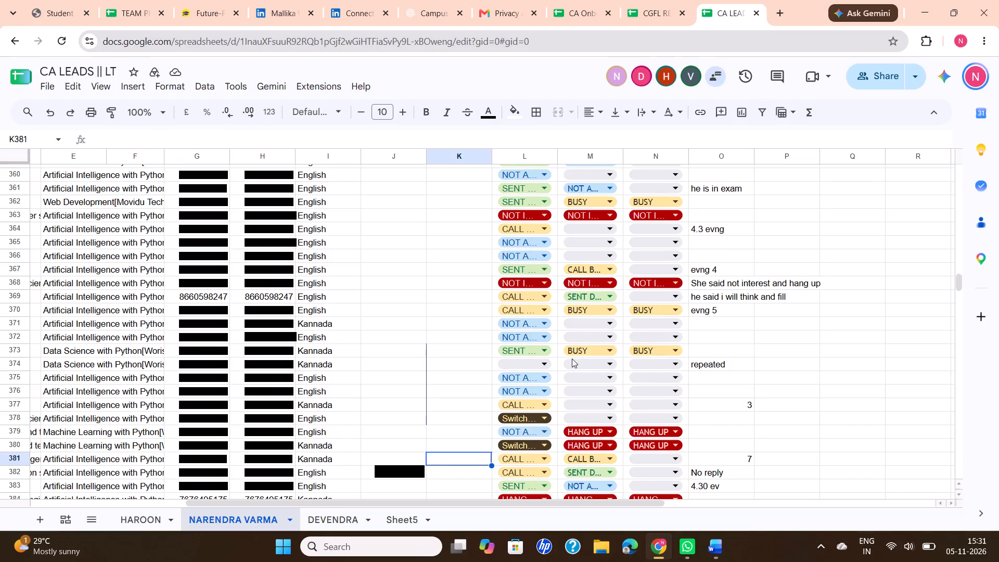
Fill the Switched Off status in row 378 from column L across columns M and N.
{"action": "scroll", "coordinate": [572, 359], "scroll_direction": "down", "scroll_amount": 1}
{"action": "left_click_drag", "start_coordinate": [556, 376], "coordinate": [556, 382]}
{"action": "left_click_drag", "start_coordinate": [556, 382], "coordinate": [652, 378]}
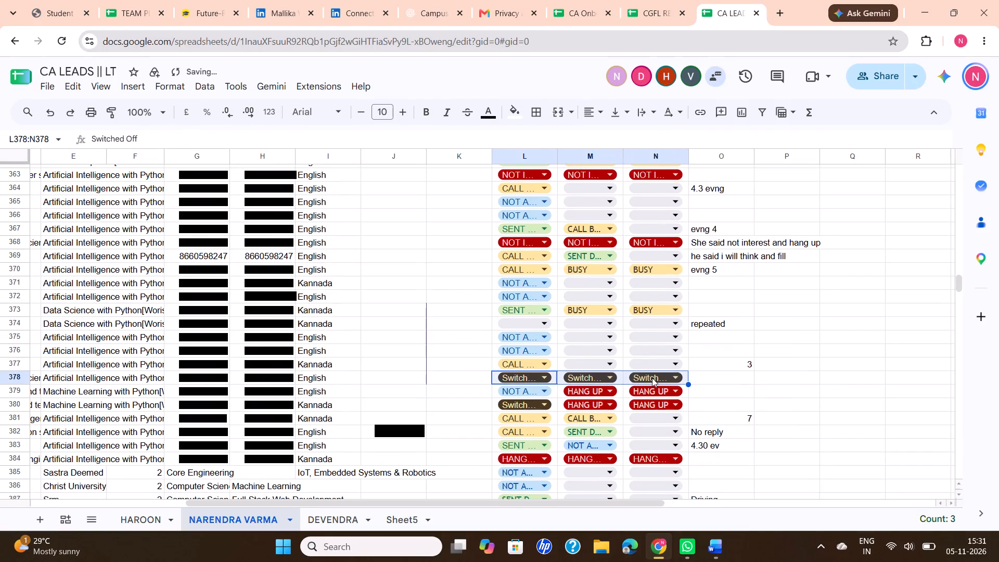
Fill the NOT INTERESTED status in row 342 from column L across columns M and N.
{"action": "scroll", "coordinate": [422, 276], "scroll_direction": "down", "scroll_amount": 1}
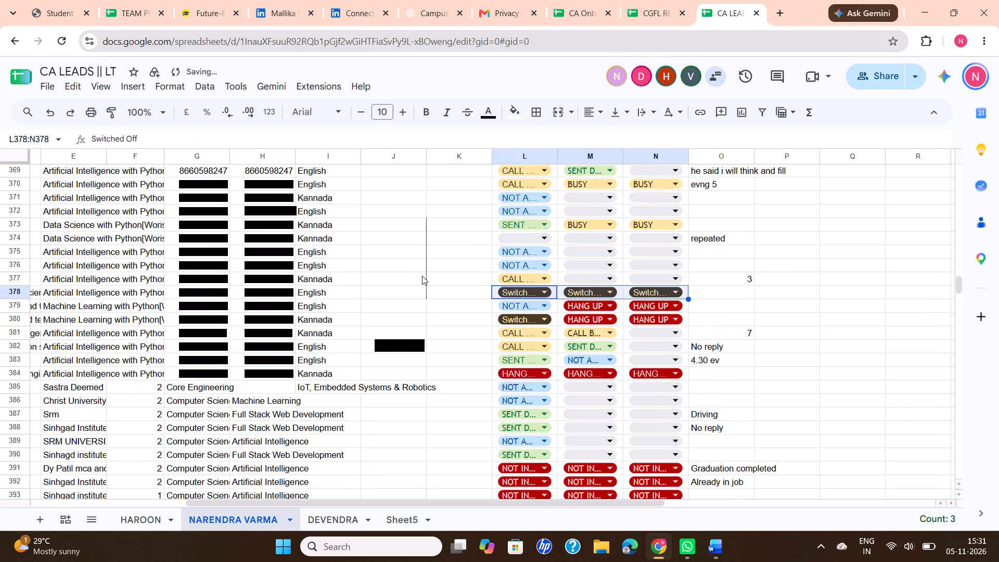
{"action": "scroll", "coordinate": [422, 276], "scroll_direction": "up", "scroll_amount": 4}
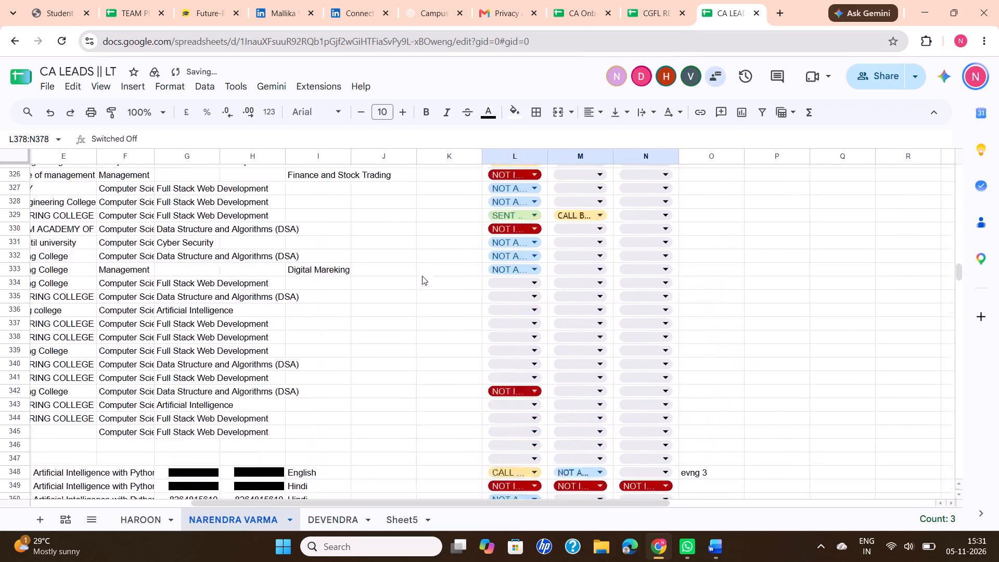
{"action": "scroll", "coordinate": [422, 276], "scroll_direction": "up", "scroll_amount": 1}
{"action": "scroll", "coordinate": [422, 276], "scroll_direction": "down", "scroll_amount": 1}
{"action": "left_click", "coordinate": [555, 404]}
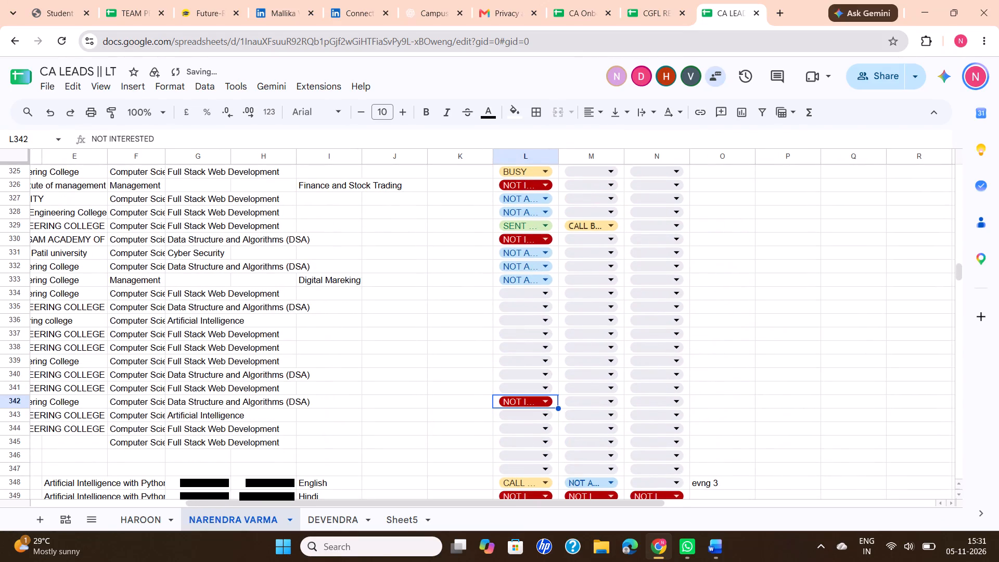
{"action": "left_click_drag", "start_coordinate": [558, 407], "coordinate": [667, 410]}
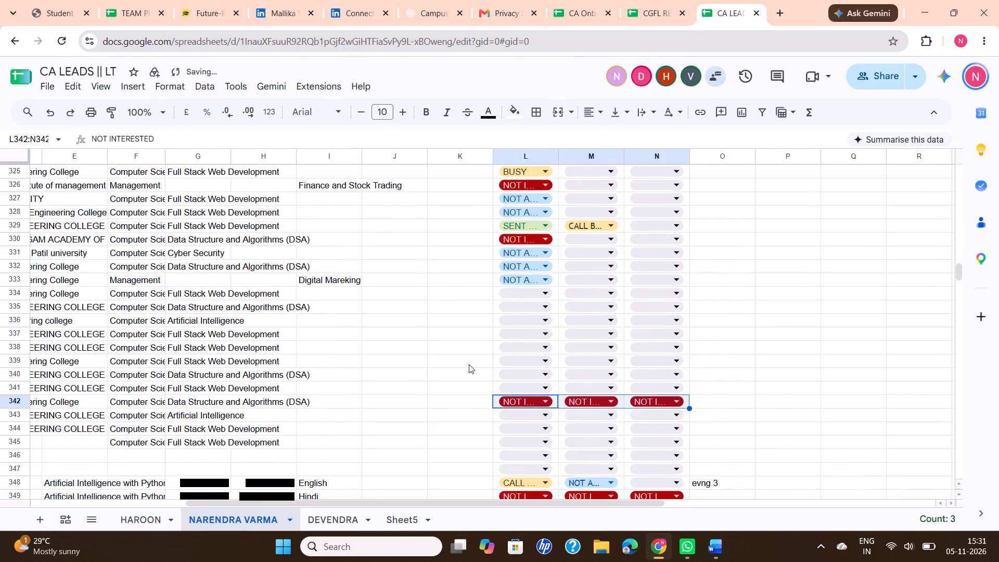
{"action": "left_click", "coordinate": [469, 364]}
Examine the lead names and call statuses around the 4/11/2026 date row, from row 328 to row 352.
{"action": "scroll", "coordinate": [469, 364], "scroll_direction": "right", "scroll_amount": 3}
{"action": "scroll", "coordinate": [469, 364], "scroll_direction": "down", "scroll_amount": 1}
{"action": "scroll", "coordinate": [469, 364], "scroll_direction": "right", "scroll_amount": 1}
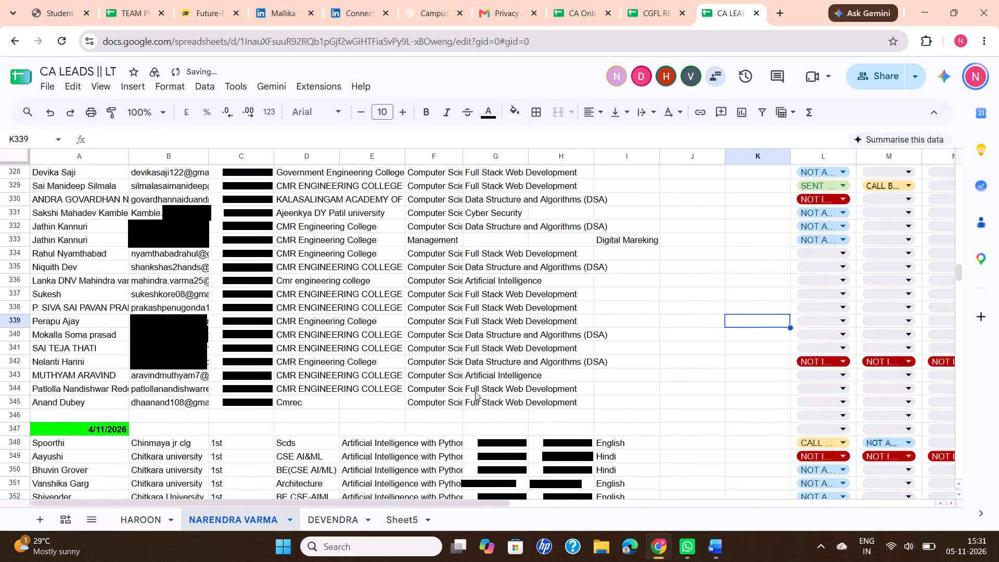
Select the contact number cell of the lead in row 345 to read the number.
{"action": "scroll", "coordinate": [370, 415], "scroll_direction": "right", "scroll_amount": 3}
{"action": "left_click", "coordinate": [241, 397]}
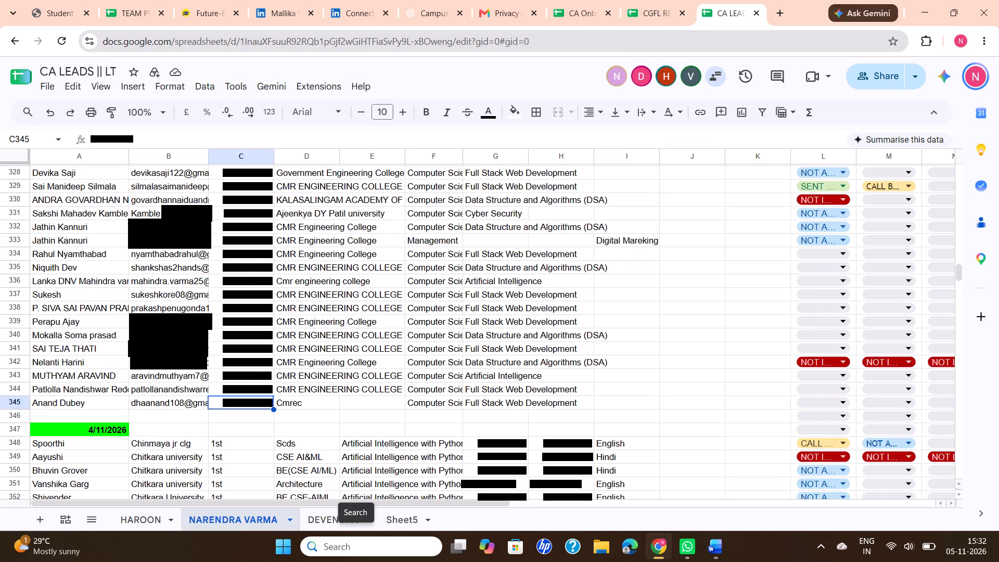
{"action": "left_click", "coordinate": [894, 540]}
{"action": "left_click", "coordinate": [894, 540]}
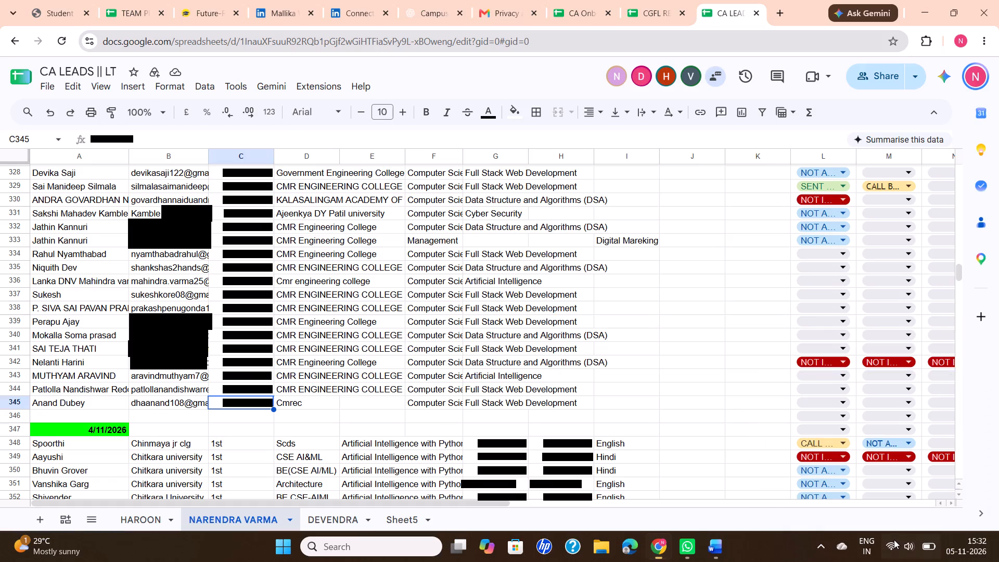
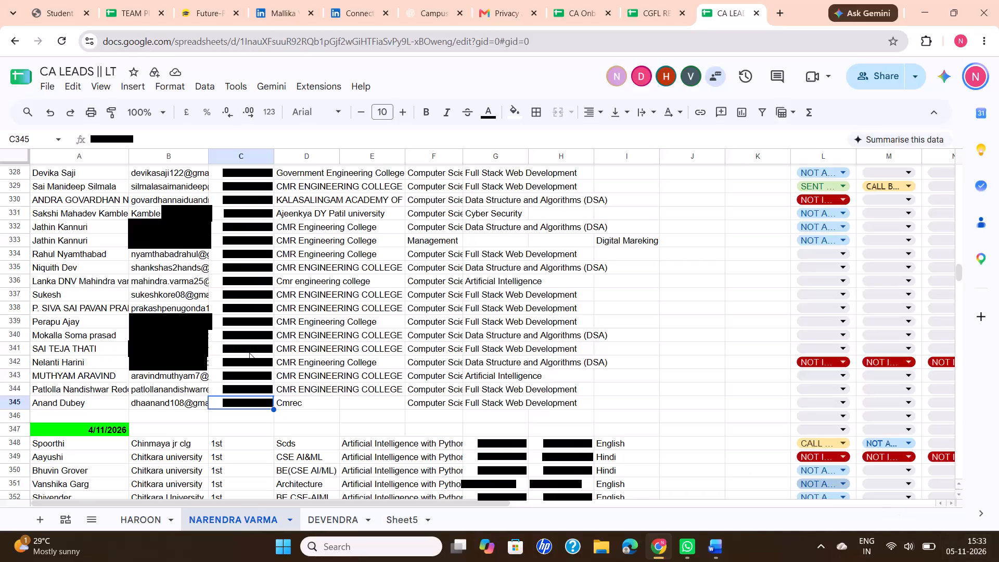
Select the phone number of the lead in row 342 to view it.
{"action": "scroll", "coordinate": [257, 360], "scroll_direction": "right", "scroll_amount": 1}
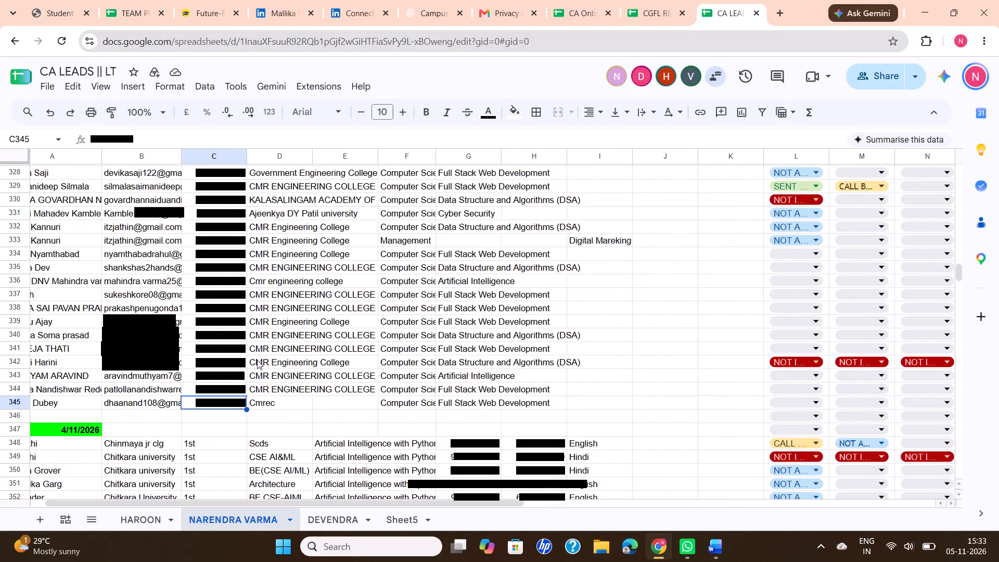
{"action": "left_click", "coordinate": [233, 360]}
{"action": "scroll", "coordinate": [219, 361], "scroll_direction": "right", "scroll_amount": 1}
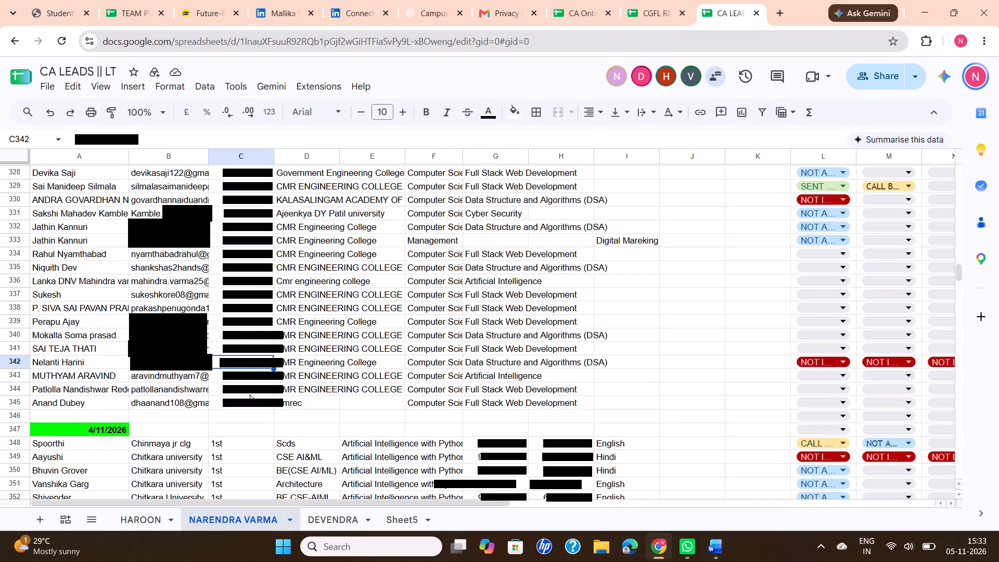
Switch to the desktop and launch Kiro.
{"action": "double_click", "coordinate": [224, 392]}
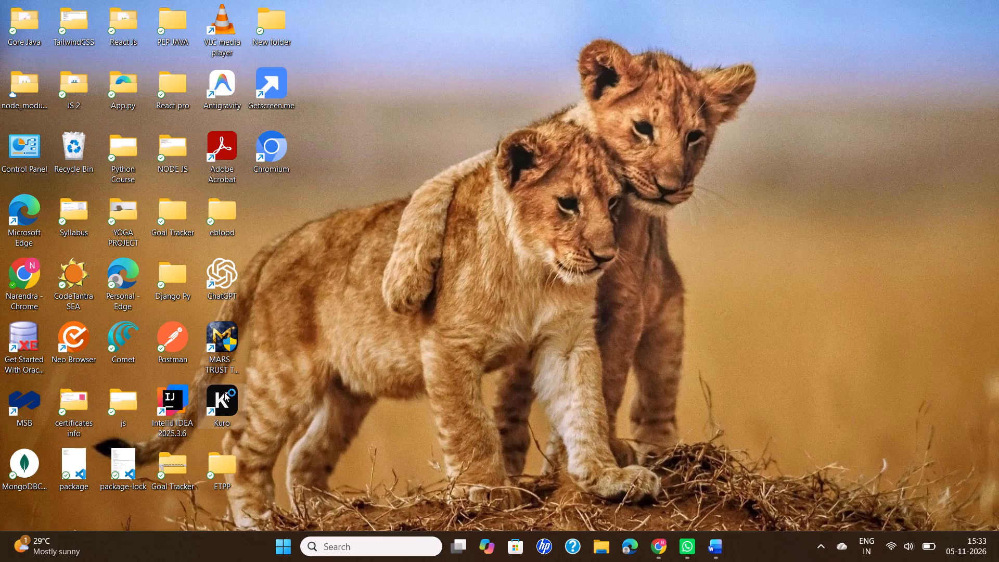
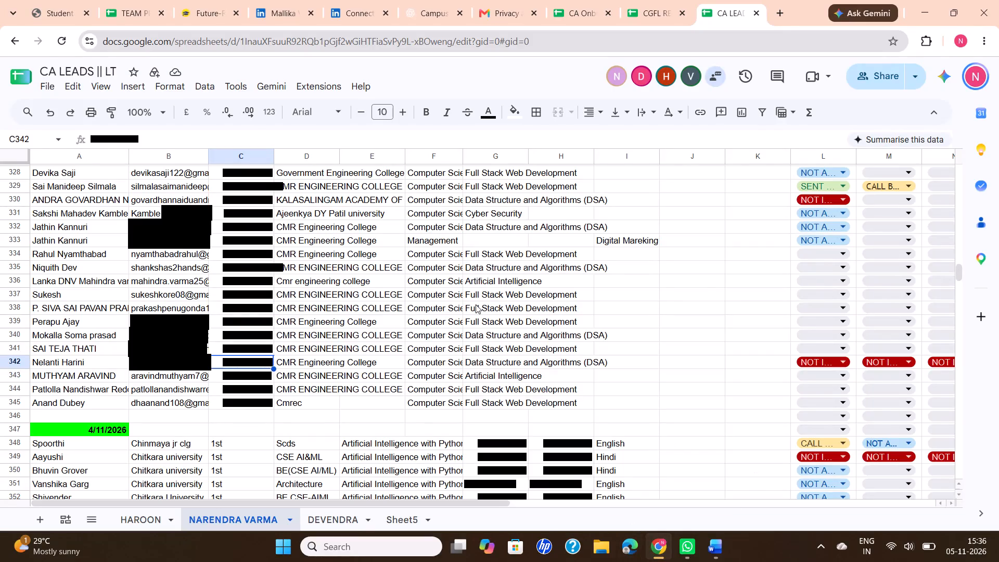
Look through the contact details of the leads without a call status in rows 334 to 339, ending on row 339's phone number.
{"action": "left_click", "coordinate": [247, 251]}
{"action": "scroll", "coordinate": [247, 251], "scroll_direction": "right", "scroll_amount": 1}
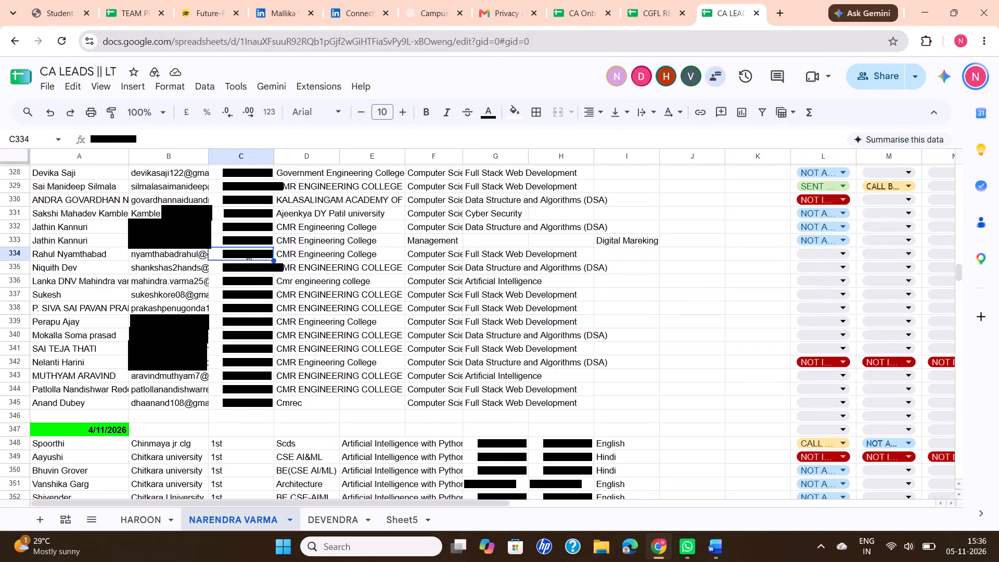
{"action": "left_click", "coordinate": [235, 268]}
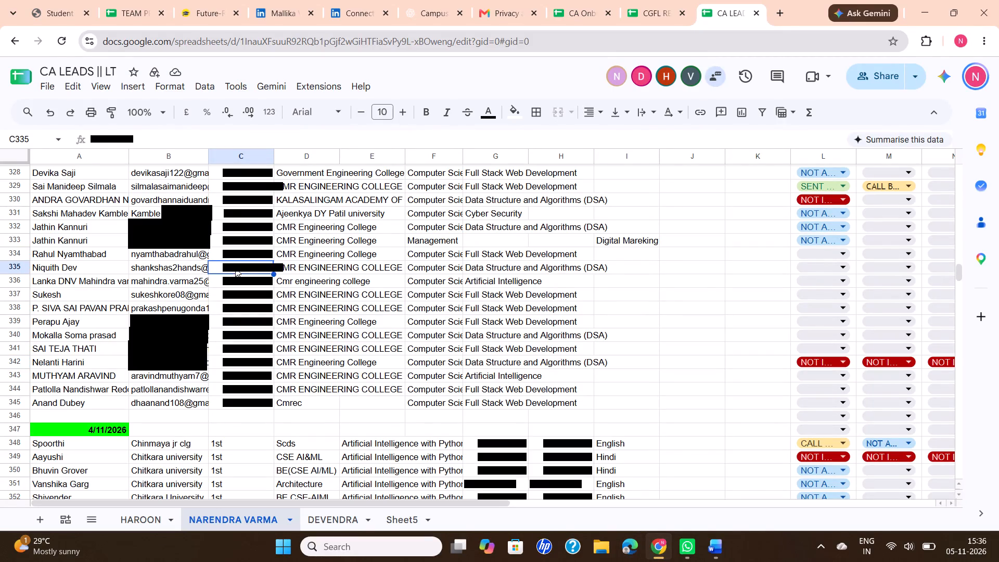
{"action": "scroll", "coordinate": [160, 310], "scroll_direction": "left", "scroll_amount": 1}
{"action": "double_click", "coordinate": [79, 307]}
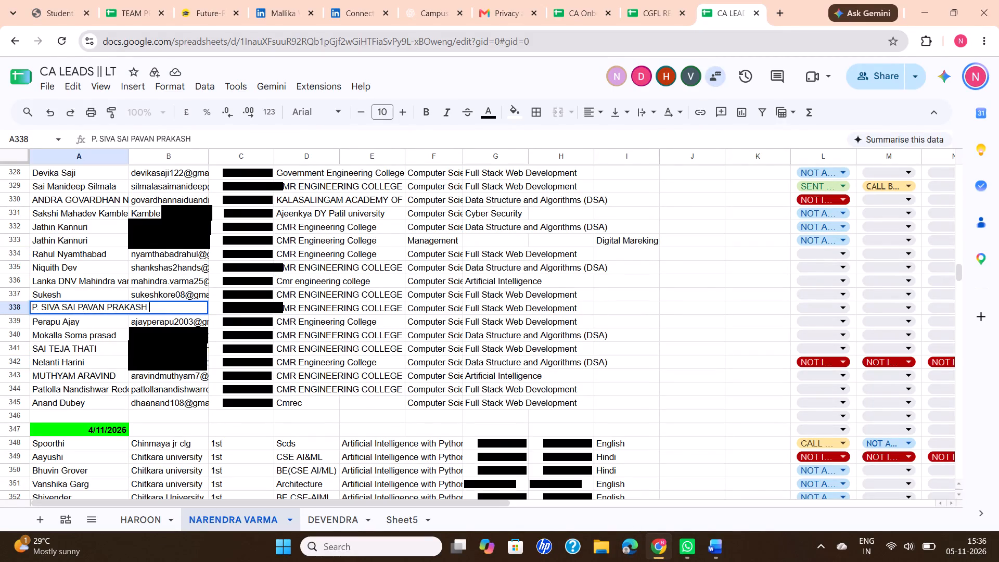
{"action": "left_click", "coordinate": [249, 303]}
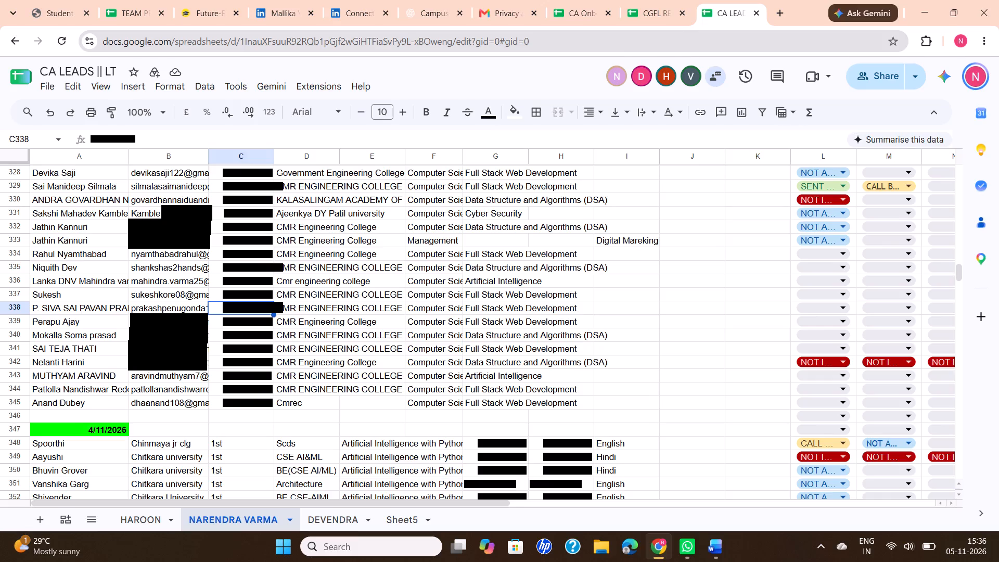
{"action": "left_click", "coordinate": [247, 324]}
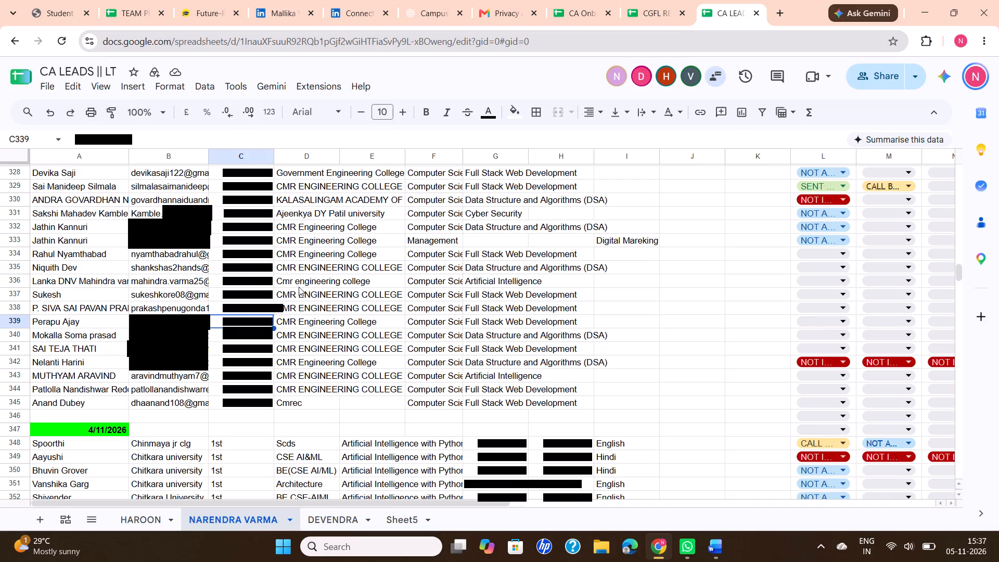
{"action": "left_click", "coordinate": [173, 326]}
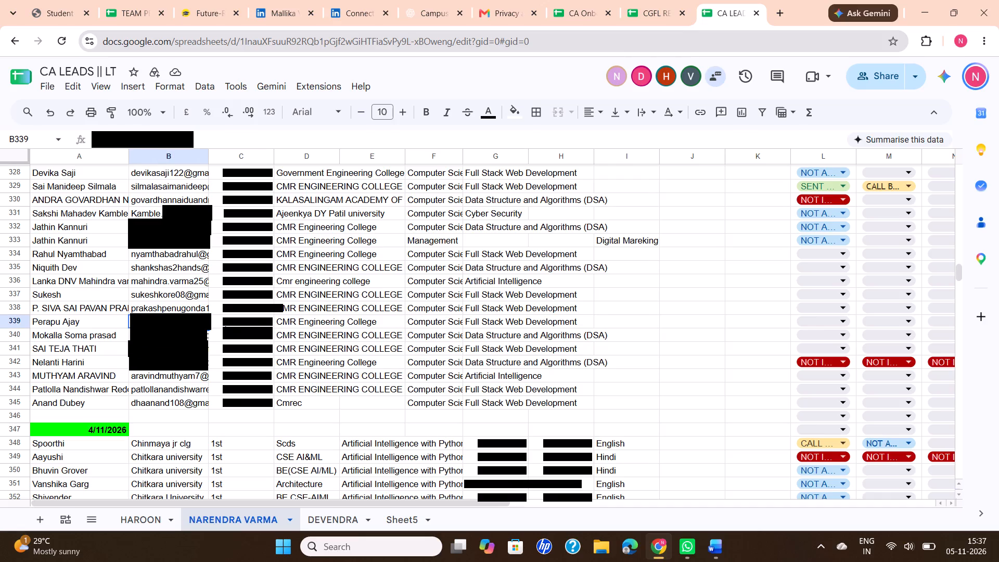
{"action": "left_click", "coordinate": [229, 323]}
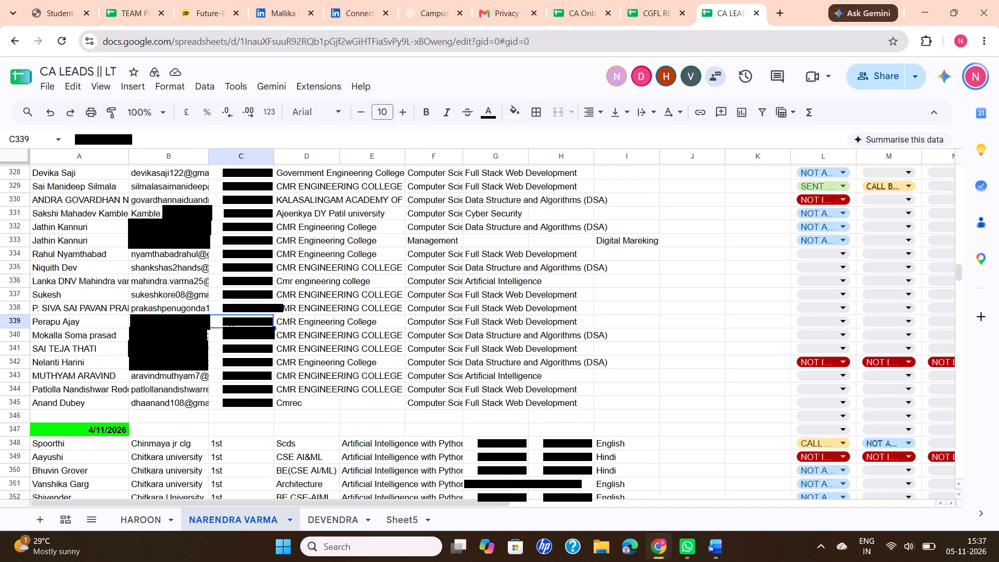
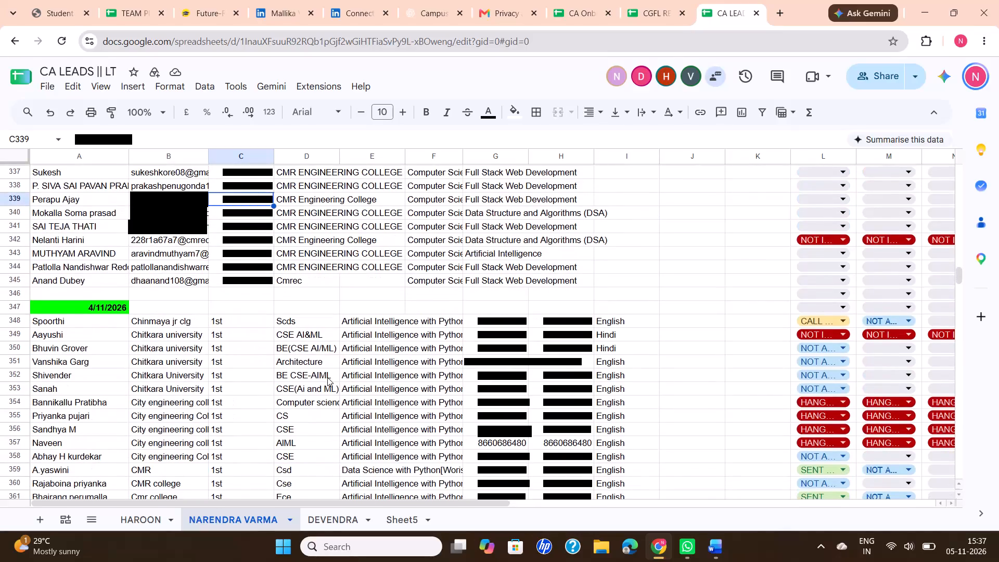
Look through the call statuses and notes of the leads dated 4/11/2026, ending on the phone number in row 348.
{"action": "scroll", "coordinate": [327, 377], "scroll_direction": "down", "scroll_amount": 1}
{"action": "scroll", "coordinate": [327, 377], "scroll_direction": "left", "scroll_amount": 3}
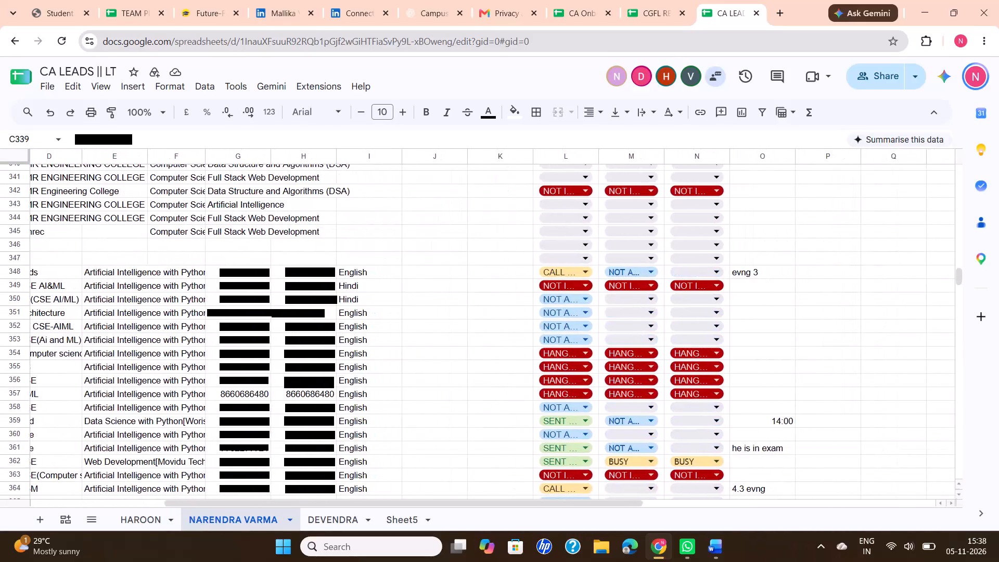
{"action": "scroll", "coordinate": [327, 377], "scroll_direction": "right", "scroll_amount": 9}
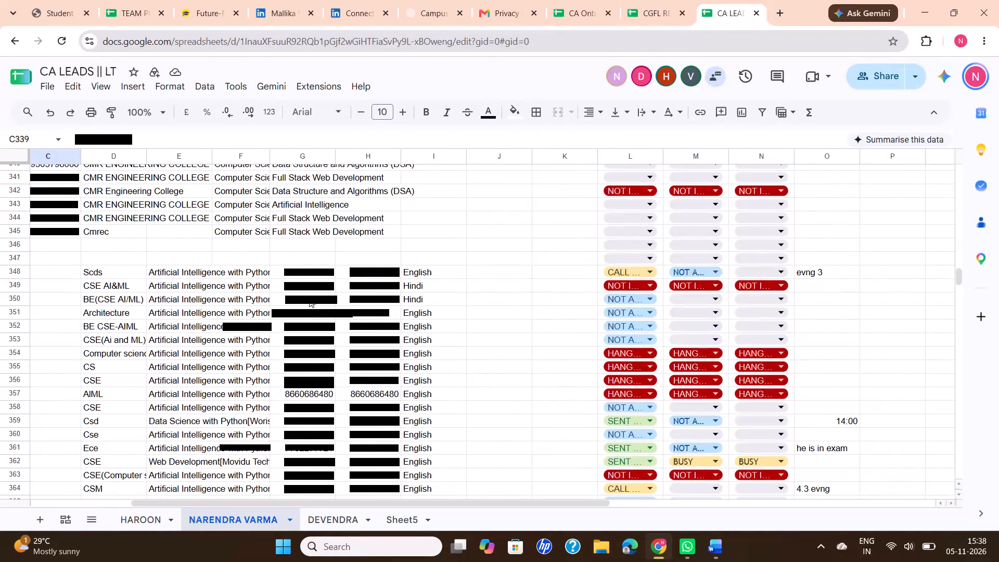
{"action": "scroll", "coordinate": [235, 283], "scroll_direction": "left", "scroll_amount": 3}
{"action": "scroll", "coordinate": [235, 283], "scroll_direction": "down", "scroll_amount": 2}
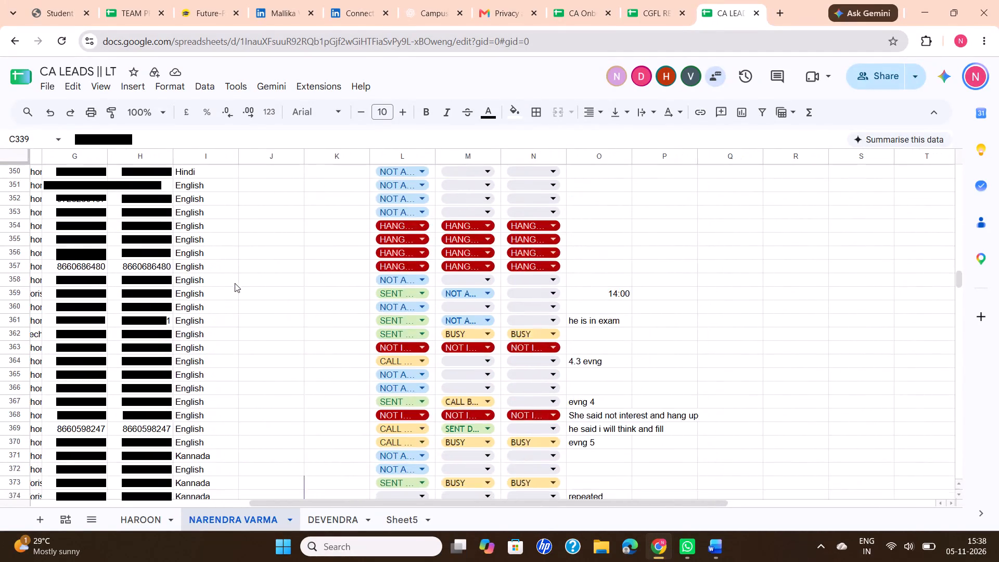
{"action": "scroll", "coordinate": [235, 283], "scroll_direction": "up", "scroll_amount": 2}
{"action": "scroll", "coordinate": [235, 283], "scroll_direction": "down", "scroll_amount": 4}
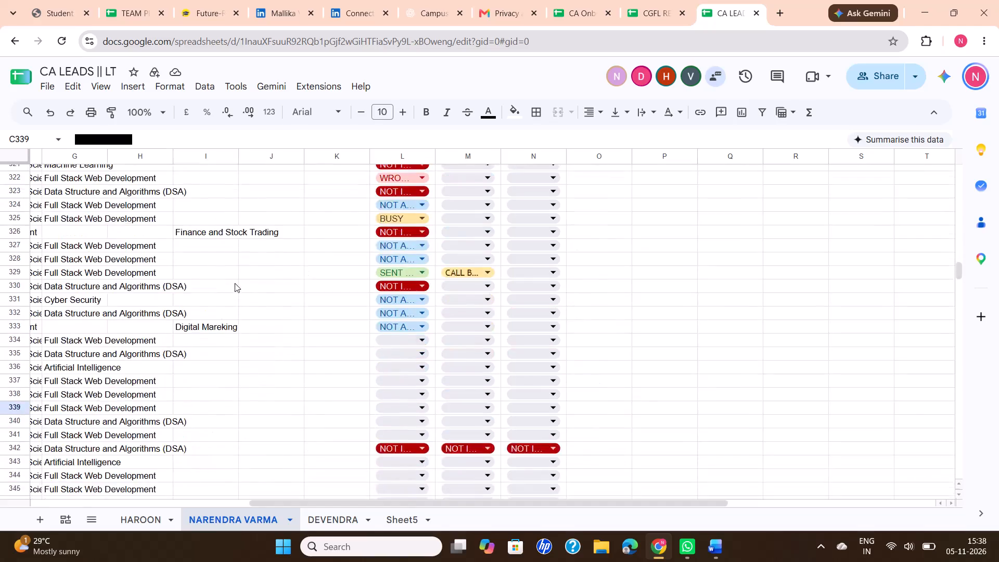
{"action": "scroll", "coordinate": [235, 283], "scroll_direction": "down", "scroll_amount": 6}
{"action": "scroll", "coordinate": [235, 283], "scroll_direction": "up", "scroll_amount": 2}
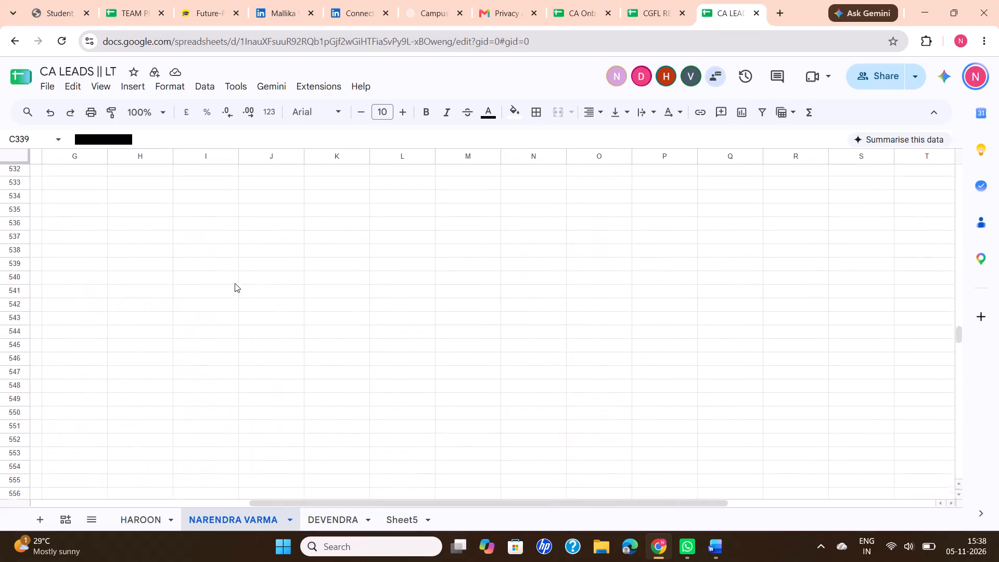
{"action": "scroll", "coordinate": [235, 283], "scroll_direction": "up", "scroll_amount": 6}
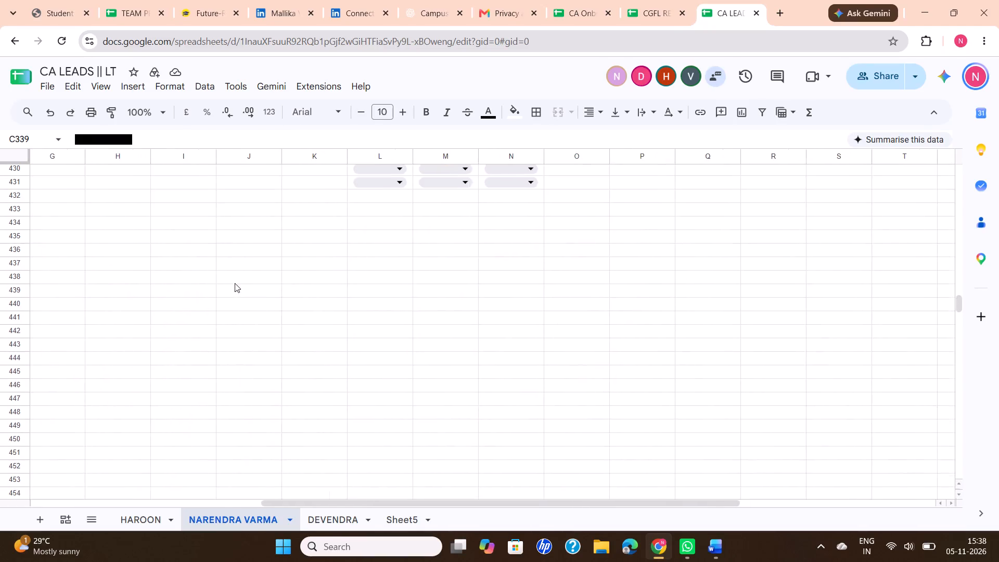
{"action": "scroll", "coordinate": [235, 283], "scroll_direction": "right", "scroll_amount": 6}
{"action": "scroll", "coordinate": [235, 283], "scroll_direction": "up", "scroll_amount": 4}
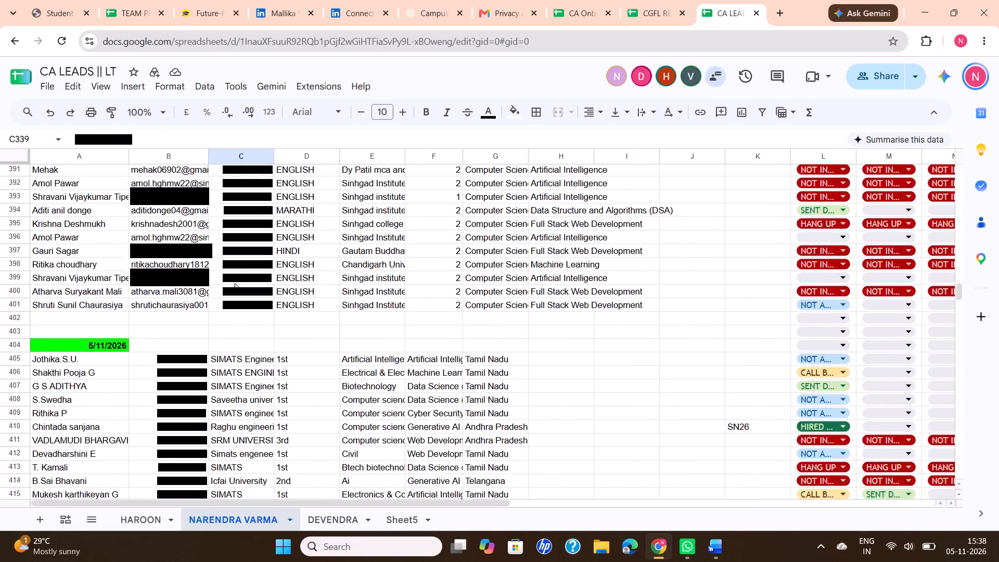
{"action": "scroll", "coordinate": [235, 283], "scroll_direction": "up", "scroll_amount": 5}
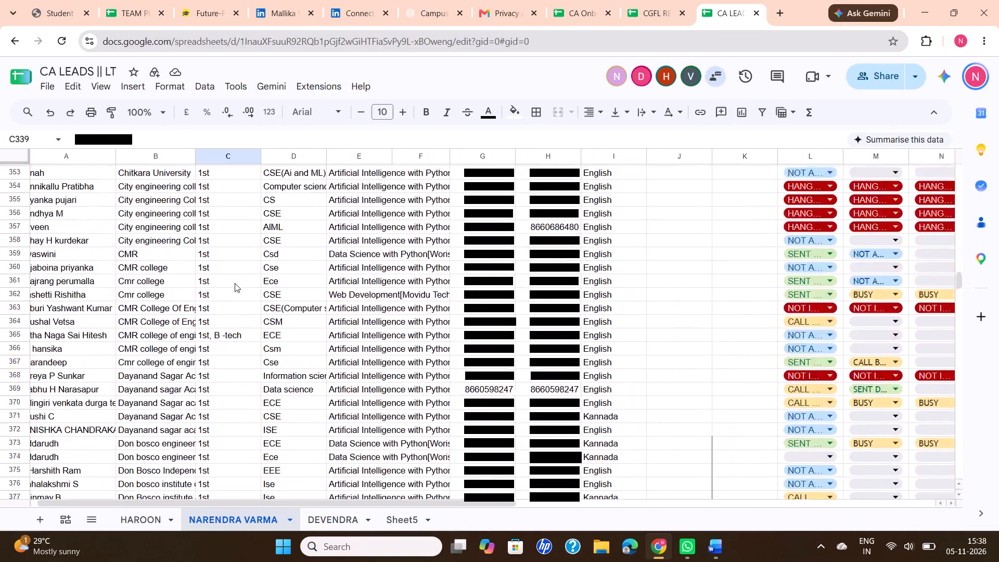
{"action": "scroll", "coordinate": [235, 283], "scroll_direction": "up", "scroll_amount": 3}
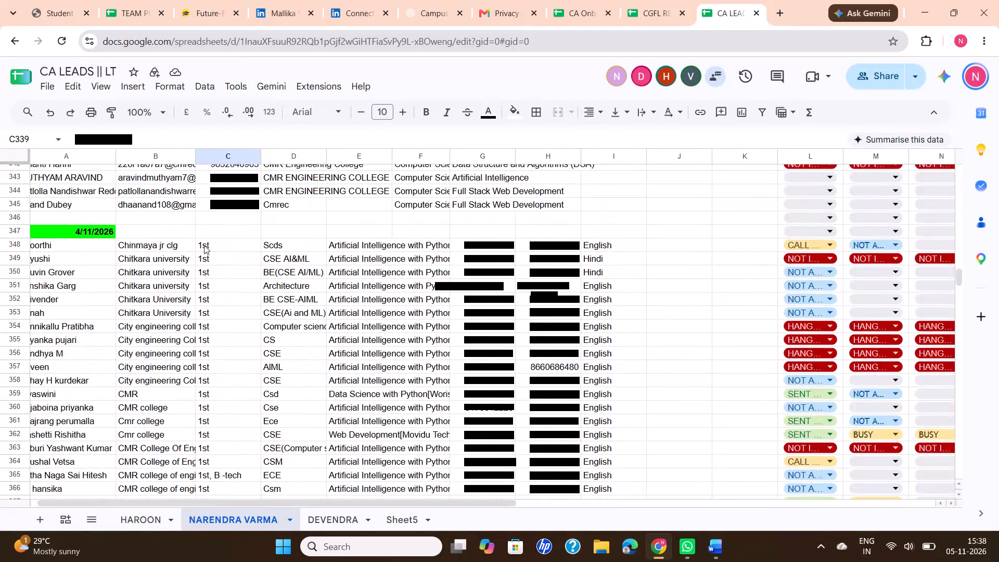
{"action": "scroll", "coordinate": [204, 245], "scroll_direction": "right", "scroll_amount": 2}
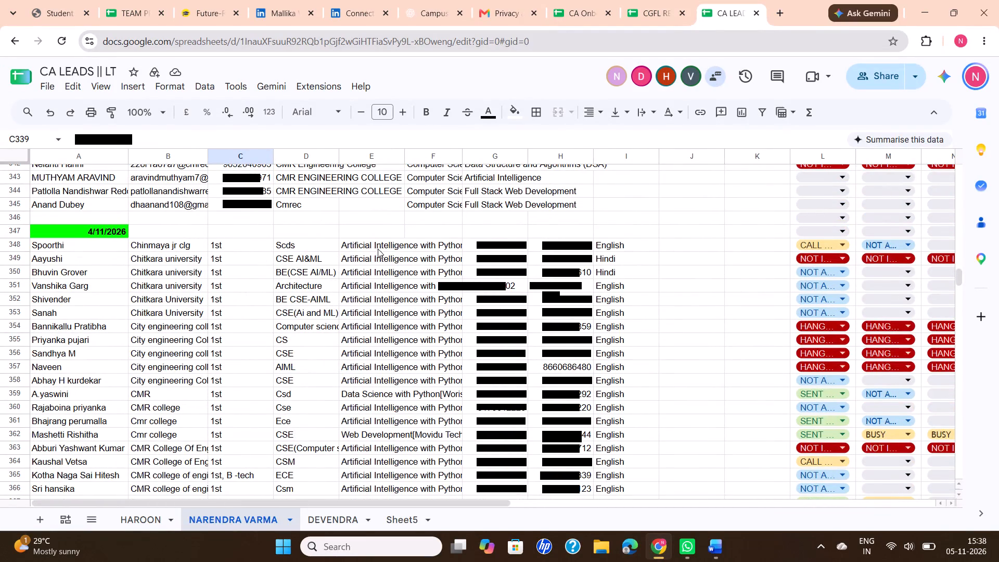
{"action": "left_click", "coordinate": [487, 244]}
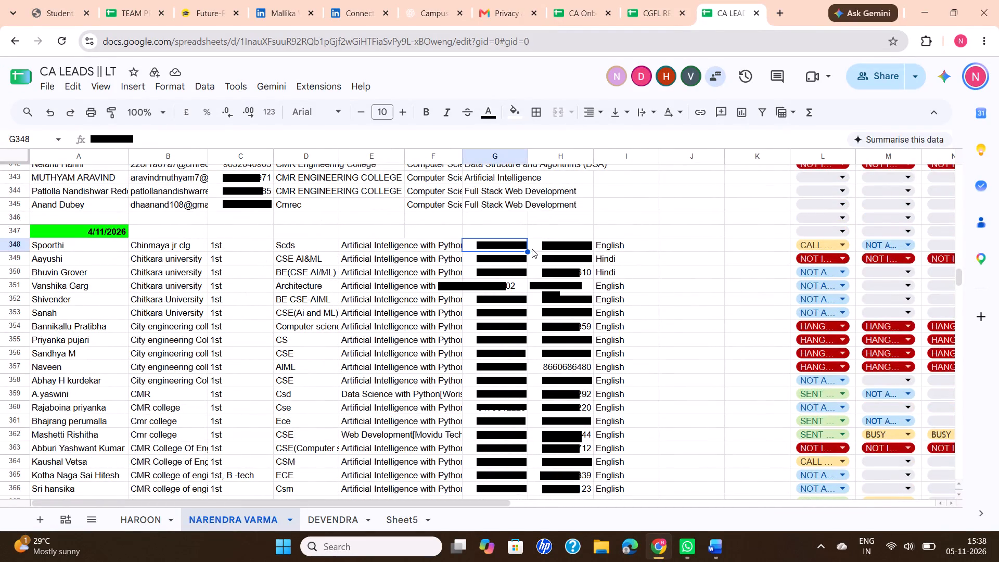
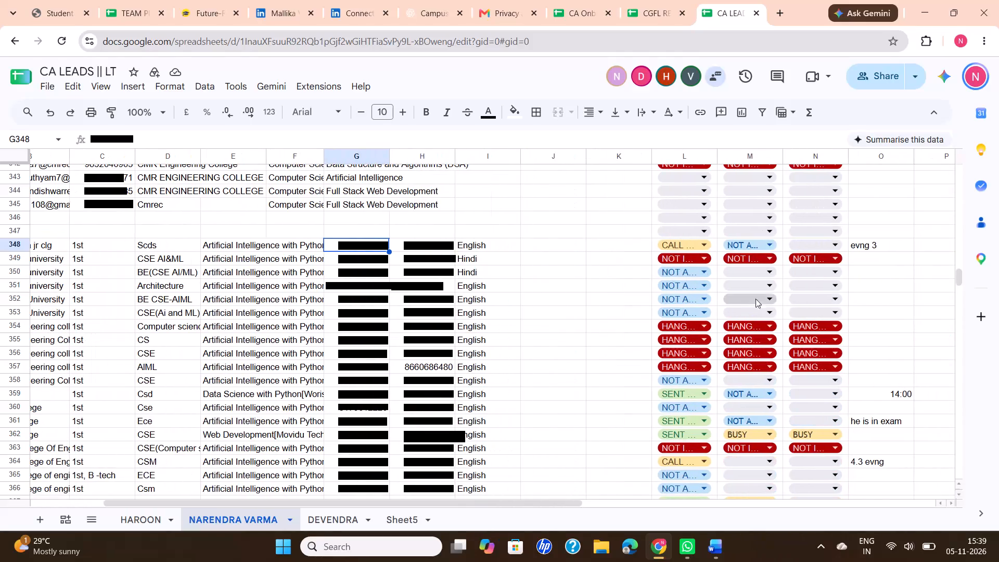
Examine the row 359 lead and neighbouring 4/11/2026 leads, comparing their names and colleges with their call statuses and notes.
{"action": "scroll", "coordinate": [689, 299], "scroll_direction": "down", "scroll_amount": 1}
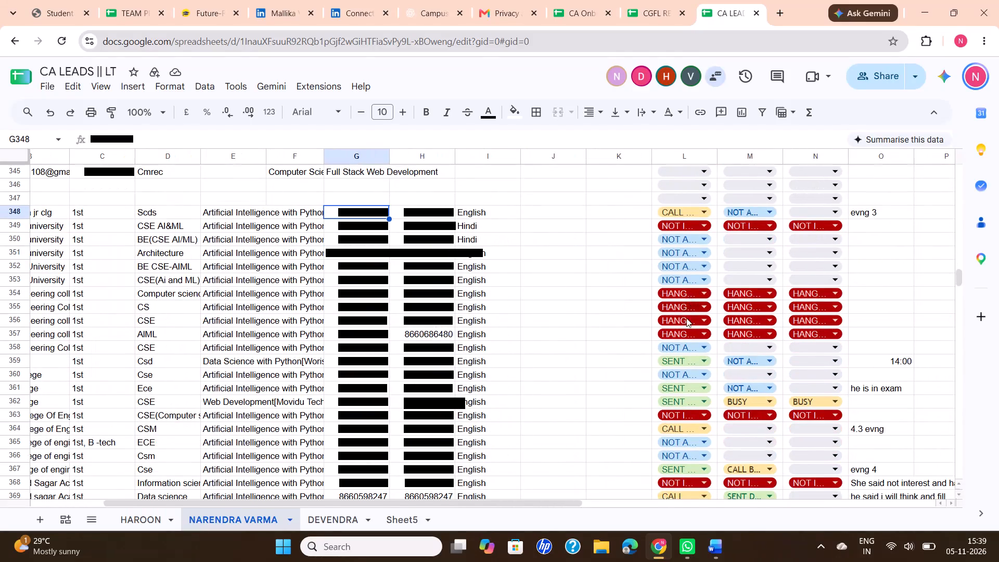
{"action": "left_click", "coordinate": [639, 363]}
{"action": "scroll", "coordinate": [639, 363], "scroll_direction": "right", "scroll_amount": 4}
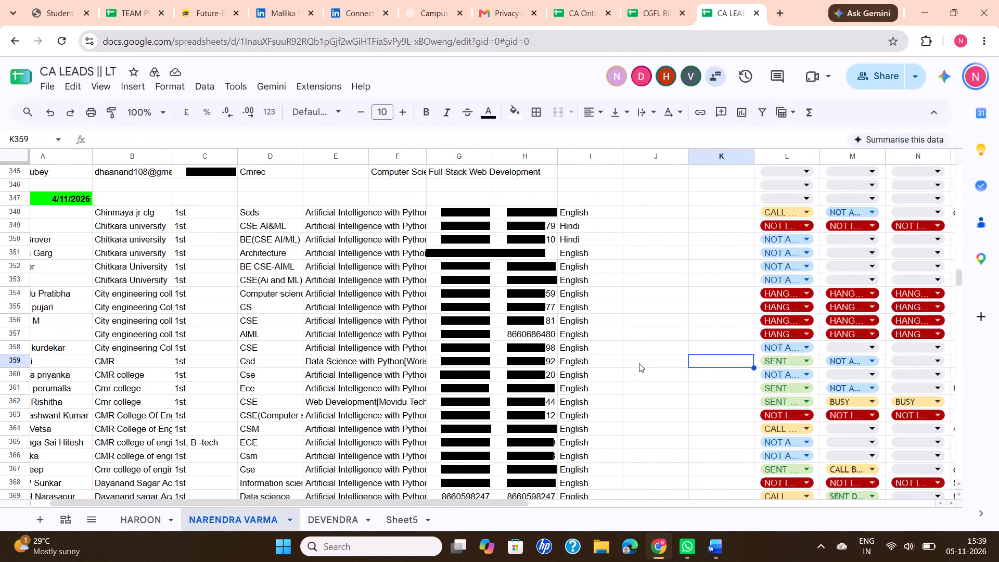
{"action": "scroll", "coordinate": [639, 363], "scroll_direction": "left", "scroll_amount": 3}
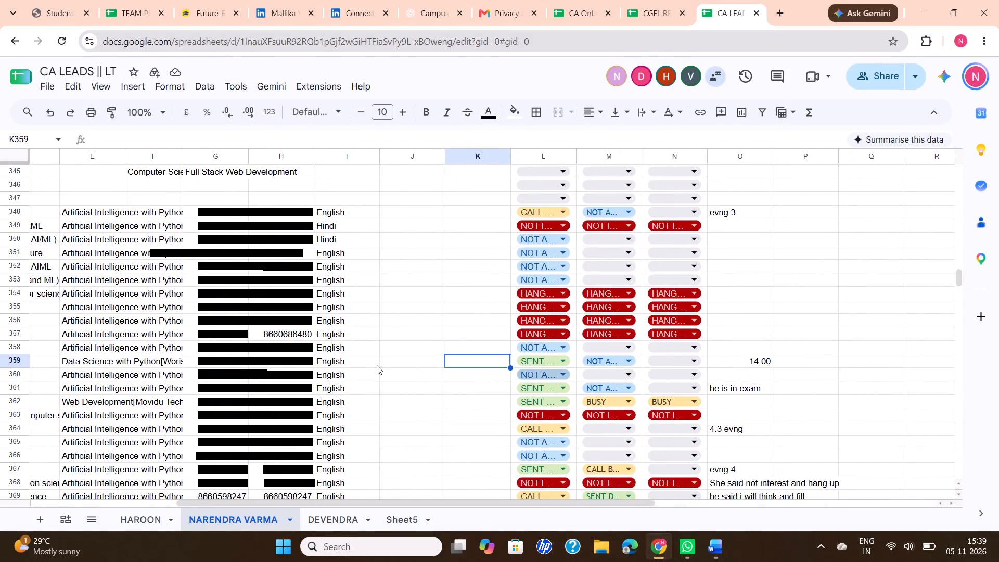
{"action": "scroll", "coordinate": [377, 365], "scroll_direction": "right", "scroll_amount": 4}
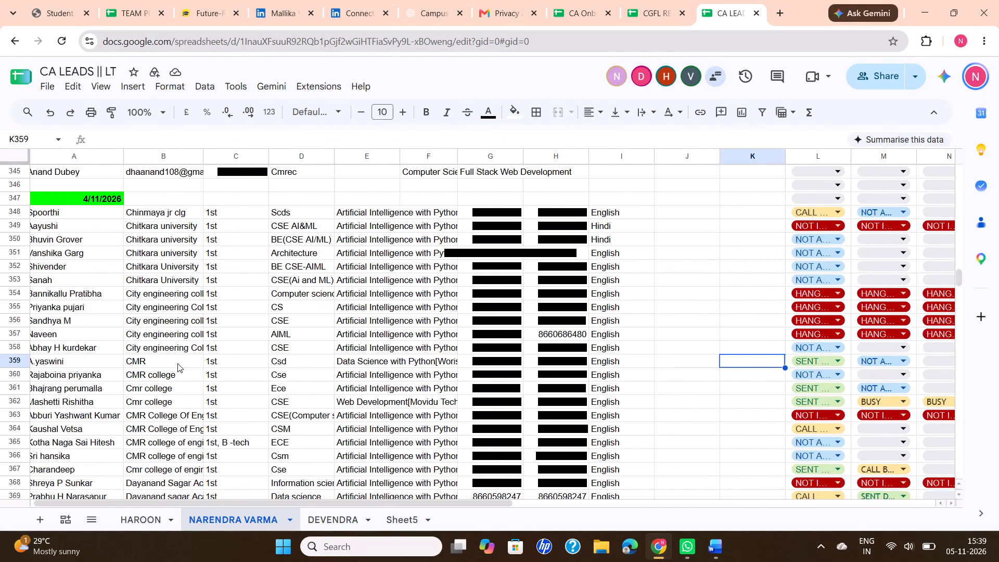
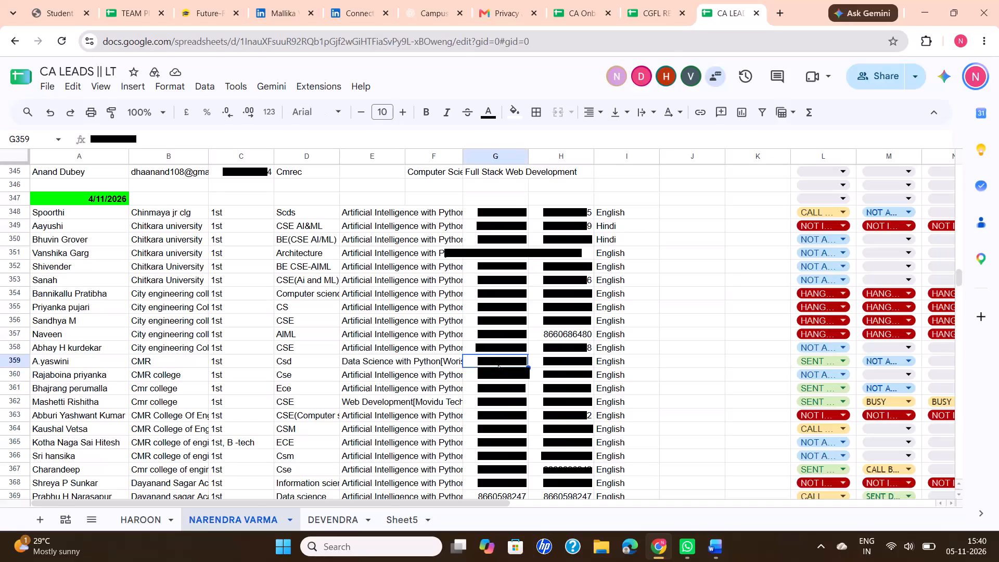
{"action": "scroll", "coordinate": [498, 365], "scroll_direction": "left", "scroll_amount": 1}
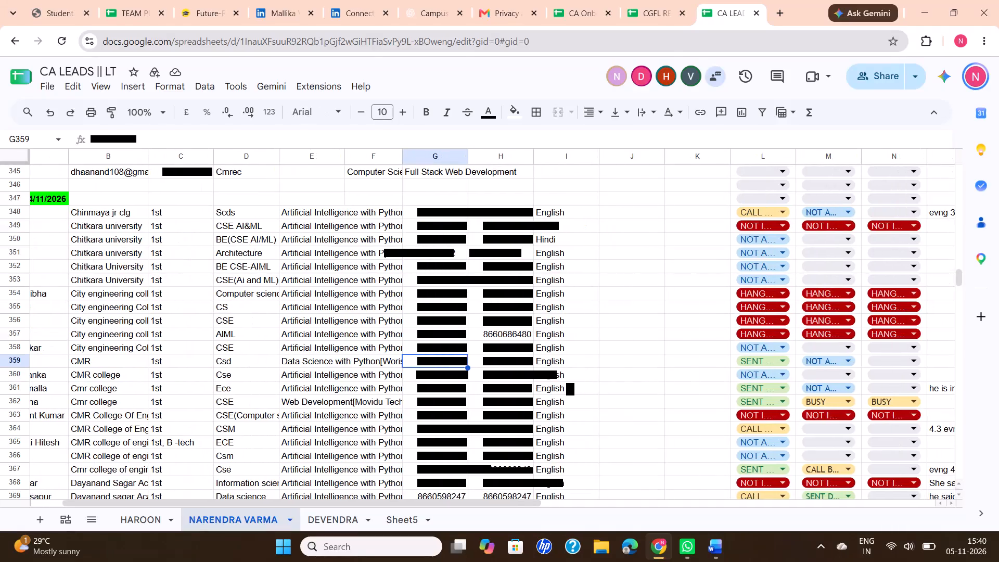
{"action": "scroll", "coordinate": [567, 385], "scroll_direction": "left", "scroll_amount": 2}
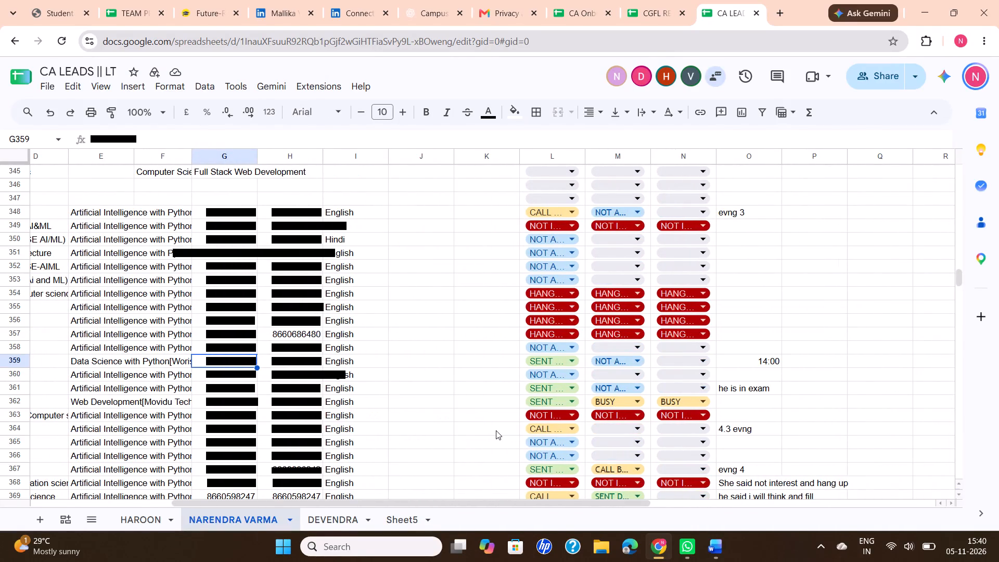
{"action": "left_click", "coordinate": [496, 401]}
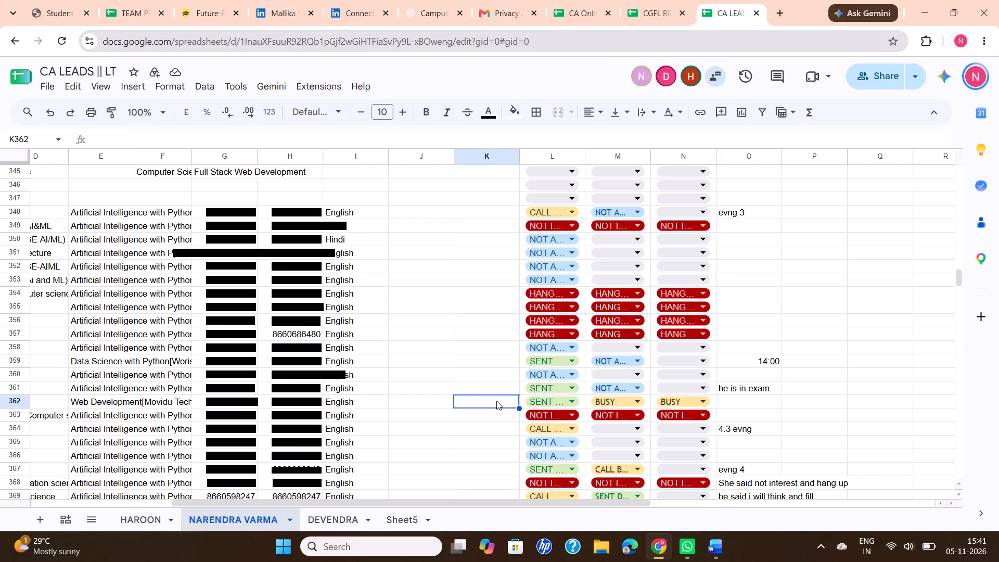
{"action": "left_click", "coordinate": [437, 403]}
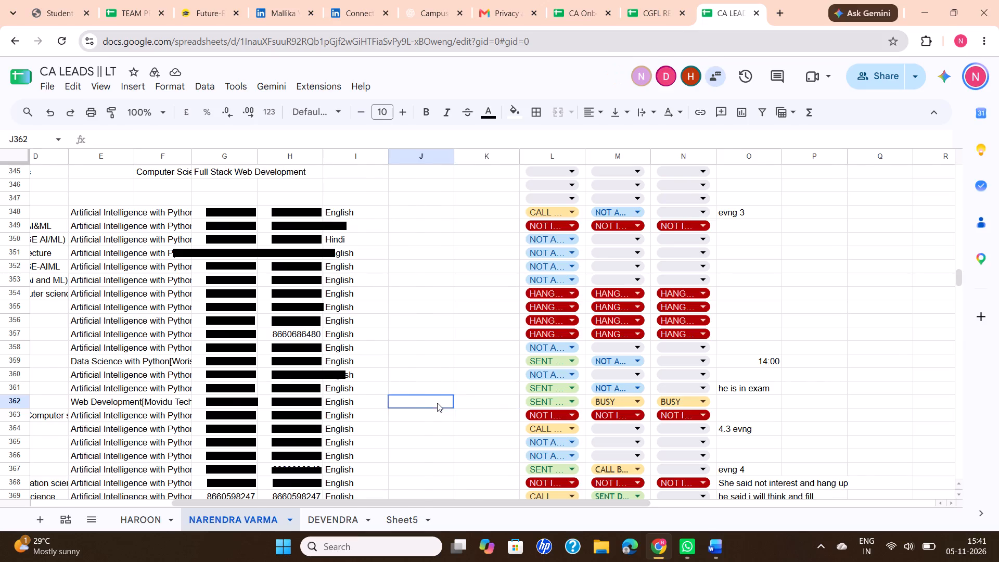
{"action": "scroll", "coordinate": [437, 403], "scroll_direction": "right", "scroll_amount": 3}
{"action": "left_click", "coordinate": [373, 397]}
{"action": "scroll", "coordinate": [373, 397], "scroll_direction": "right", "scroll_amount": 1}
{"action": "left_click", "coordinate": [270, 398]}
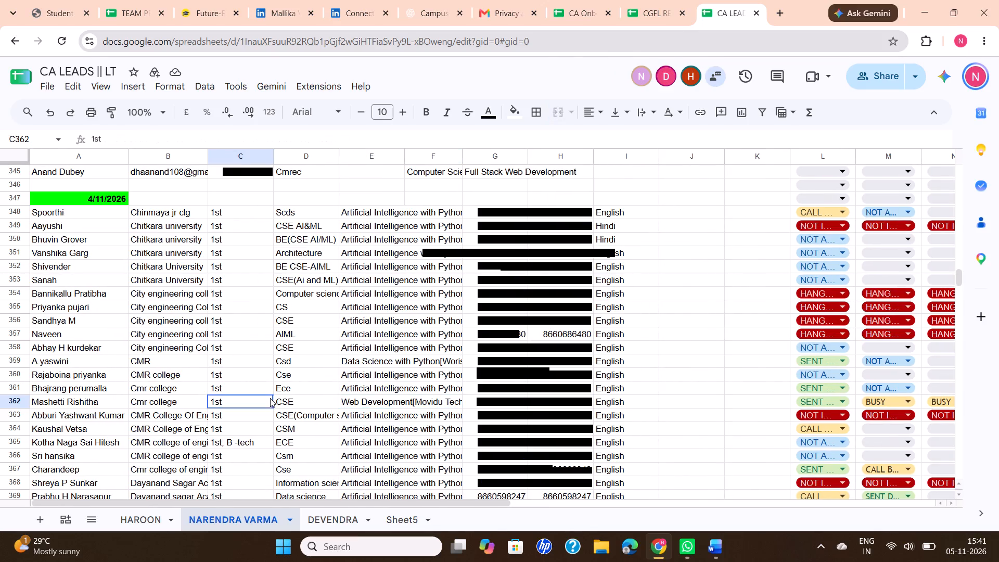
{"action": "left_click", "coordinate": [169, 397]}
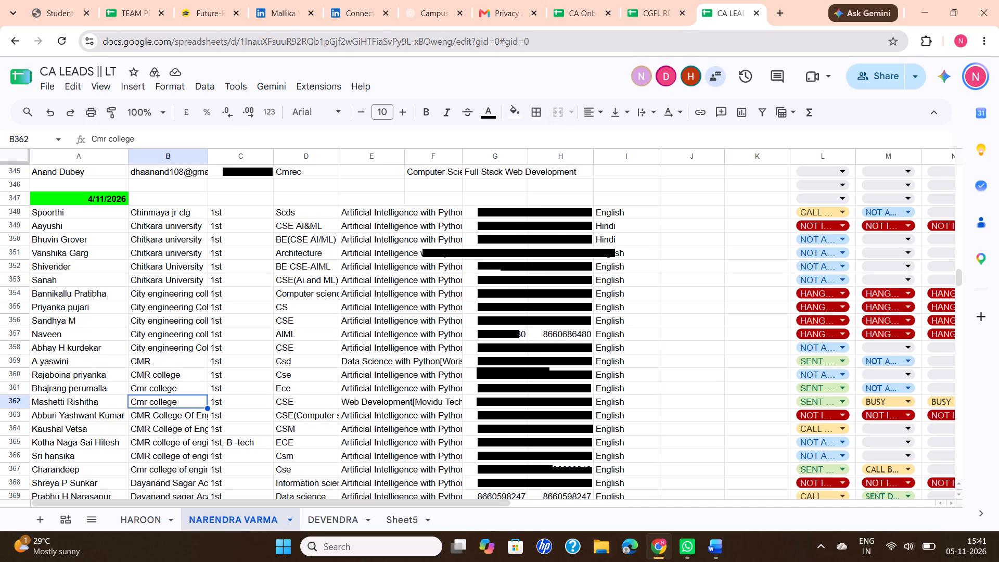
{"action": "left_click", "coordinate": [236, 401]}
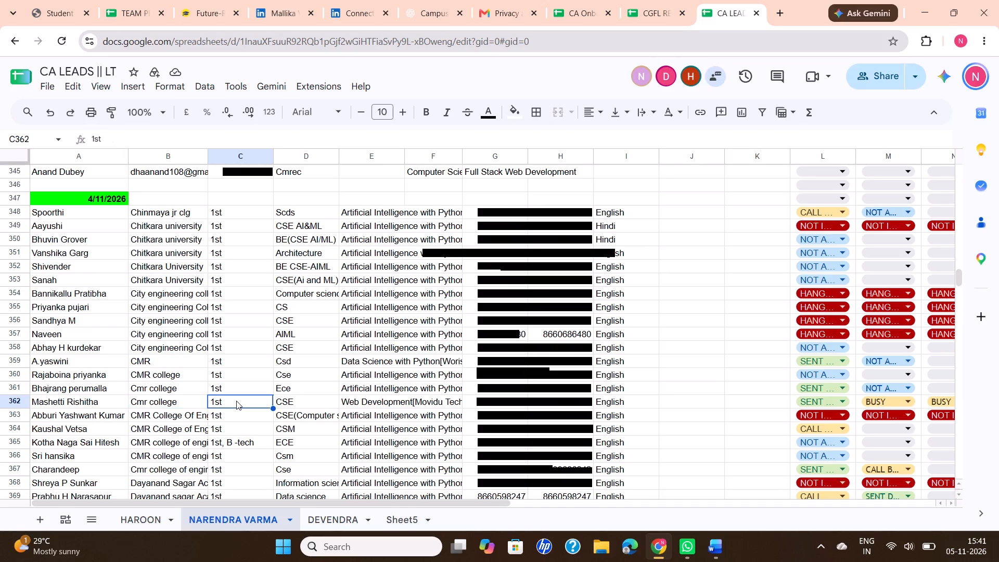
{"action": "left_click", "coordinate": [501, 399]}
{"action": "scroll", "coordinate": [501, 399], "scroll_direction": "right", "scroll_amount": 1}
{"action": "left_click", "coordinate": [560, 397]}
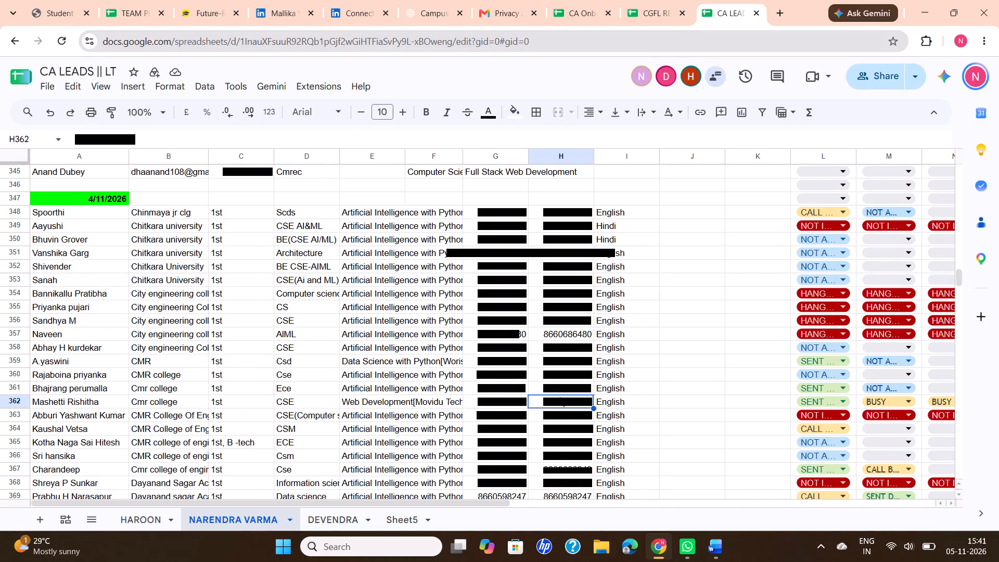
{"action": "scroll", "coordinate": [560, 397], "scroll_direction": "left", "scroll_amount": 2}
{"action": "scroll", "coordinate": [560, 397], "scroll_direction": "right", "scroll_amount": 3}
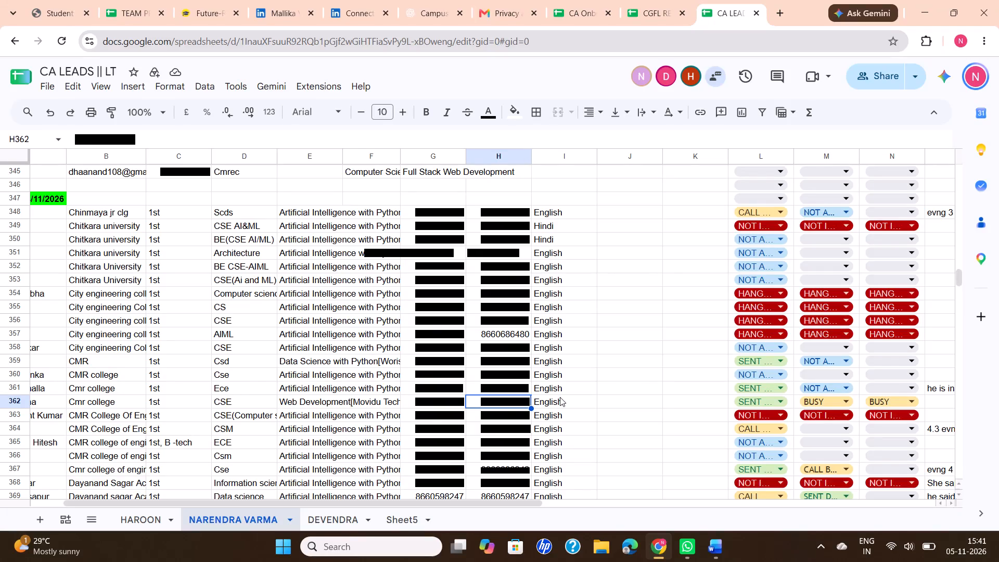
{"action": "left_click", "coordinate": [560, 397]}
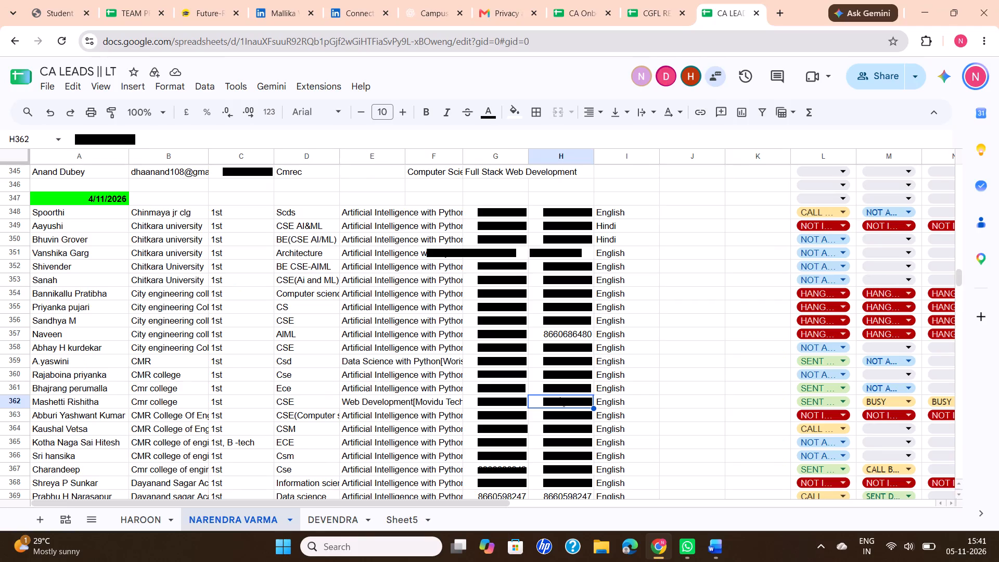
{"action": "scroll", "coordinate": [560, 397], "scroll_direction": "down", "scroll_amount": 1}
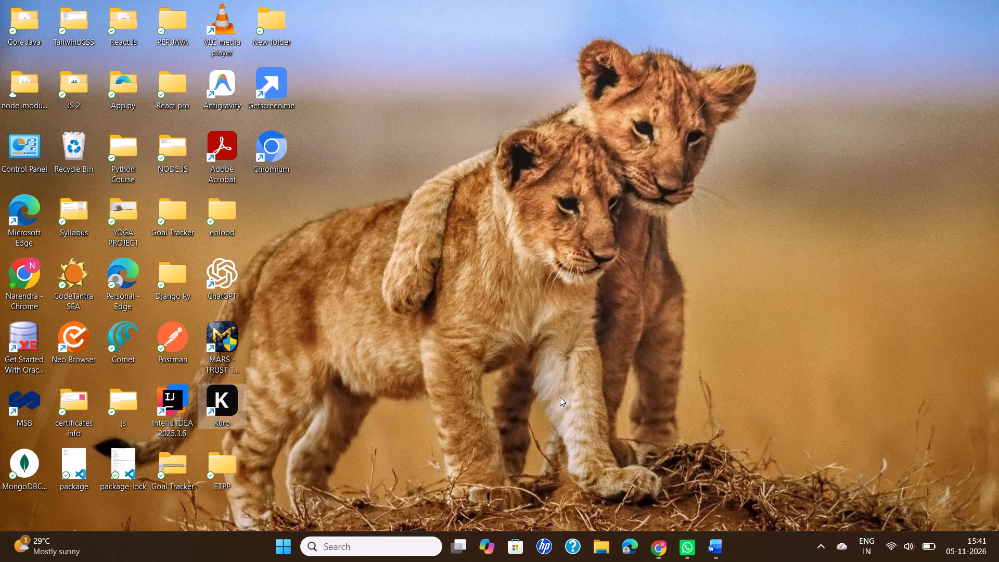
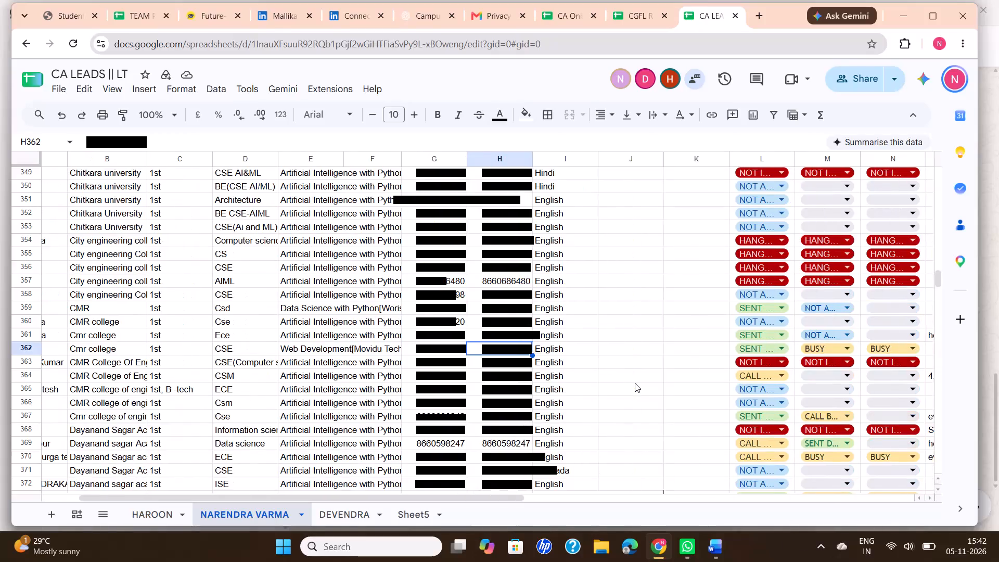
{"action": "scroll", "coordinate": [635, 383], "scroll_direction": "down", "scroll_amount": 1}
{"action": "scroll", "coordinate": [647, 390], "scroll_direction": "left", "scroll_amount": 1}
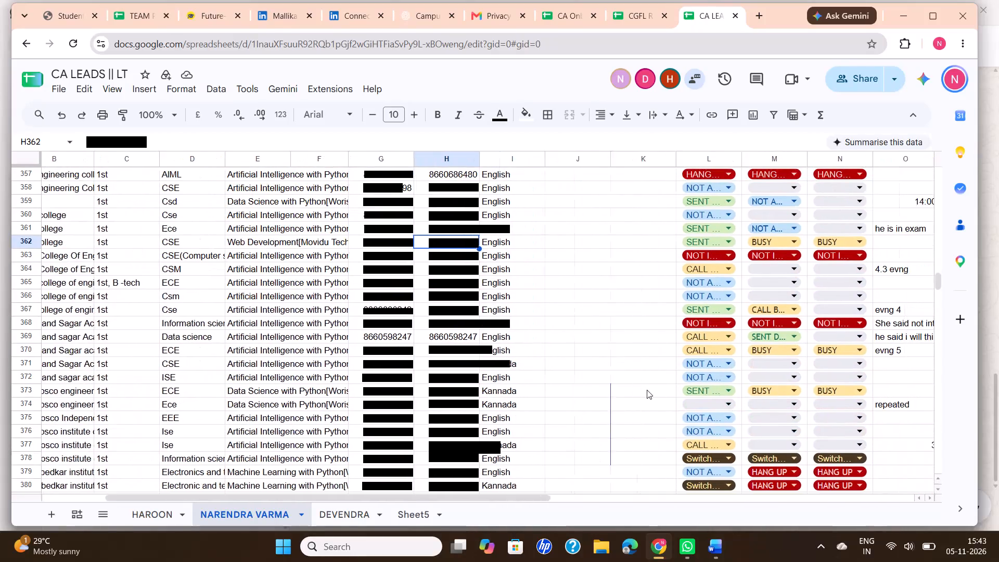
{"action": "scroll", "coordinate": [647, 390], "scroll_direction": "left", "scroll_amount": 1}
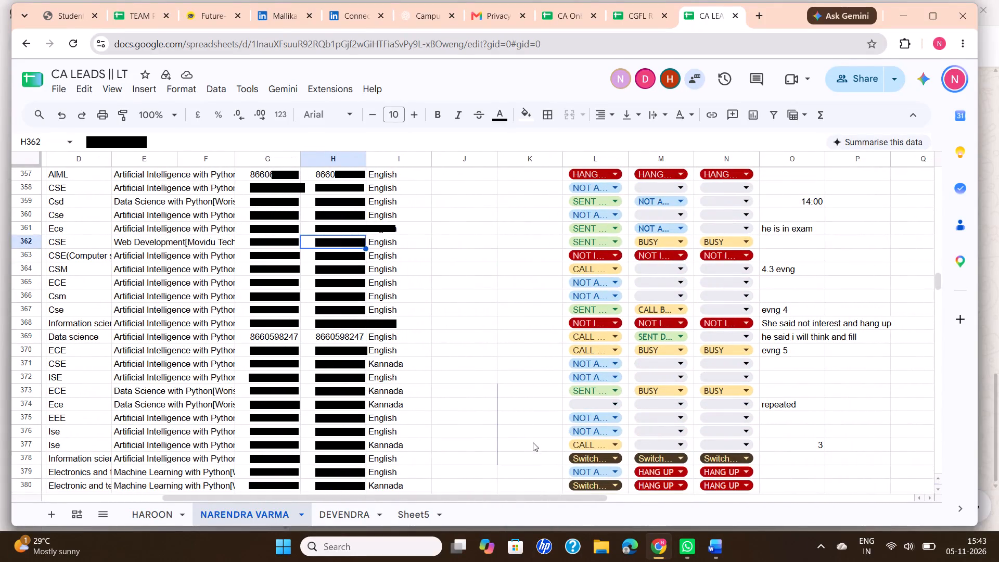
{"action": "left_click", "coordinate": [533, 442]}
{"action": "scroll", "coordinate": [533, 442], "scroll_direction": "right", "scroll_amount": 4}
{"action": "scroll", "coordinate": [533, 442], "scroll_direction": "down", "scroll_amount": 1}
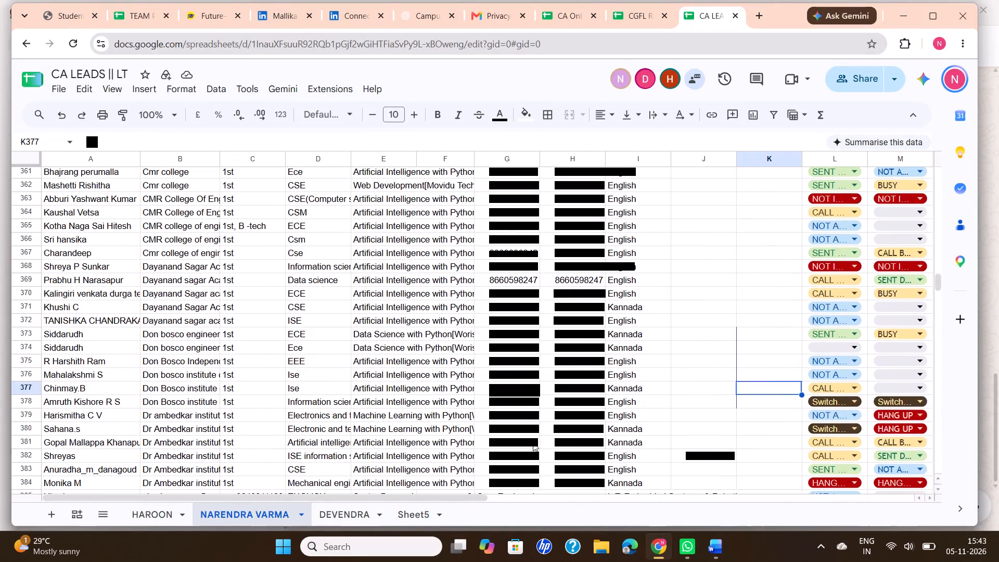
{"action": "scroll", "coordinate": [450, 398], "scroll_direction": "left", "scroll_amount": 2}
{"action": "scroll", "coordinate": [450, 398], "scroll_direction": "down", "scroll_amount": 1}
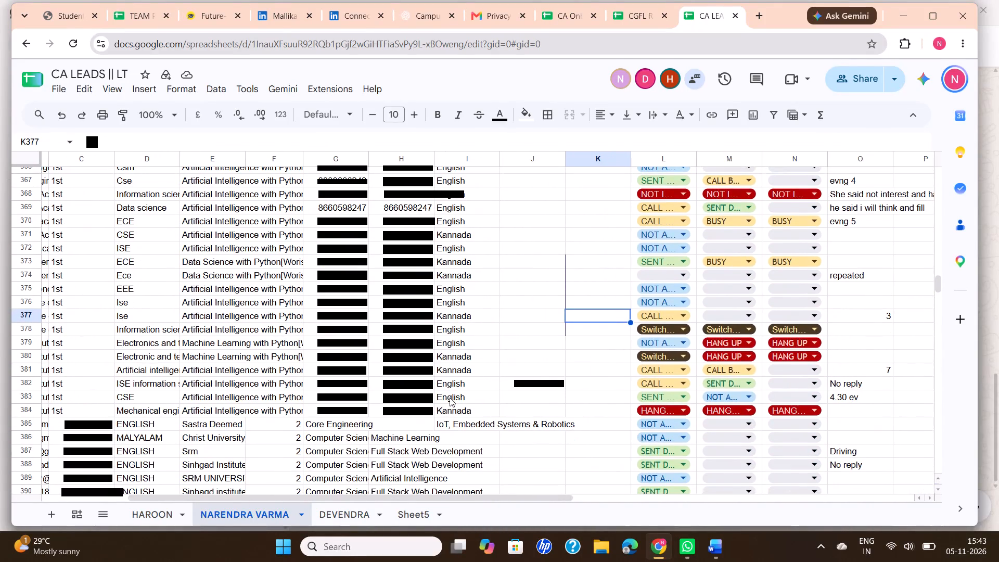
Copy the column G phone number of the CSE lead in row 383, whose note says 4.30 ev.
{"action": "left_click", "coordinate": [593, 393]}
{"action": "scroll", "coordinate": [593, 393], "scroll_direction": "right", "scroll_amount": 1}
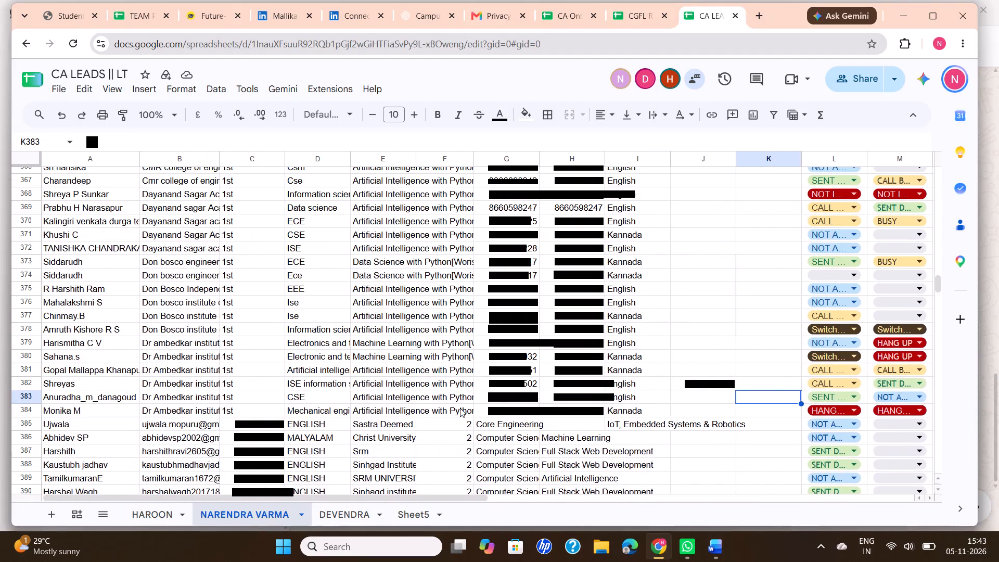
{"action": "scroll", "coordinate": [460, 408], "scroll_direction": "right", "scroll_amount": 1}
{"action": "left_click", "coordinate": [494, 394]}
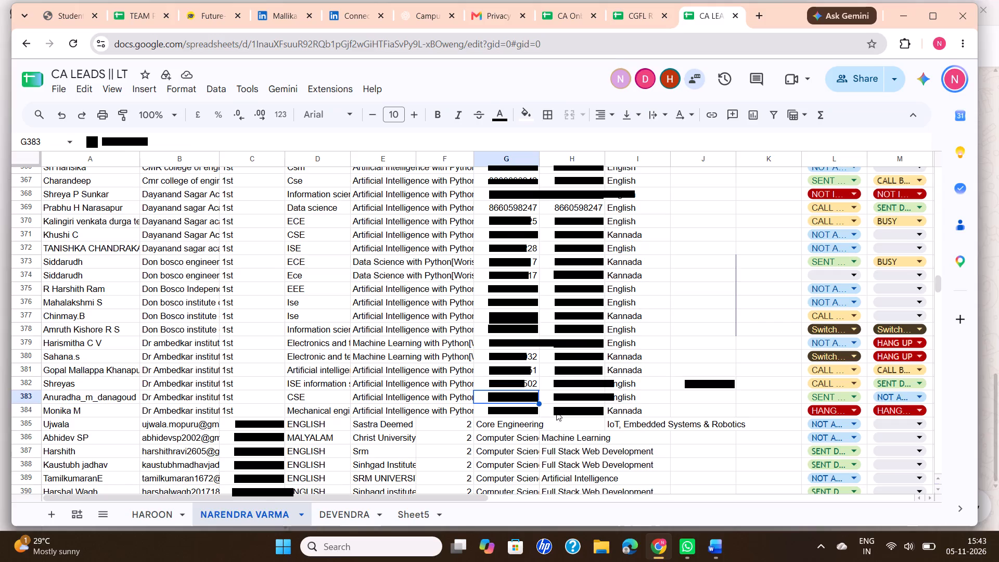
{"action": "triple_click", "coordinate": [509, 398]}
{"action": "key", "text": "ctrl+c"}
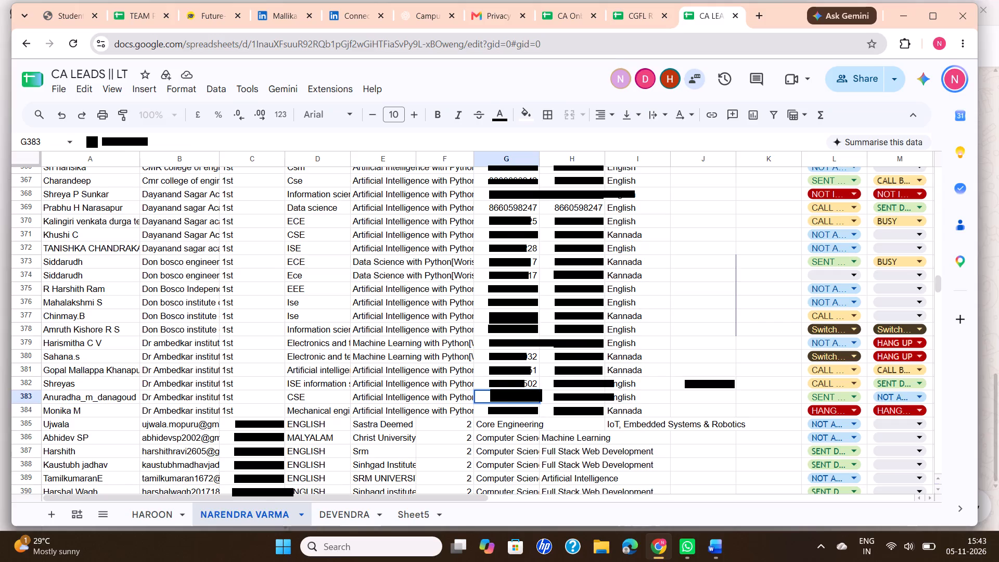
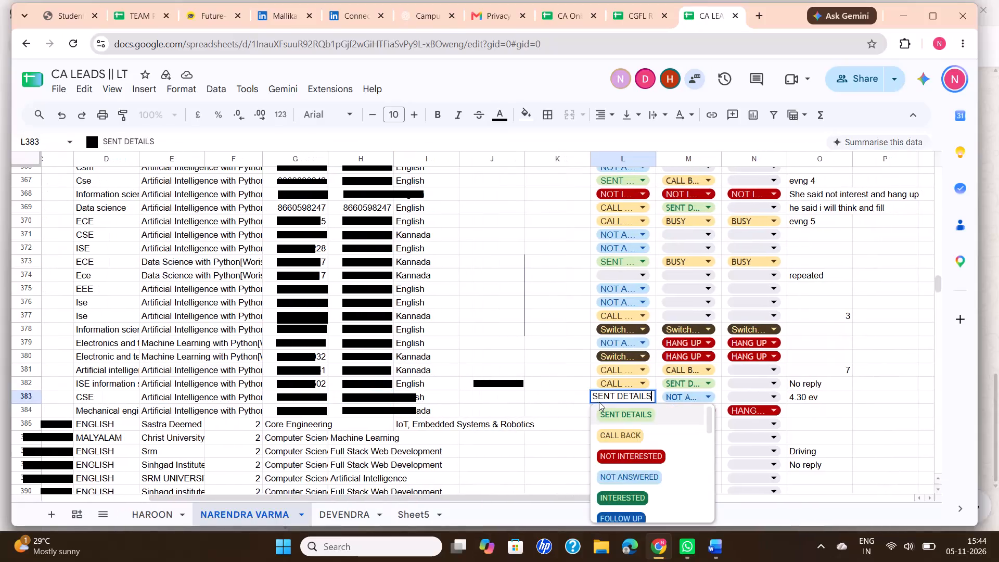
Review call statuses and notes around row 383, both below it and back up to the start of the 4/11/2026 batch at row 348.
{"action": "left_click", "coordinate": [577, 400]}
{"action": "scroll", "coordinate": [577, 400], "scroll_direction": "right", "scroll_amount": 3}
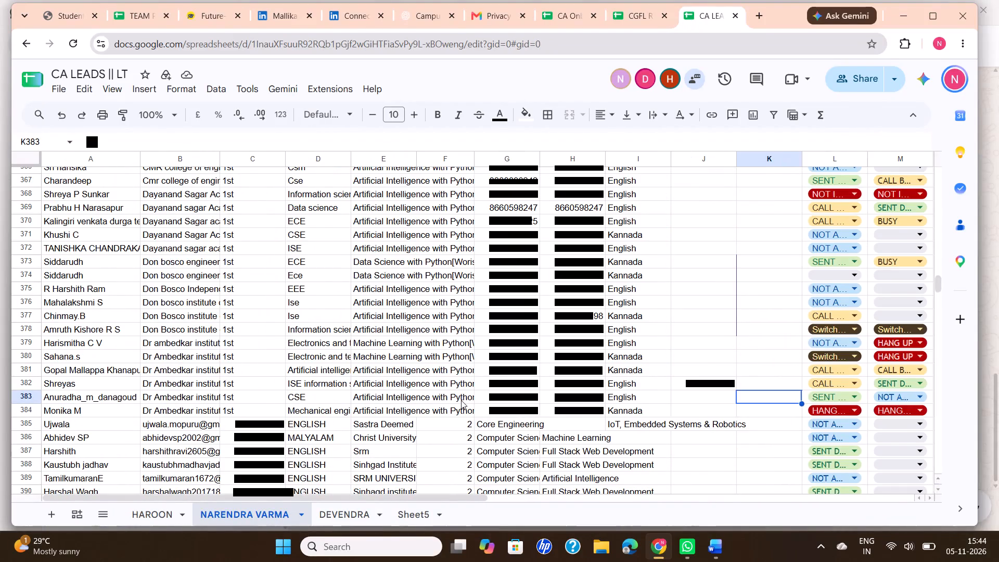
{"action": "scroll", "coordinate": [461, 400], "scroll_direction": "down", "scroll_amount": 1}
{"action": "scroll", "coordinate": [461, 400], "scroll_direction": "up", "scroll_amount": 1}
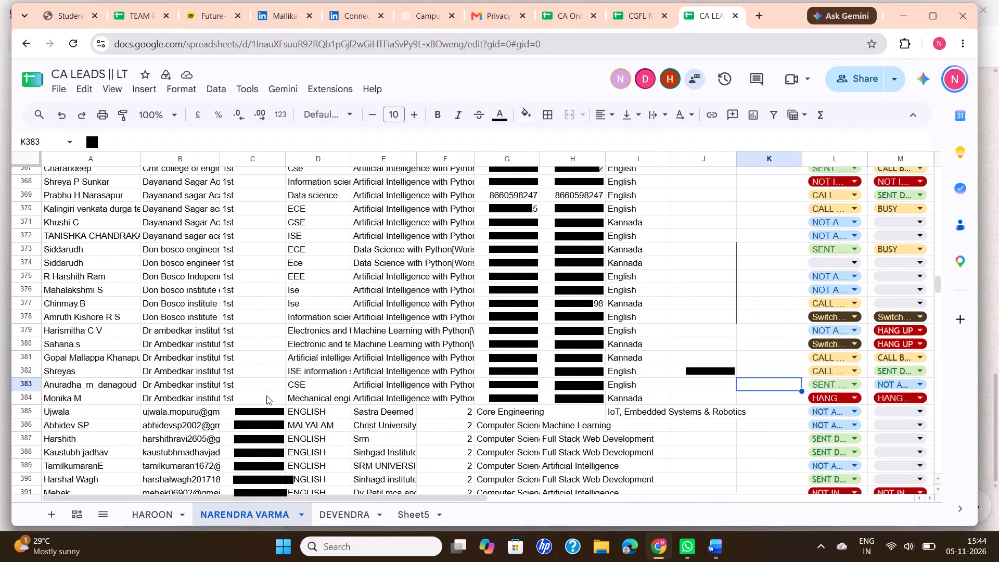
{"action": "scroll", "coordinate": [266, 395], "scroll_direction": "left", "scroll_amount": 2}
{"action": "scroll", "coordinate": [266, 395], "scroll_direction": "down", "scroll_amount": 1}
{"action": "scroll", "coordinate": [402, 392], "scroll_direction": "left", "scroll_amount": 1}
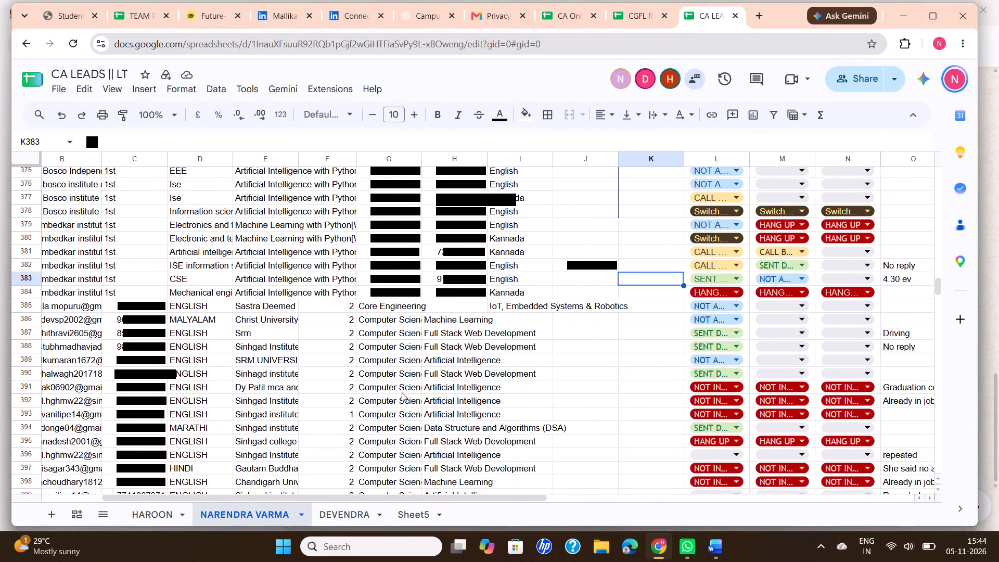
{"action": "scroll", "coordinate": [402, 392], "scroll_direction": "left", "scroll_amount": 1}
{"action": "scroll", "coordinate": [473, 406], "scroll_direction": "up", "scroll_amount": 3}
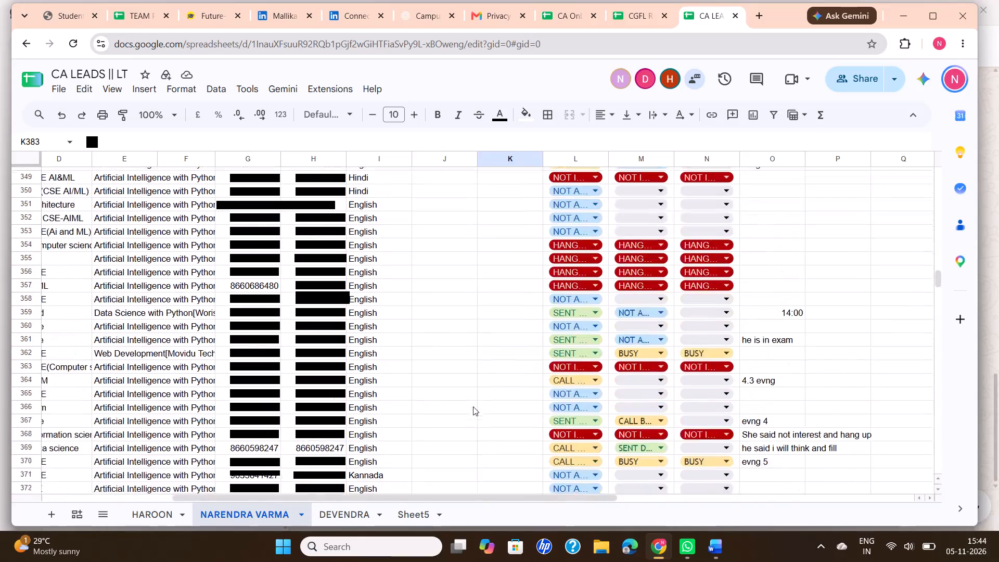
{"action": "scroll", "coordinate": [473, 406], "scroll_direction": "left", "scroll_amount": 1}
{"action": "scroll", "coordinate": [492, 449], "scroll_direction": "up", "scroll_amount": 2}
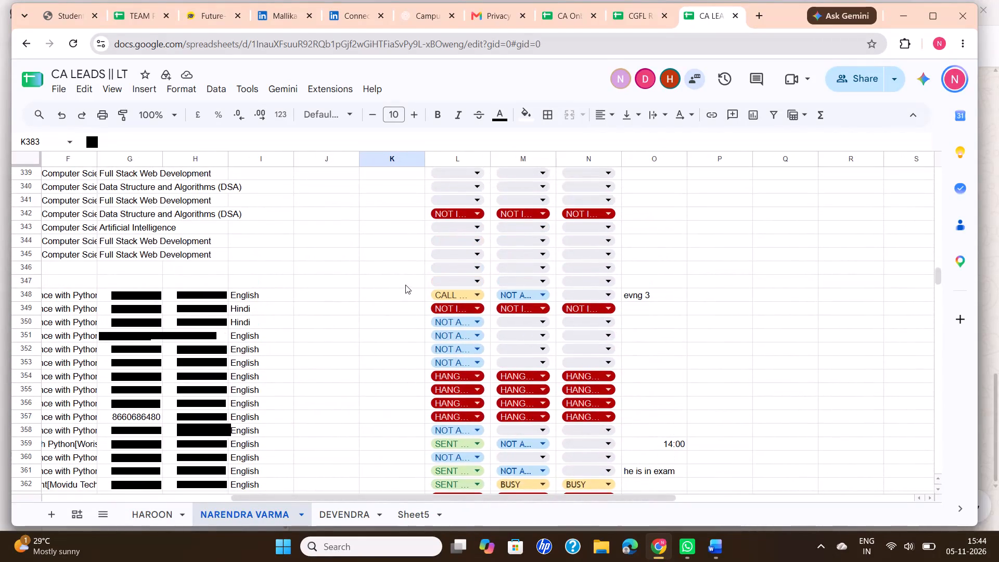
{"action": "left_click", "coordinate": [397, 292]}
{"action": "scroll", "coordinate": [397, 292], "scroll_direction": "right", "scroll_amount": 6}
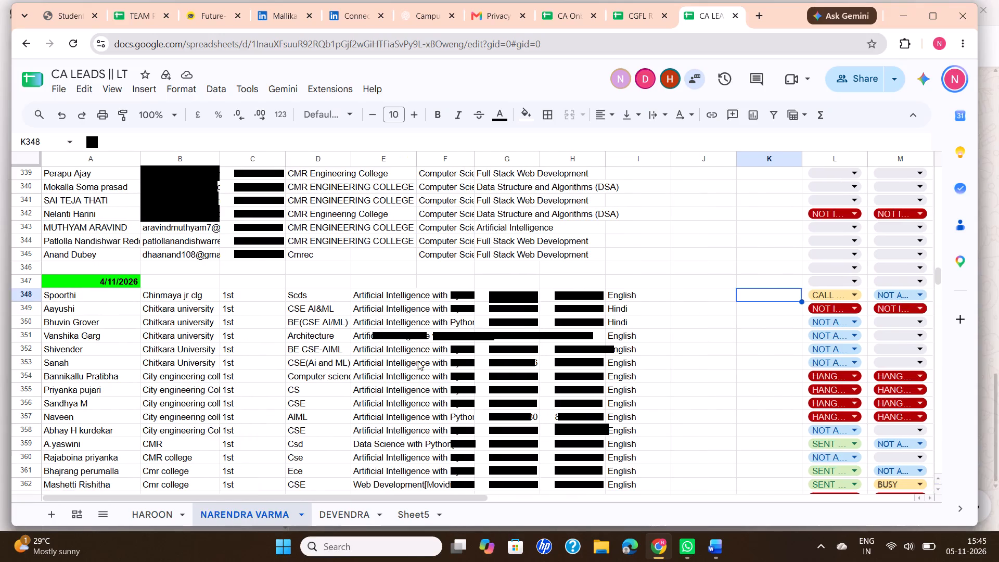
Check the column G phone numbers of the leads in rows 352, 358, 359 and 361 against their call statuses.
{"action": "left_click", "coordinate": [496, 347]}
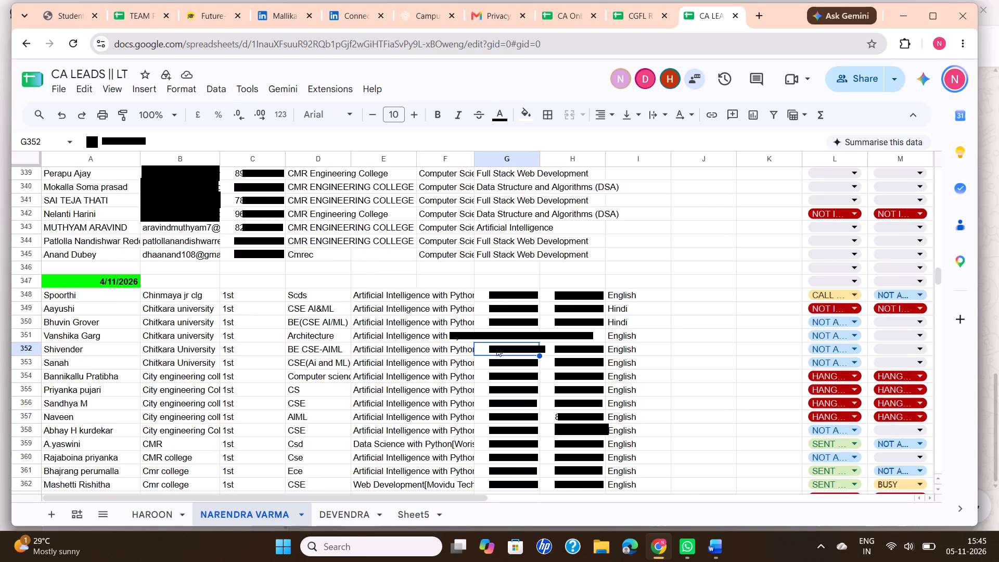
{"action": "left_click", "coordinate": [518, 430]}
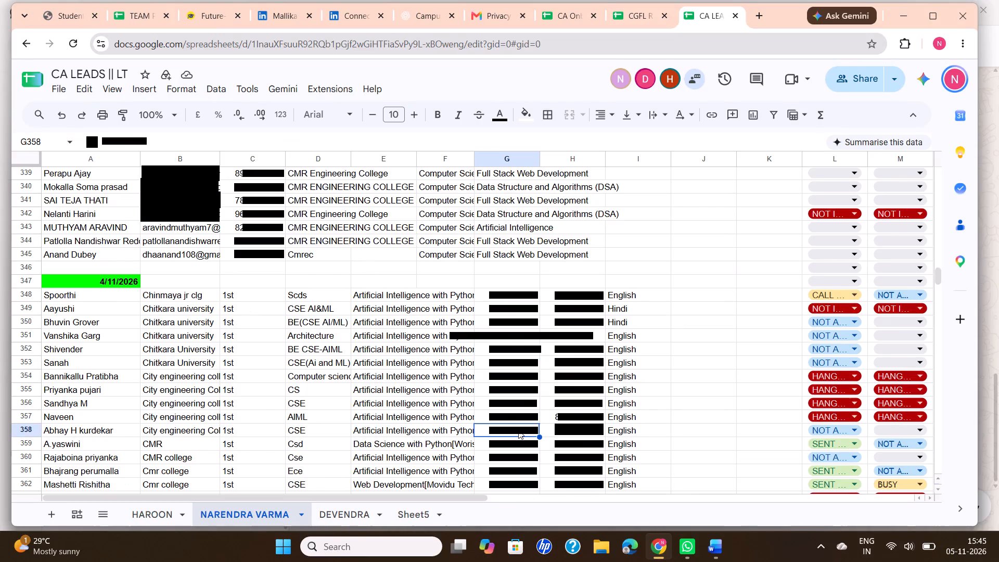
{"action": "left_click", "coordinate": [519, 443]}
{"action": "scroll", "coordinate": [519, 443], "scroll_direction": "down", "scroll_amount": 1}
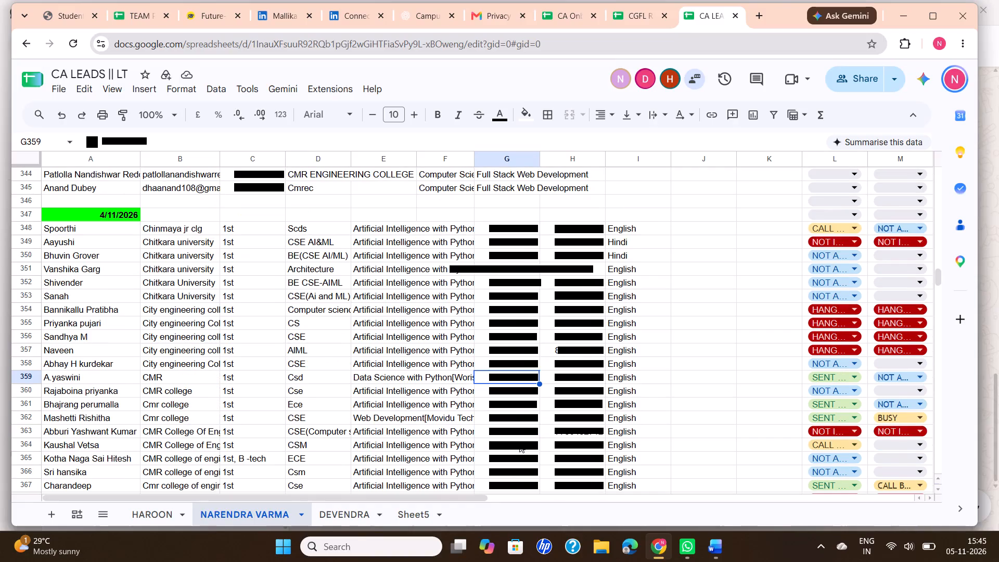
{"action": "left_click", "coordinate": [502, 399]}
{"action": "scroll", "coordinate": [502, 399], "scroll_direction": "up", "scroll_amount": 1}
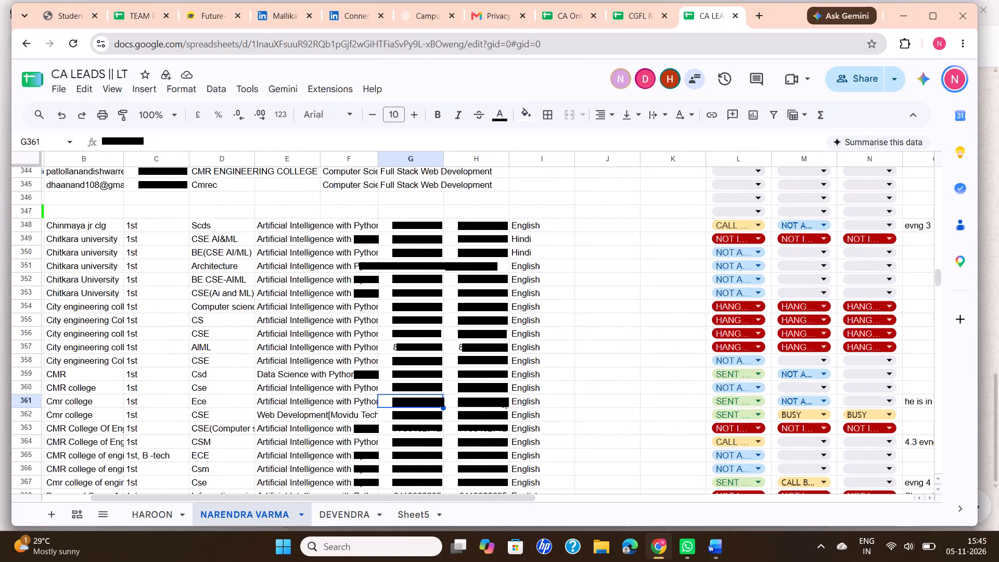
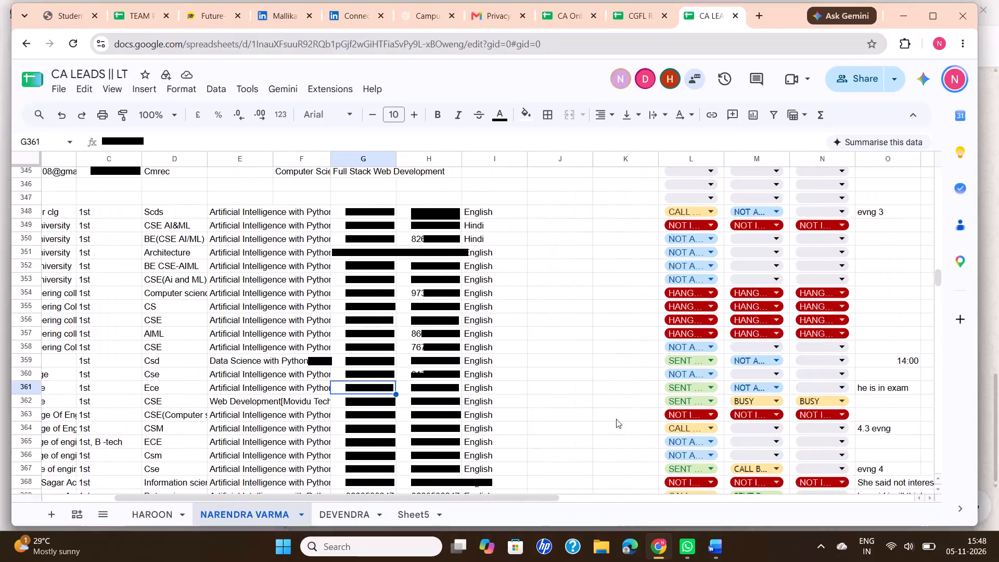
Look up the column G phone number of the lead in row 364, alongside that row's name and call status.
{"action": "scroll", "coordinate": [631, 439], "scroll_direction": "left", "scroll_amount": 1}
{"action": "left_click", "coordinate": [607, 432]}
{"action": "scroll", "coordinate": [607, 432], "scroll_direction": "right", "scroll_amount": 2}
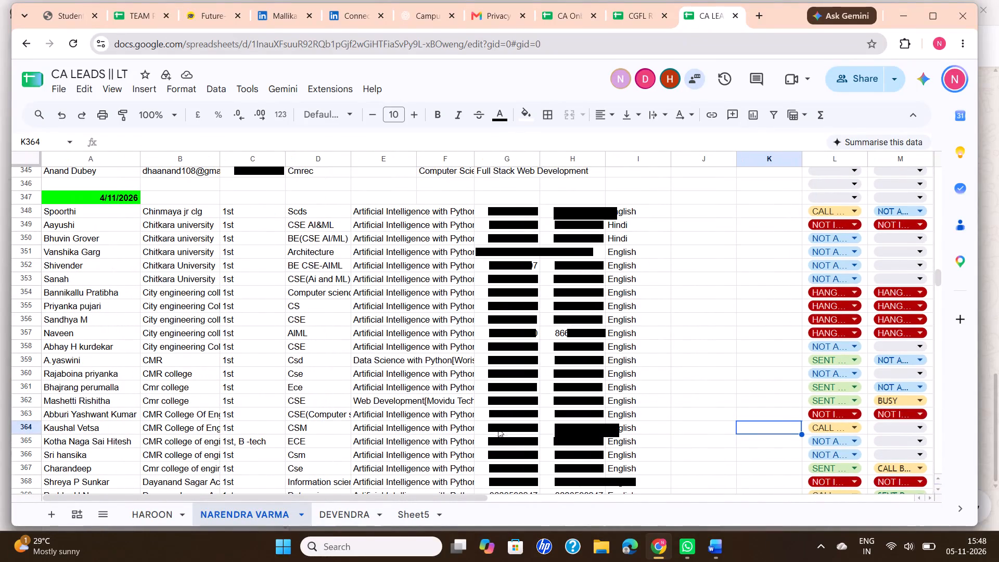
{"action": "left_click", "coordinate": [497, 427]}
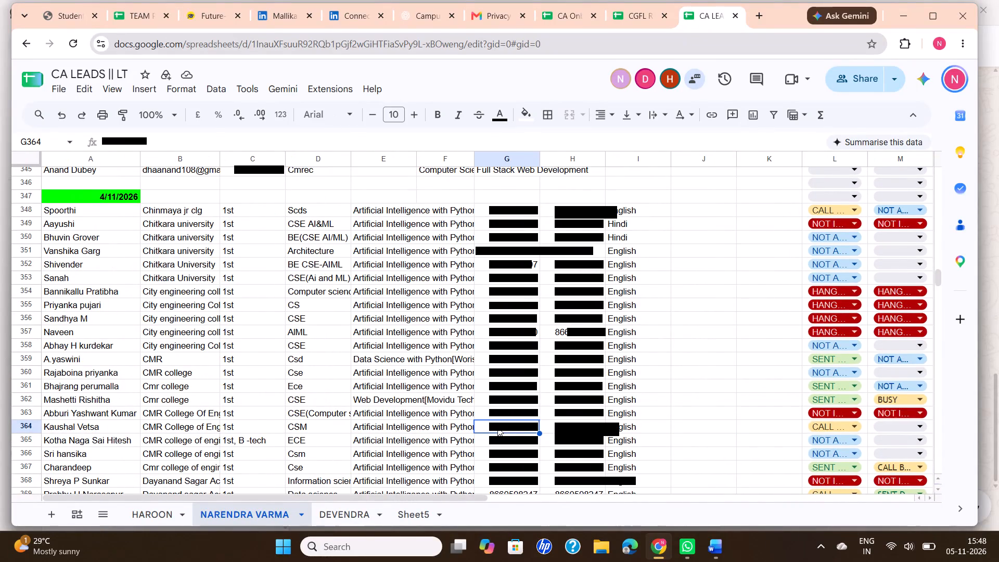
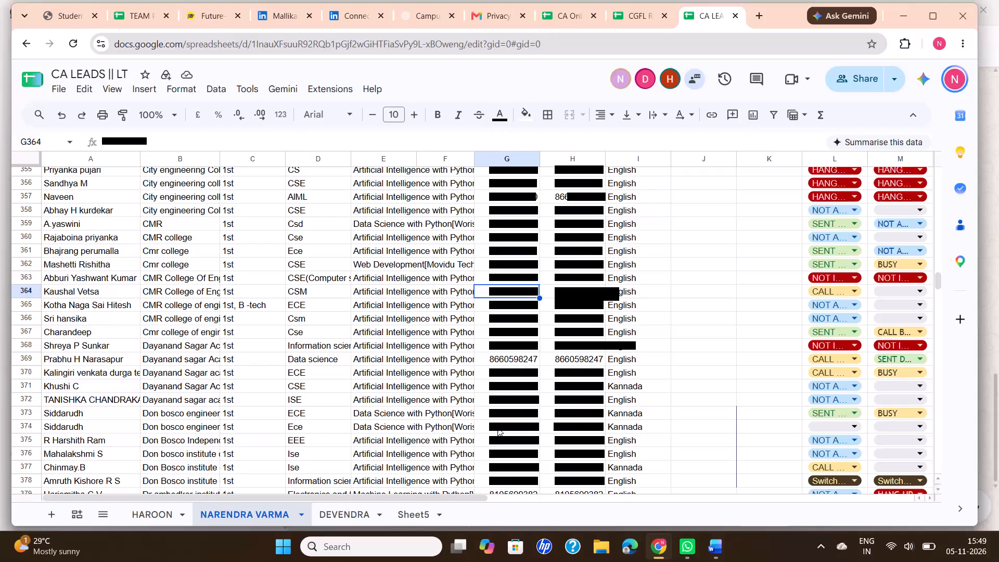
Review the call statuses in columns L to N and the column O remark for the lead in row 364.
{"action": "scroll", "coordinate": [497, 427], "scroll_direction": "left", "scroll_amount": 2}
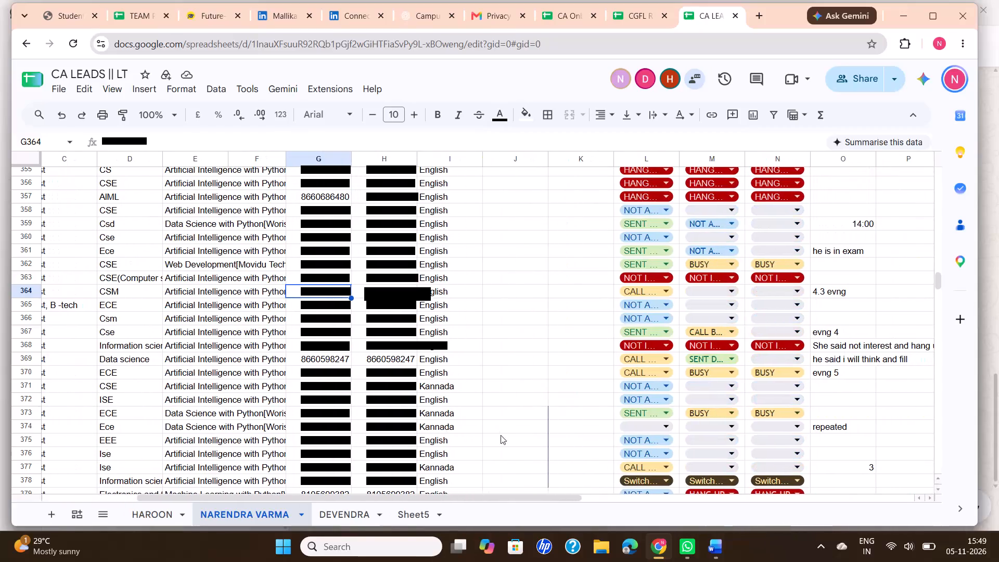
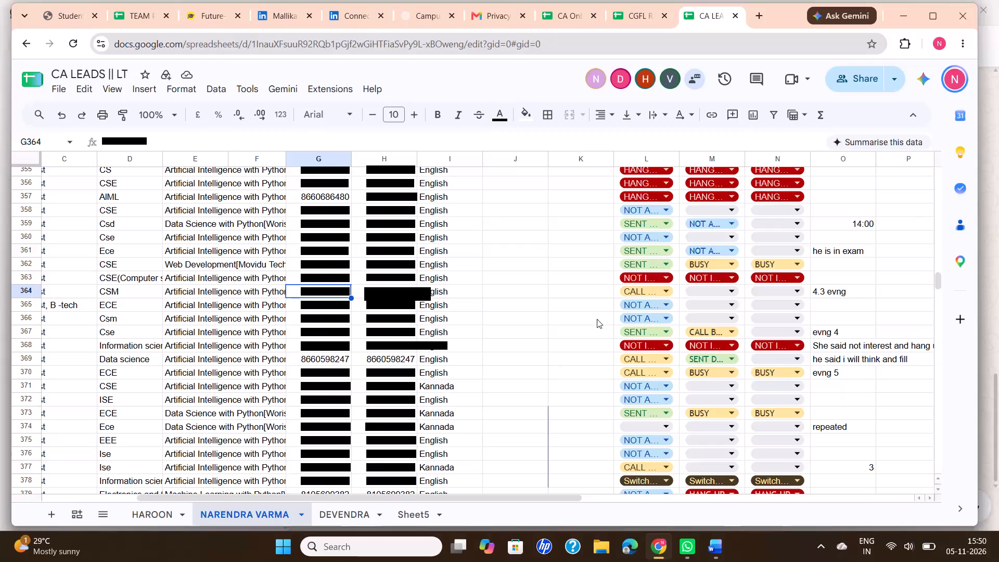
Review the phone number, call statuses in columns L to N and column O remark for the lead in row 367.
{"action": "left_click", "coordinate": [583, 326]}
{"action": "scroll", "coordinate": [583, 326], "scroll_direction": "right", "scroll_amount": 5}
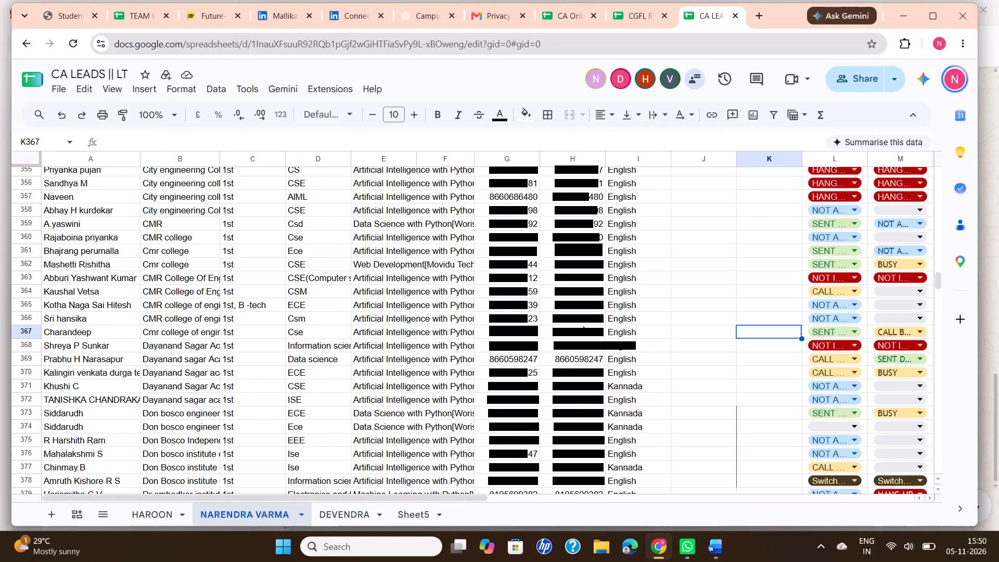
{"action": "left_click", "coordinate": [508, 327]}
{"action": "scroll", "coordinate": [508, 327], "scroll_direction": "left", "scroll_amount": 1}
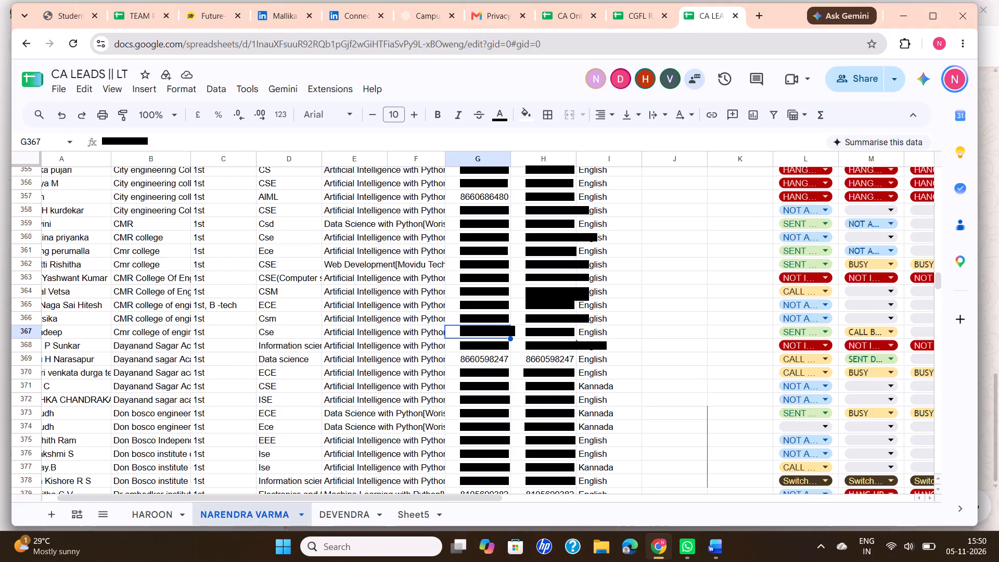
{"action": "scroll", "coordinate": [576, 340], "scroll_direction": "right", "scroll_amount": 3}
{"action": "scroll", "coordinate": [715, 322], "scroll_direction": "left", "scroll_amount": 1}
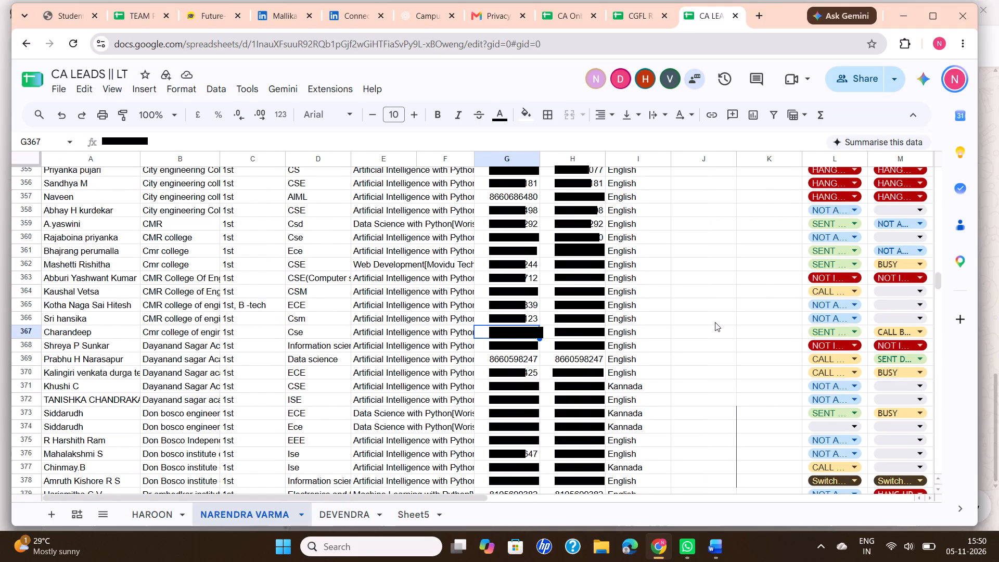
{"action": "scroll", "coordinate": [715, 322], "scroll_direction": "left", "scroll_amount": 1}
{"action": "left_click", "coordinate": [729, 324]}
{"action": "left_click", "coordinate": [733, 331]}
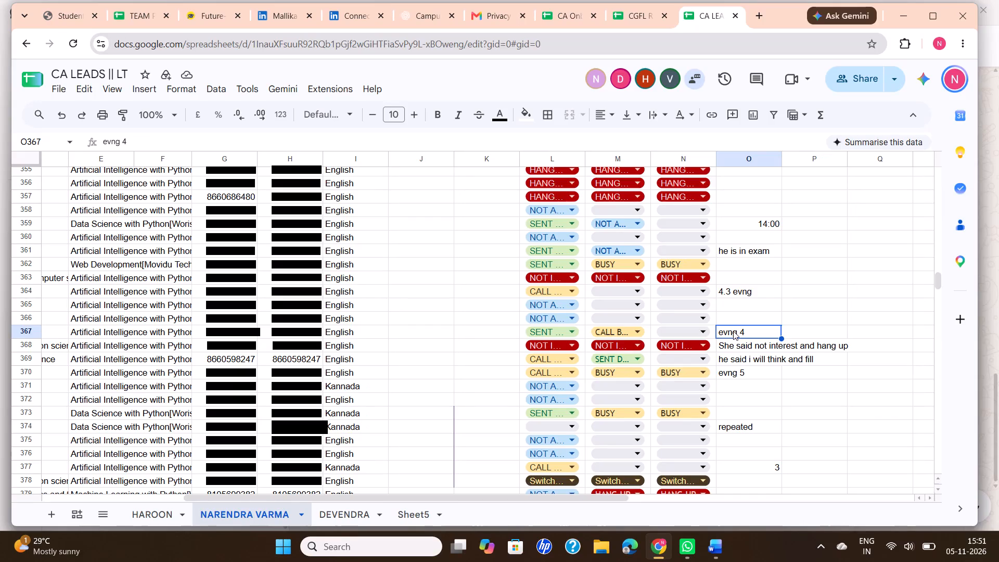
{"action": "scroll", "coordinate": [499, 342], "scroll_direction": "right", "scroll_amount": 4}
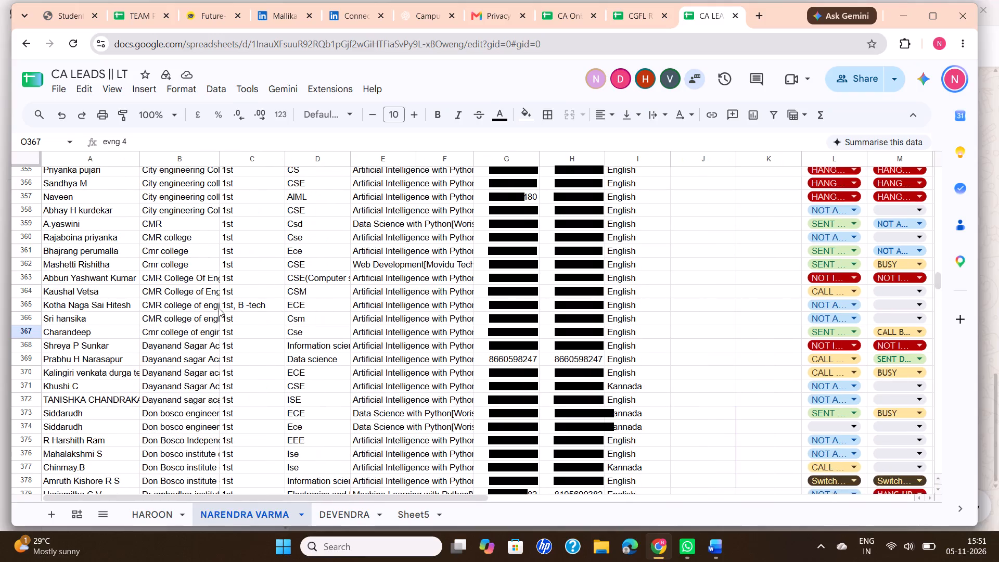
Copy the column G phone number of the lead in row 367.
{"action": "triple_click", "coordinate": [496, 332]}
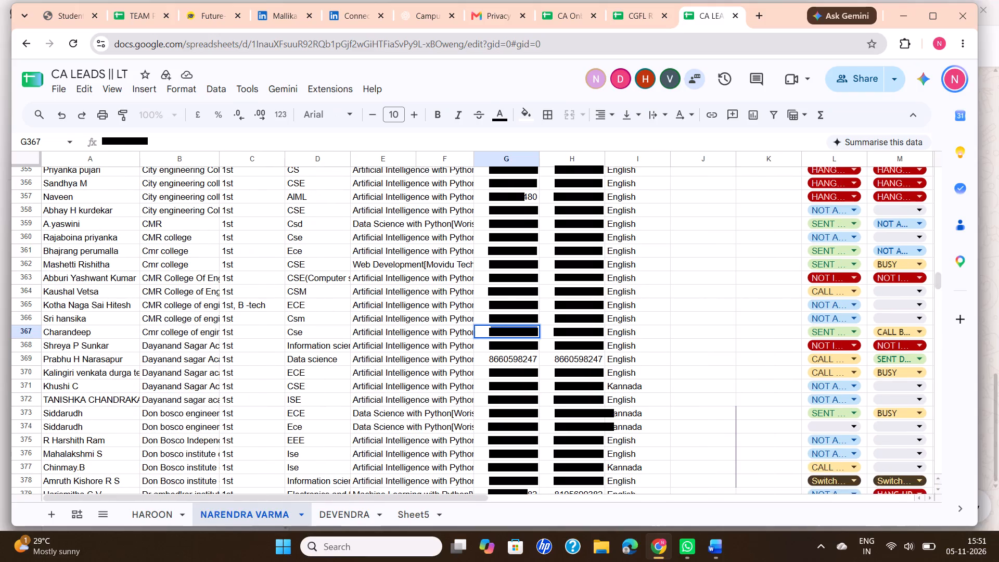
{"action": "key", "text": "ctrl+c"}
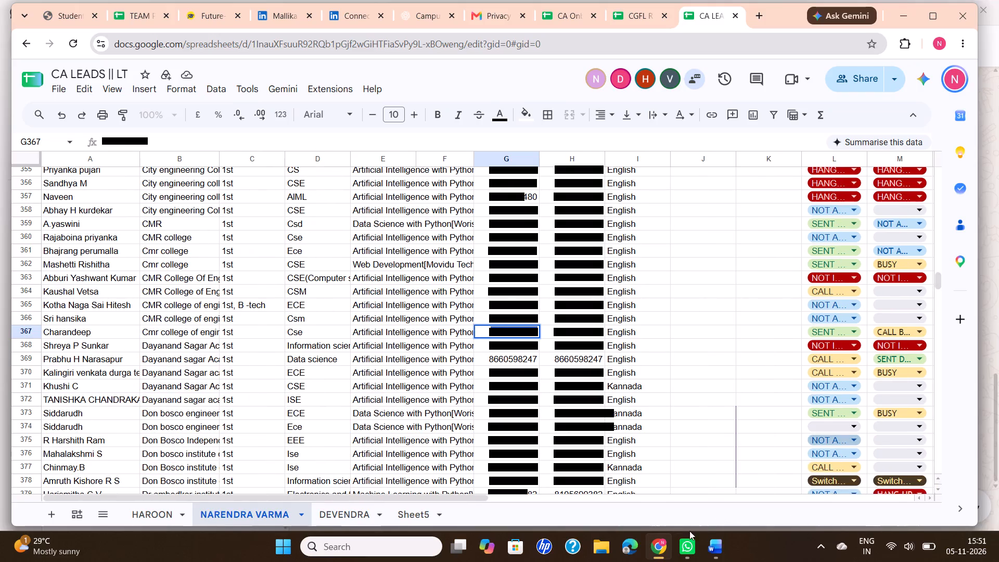
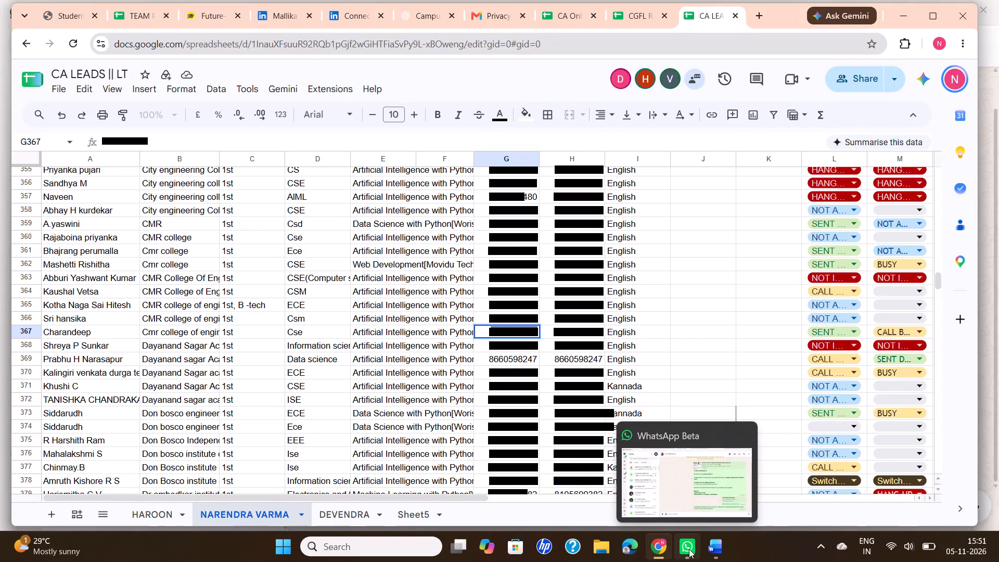
Open the column A name of the lead in row 367 to view it.
{"action": "left_click", "coordinate": [656, 325]}
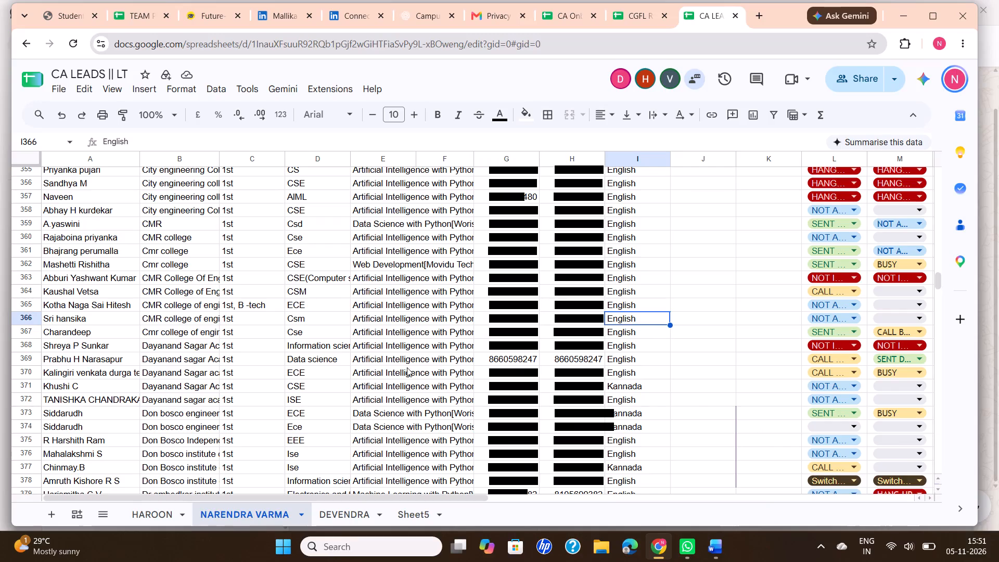
{"action": "double_click", "coordinate": [107, 328]}
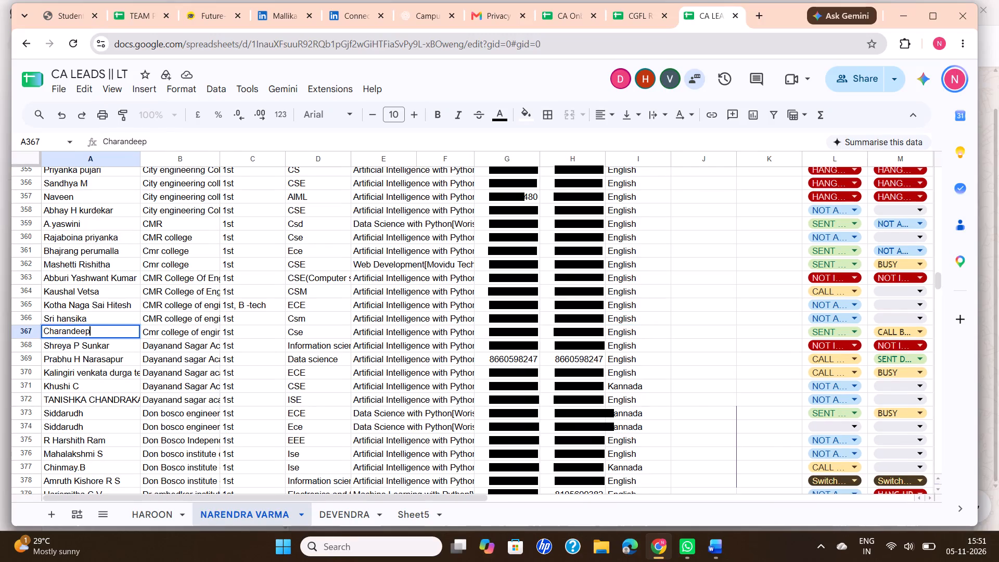
Check the column L to N call statuses and column O remark for row 375, and select that lead's column G phone number.
{"action": "scroll", "coordinate": [234, 341], "scroll_direction": "down", "scroll_amount": 1}
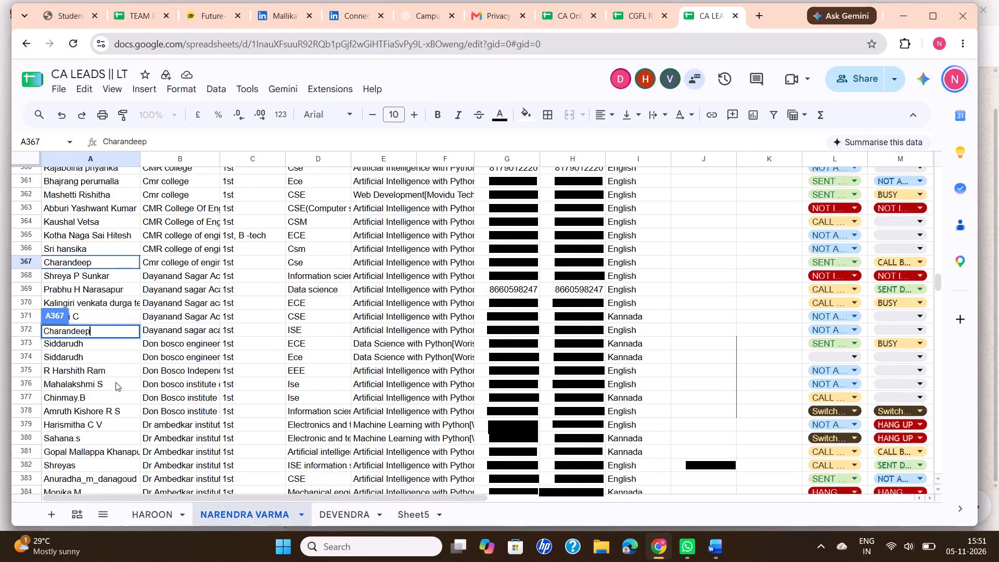
{"action": "left_click", "coordinate": [213, 372]}
{"action": "scroll", "coordinate": [213, 372], "scroll_direction": "left", "scroll_amount": 3}
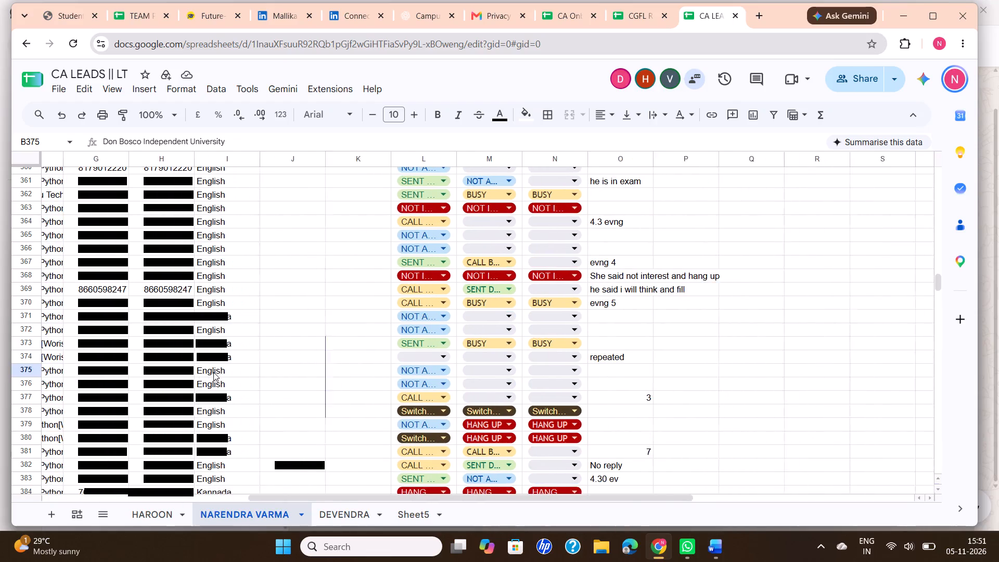
{"action": "scroll", "coordinate": [262, 371], "scroll_direction": "right", "scroll_amount": 7}
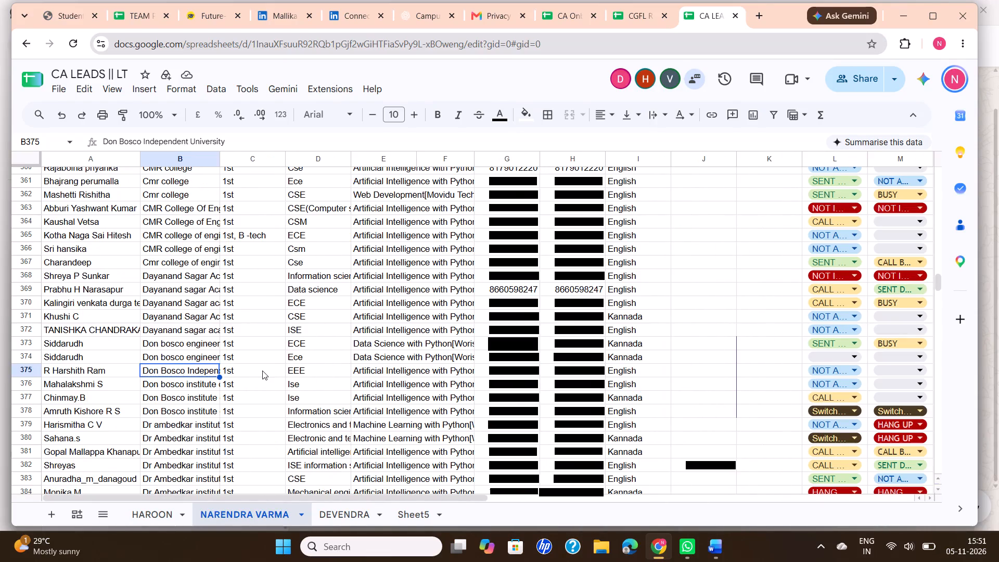
{"action": "left_click", "coordinate": [503, 369]}
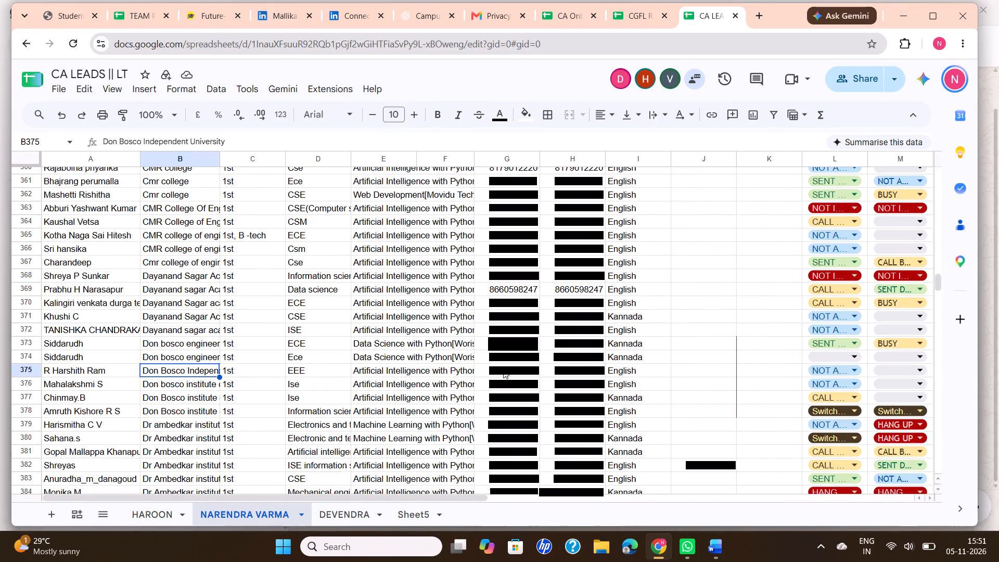
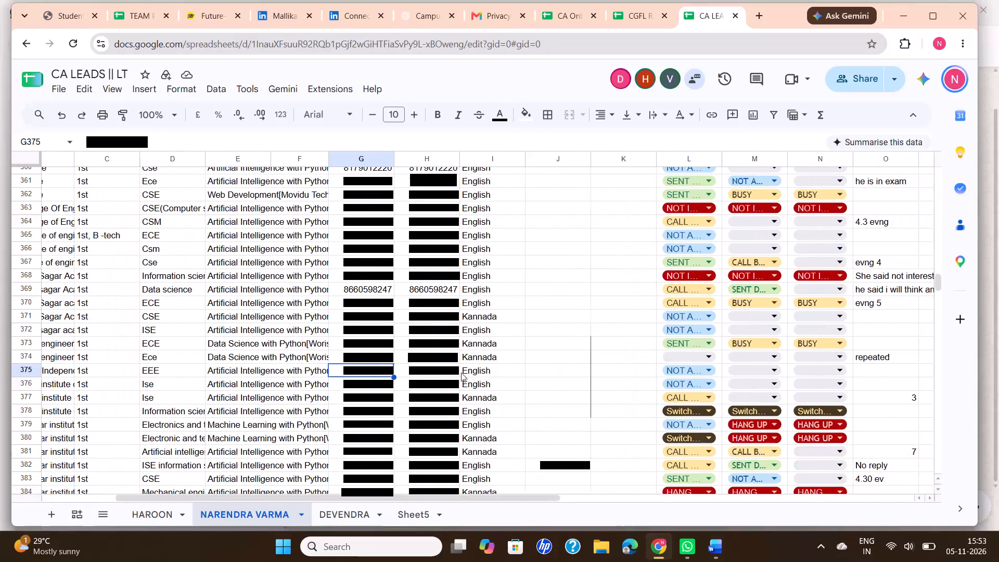
Set the column M call status for the lead in row 375 to NOT ANSWERED.
{"action": "scroll", "coordinate": [680, 392], "scroll_direction": "left", "scroll_amount": 2}
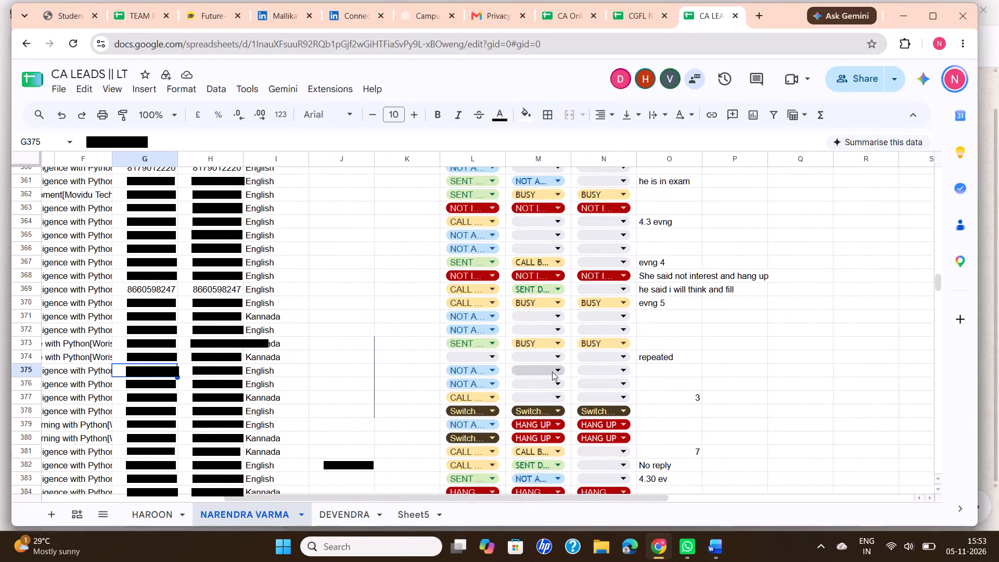
{"action": "left_click", "coordinate": [552, 372]}
{"action": "left_click", "coordinate": [529, 447]}
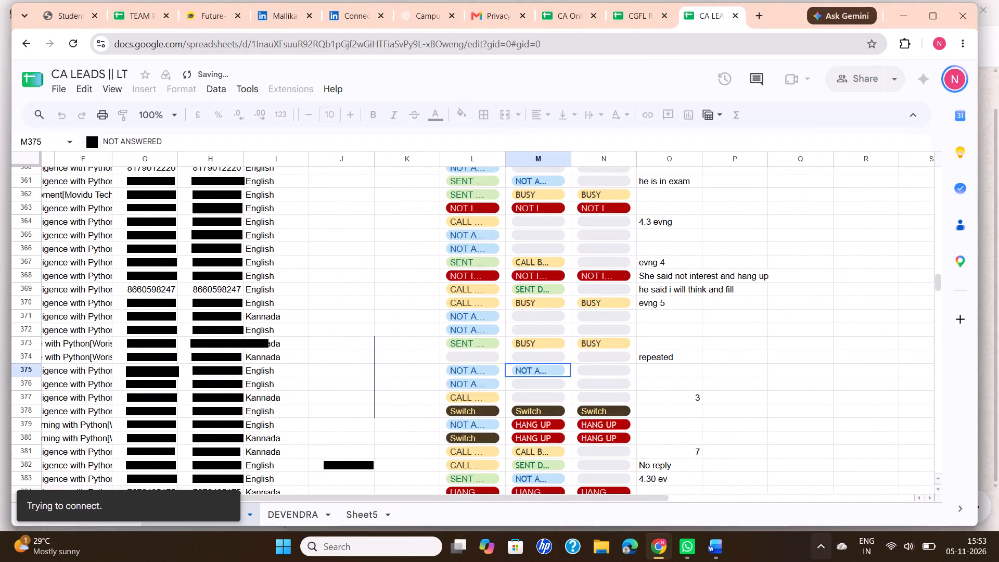
Check the computer's Wi-Fi connection, closing the network list when done.
{"action": "left_click", "coordinate": [884, 541]}
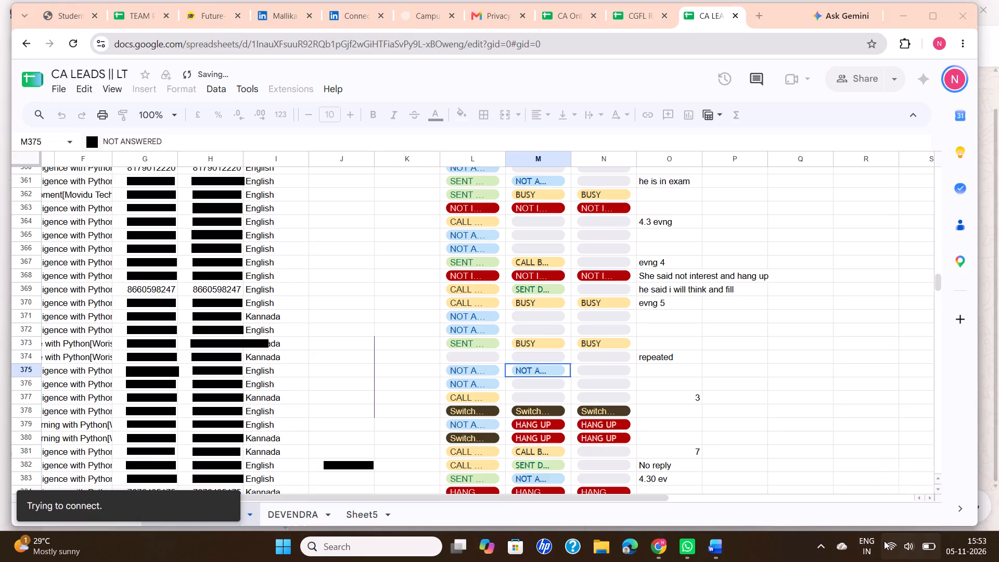
{"action": "left_click", "coordinate": [818, 310]}
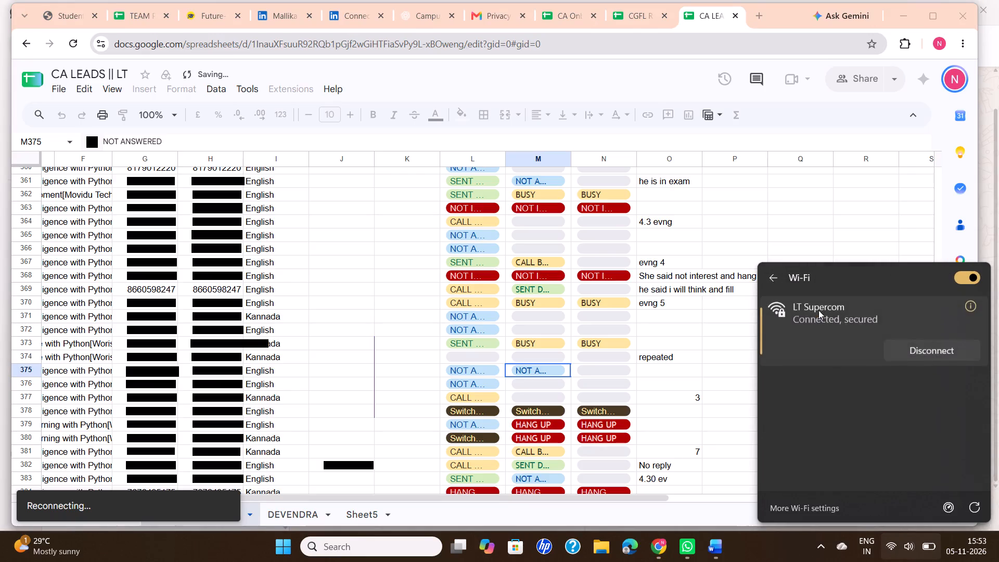
{"action": "left_click", "coordinate": [675, 402]}
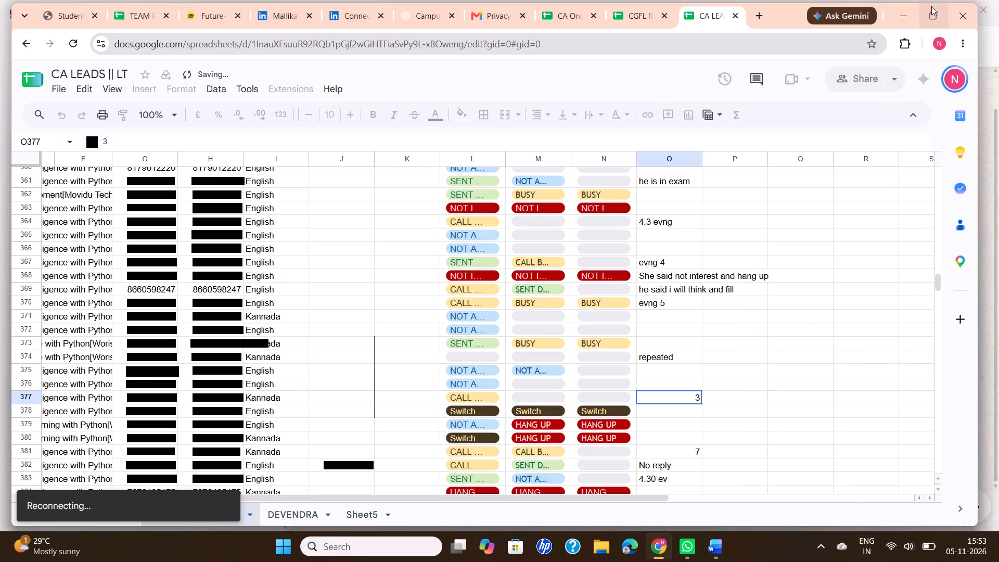
Maximize the browser window showing the CA LEADS spreadsheet.
{"action": "left_click", "coordinate": [929, 6]}
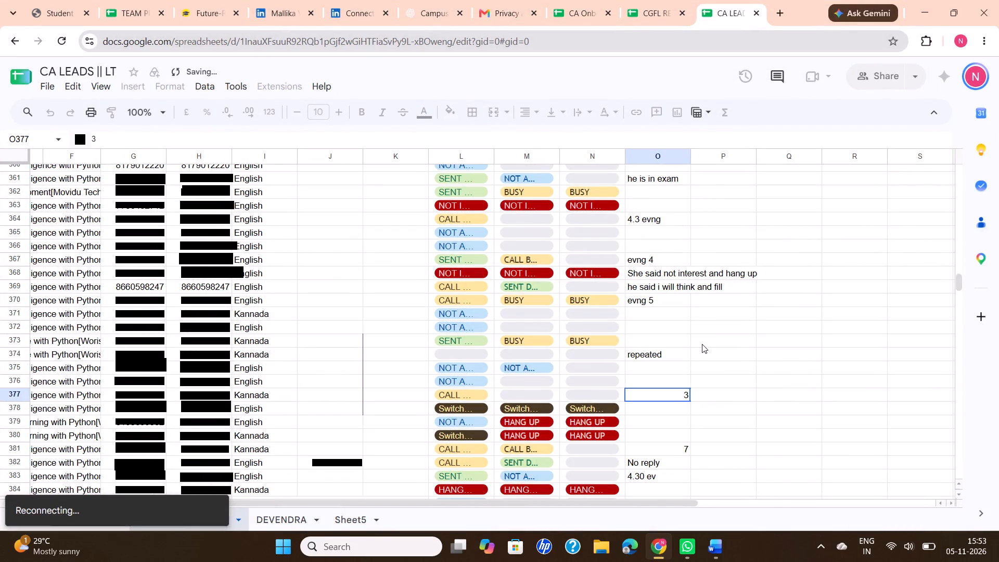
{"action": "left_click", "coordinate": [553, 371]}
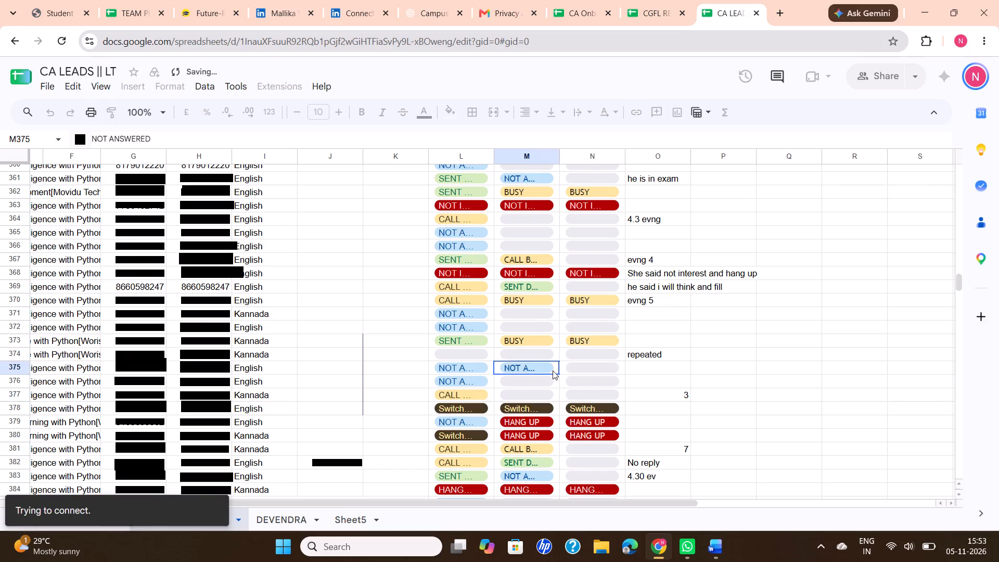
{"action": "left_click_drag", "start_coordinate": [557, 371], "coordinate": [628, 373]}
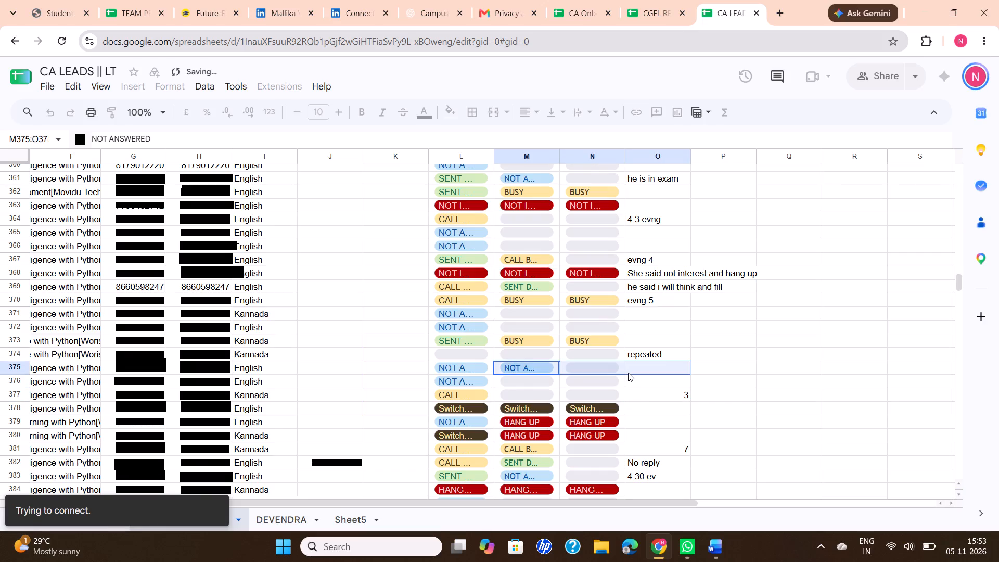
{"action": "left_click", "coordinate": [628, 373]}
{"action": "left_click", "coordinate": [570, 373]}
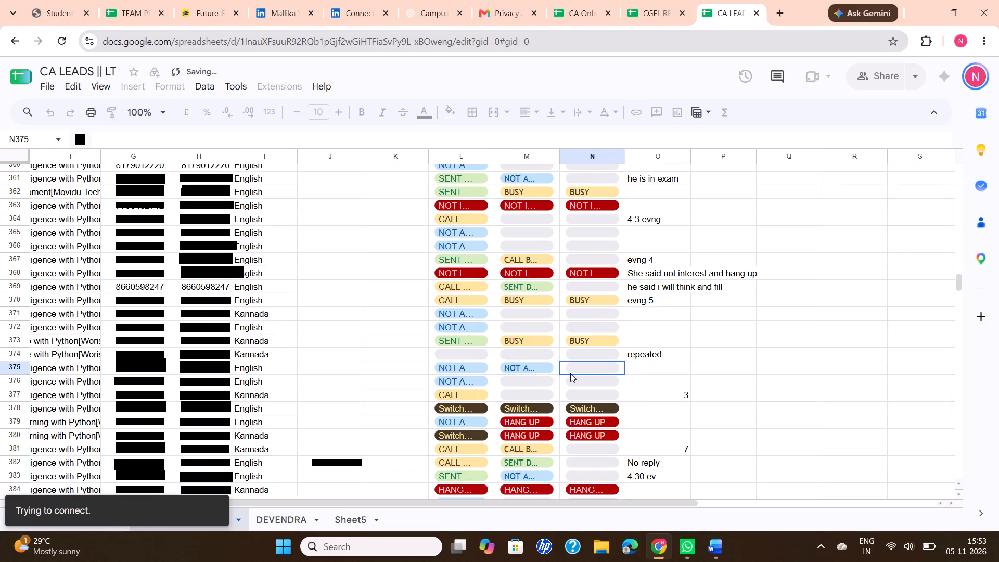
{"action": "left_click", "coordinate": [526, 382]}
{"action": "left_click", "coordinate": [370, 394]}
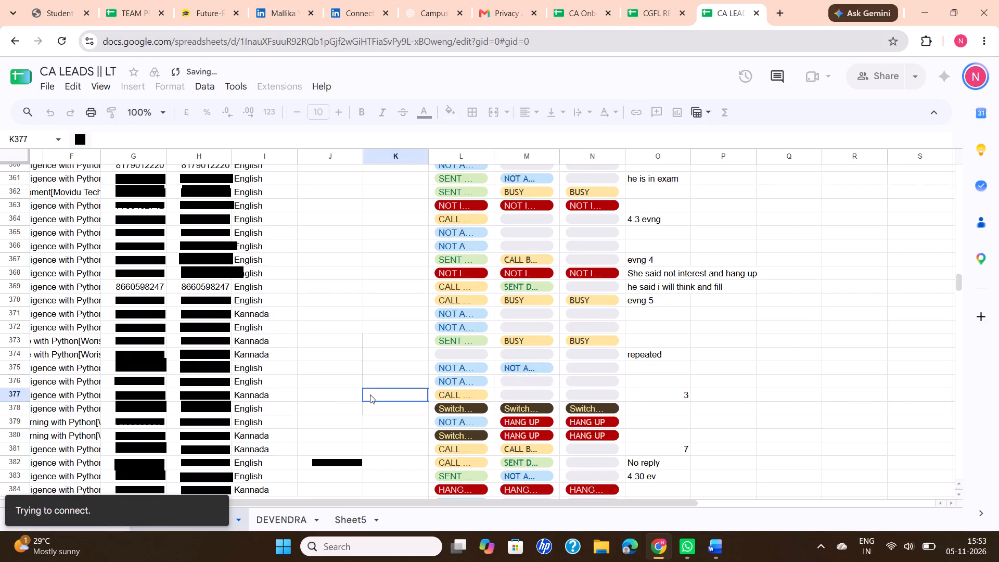
Look over the leads and their statuses around rows 366 to 390, and select the column J phone number in row 382.
{"action": "scroll", "coordinate": [370, 394], "scroll_direction": "right", "scroll_amount": 6}
{"action": "scroll", "coordinate": [370, 394], "scroll_direction": "down", "scroll_amount": 1}
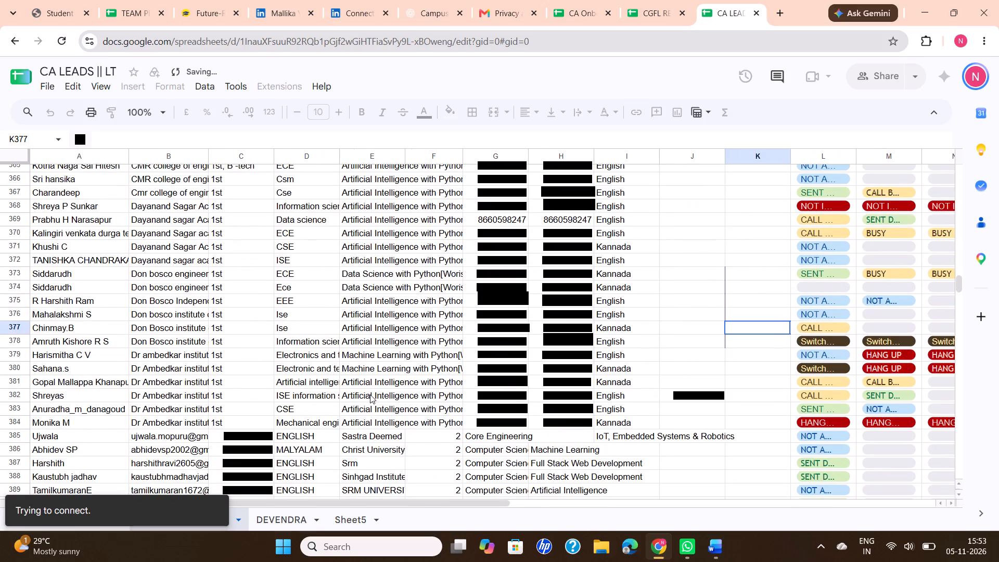
{"action": "scroll", "coordinate": [370, 394], "scroll_direction": "left", "scroll_amount": 2}
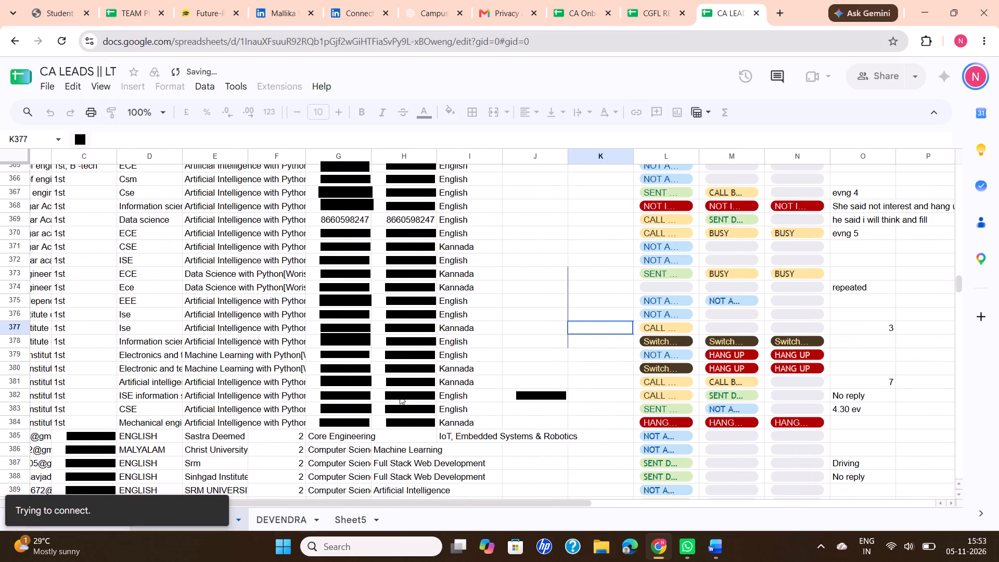
{"action": "left_click", "coordinate": [616, 391]}
{"action": "scroll", "coordinate": [616, 391], "scroll_direction": "right", "scroll_amount": 2}
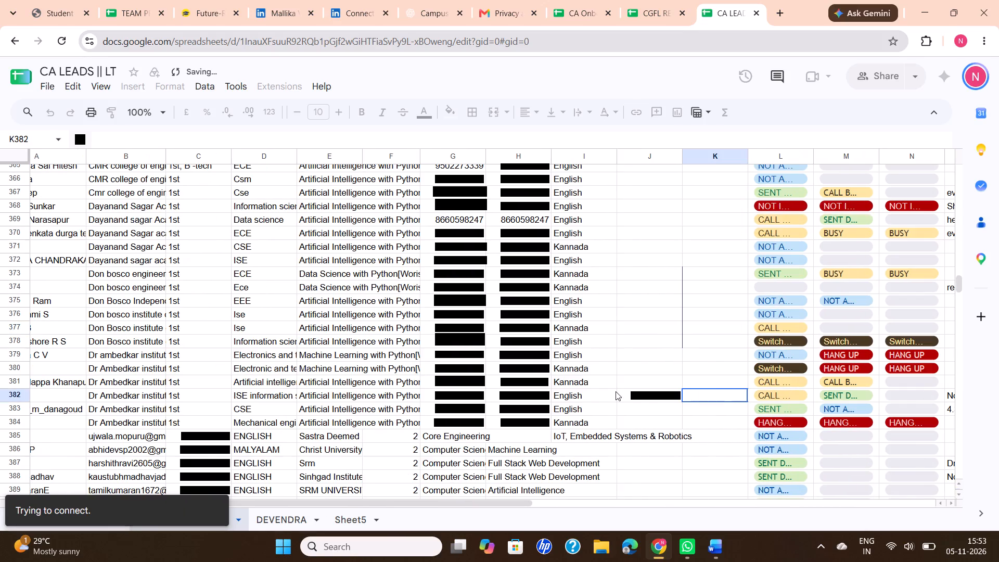
{"action": "scroll", "coordinate": [616, 391], "scroll_direction": "left", "scroll_amount": 1}
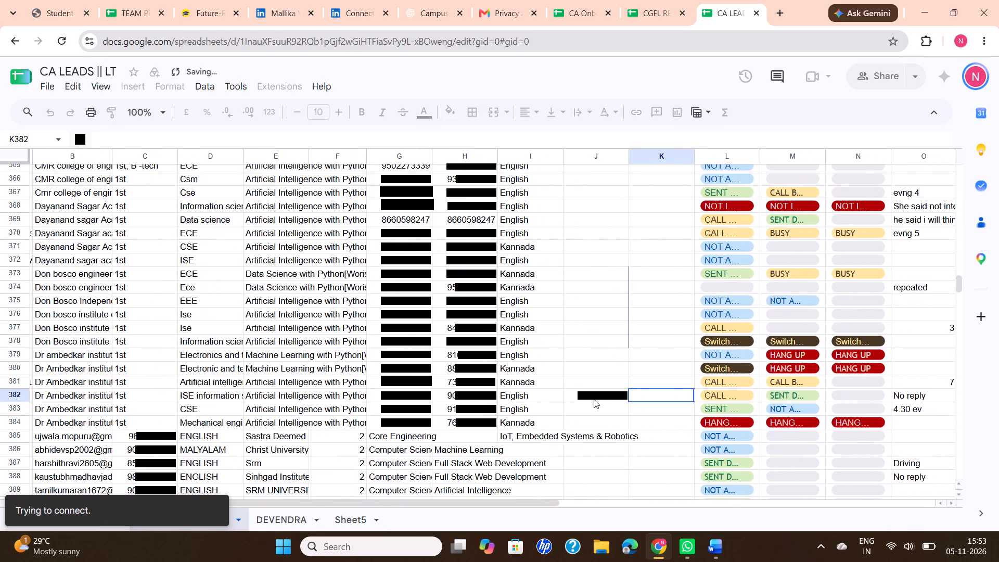
{"action": "scroll", "coordinate": [594, 399], "scroll_direction": "down", "scroll_amount": 1}
{"action": "left_click", "coordinate": [587, 385]}
{"action": "scroll", "coordinate": [587, 385], "scroll_direction": "left", "scroll_amount": 2}
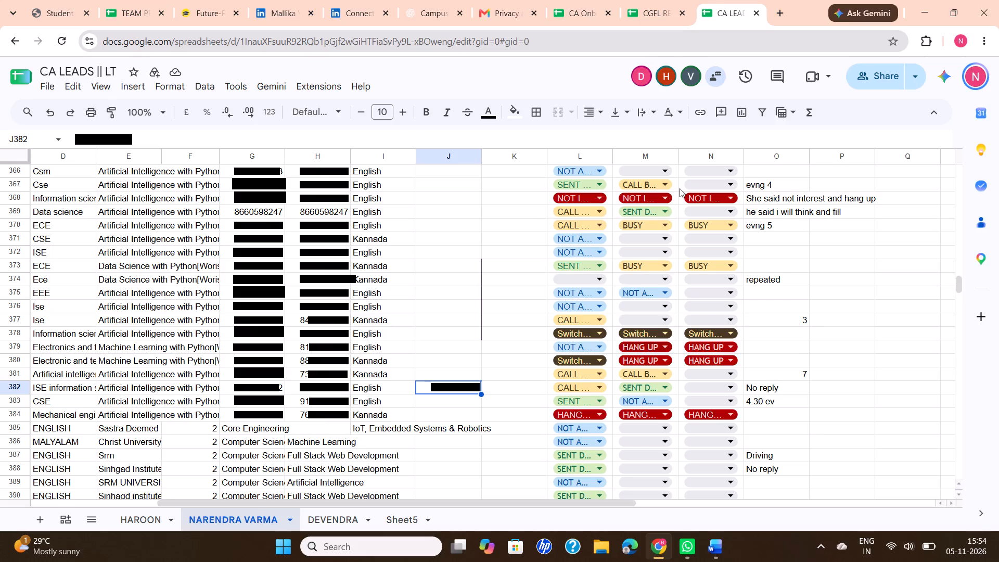
Switch to the CGFL RESPONSES SHEET spreadsheet, trying the CA onboarding sheet first, and check the network connection while it loads.
{"action": "left_click", "coordinate": [576, 0]}
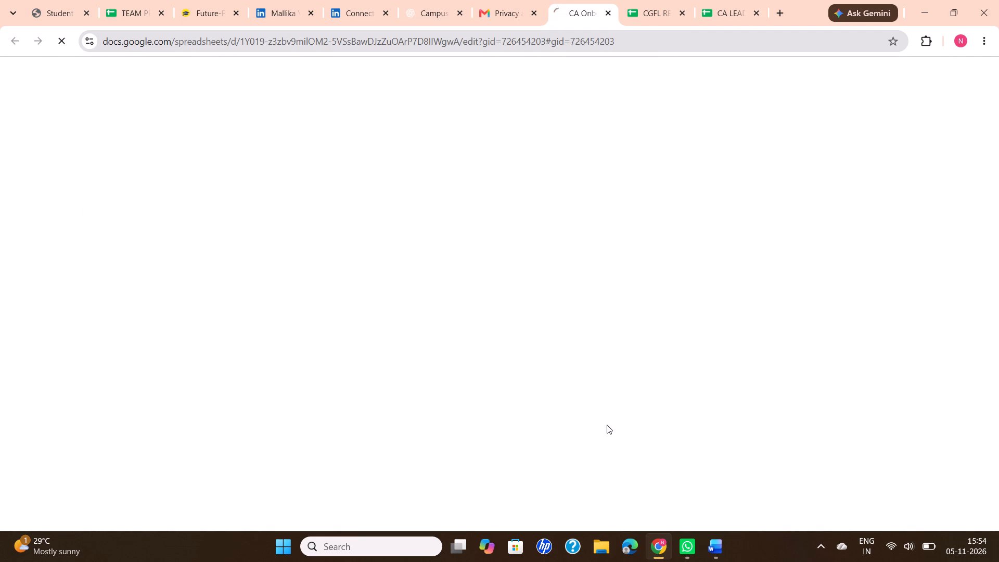
{"action": "left_click", "coordinate": [650, 14]}
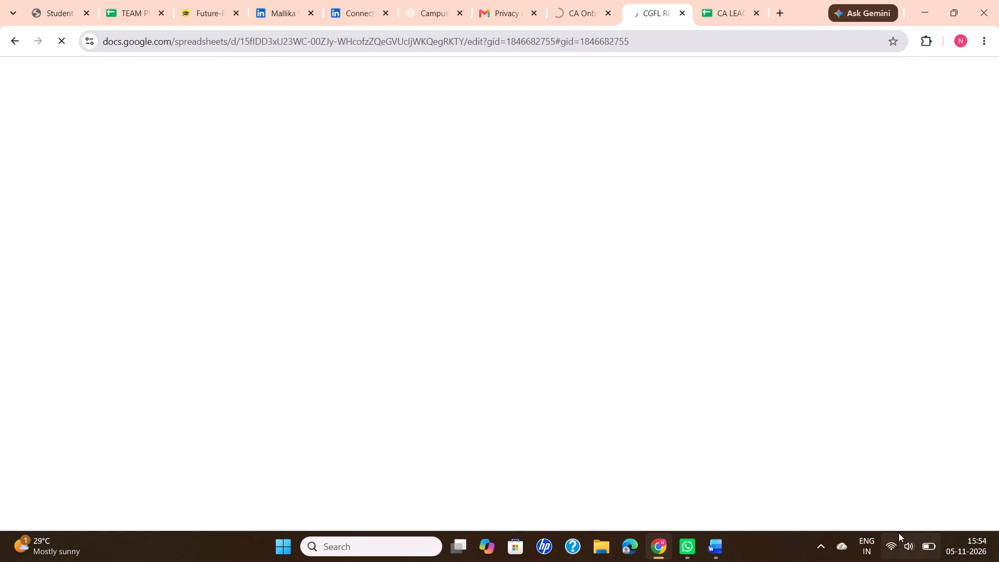
{"action": "left_click", "coordinate": [888, 557]}
{"action": "left_click", "coordinate": [613, 390]}
Look briefly at the CA LEADS spreadsheet and return to the CGFL RESPONSES SHEET.
{"action": "scroll", "coordinate": [613, 390], "scroll_direction": "right", "scroll_amount": 1}
{"action": "left_click", "coordinate": [699, 11]}
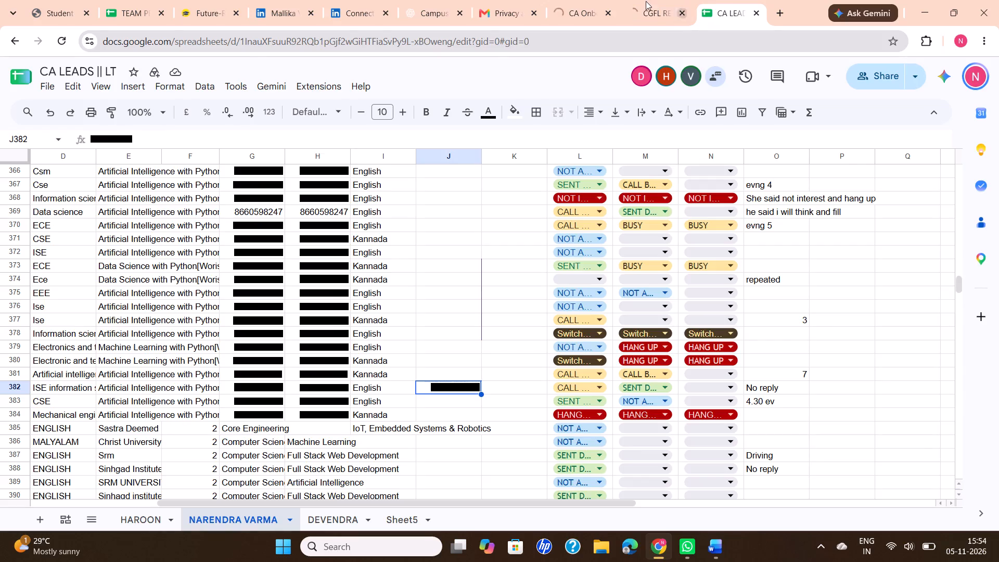
{"action": "left_click", "coordinate": [643, 0]}
Check the computer's Wi-Fi connection in the quick settings, closing them when done.
{"action": "left_click", "coordinate": [892, 546]}
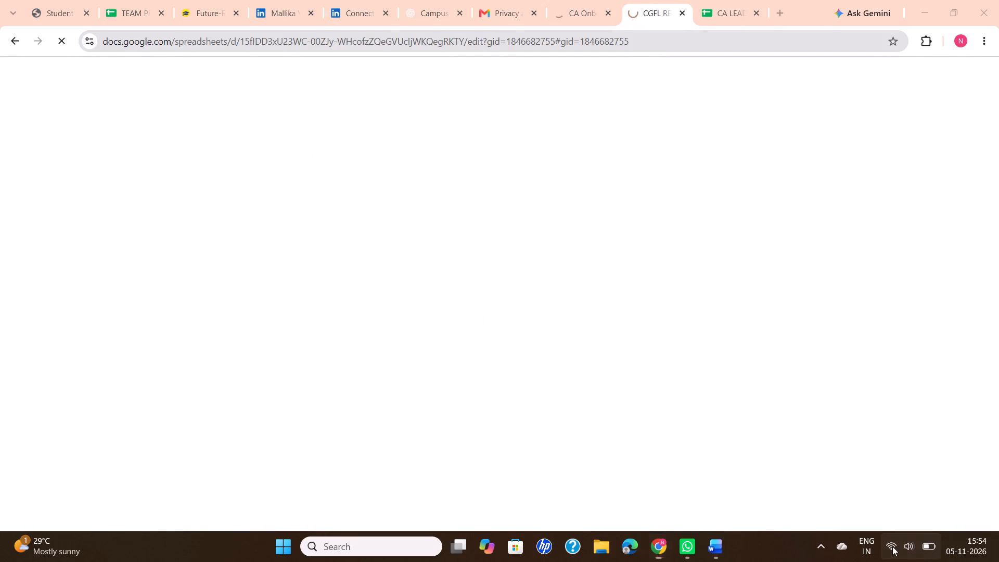
{"action": "left_click", "coordinate": [892, 546]}
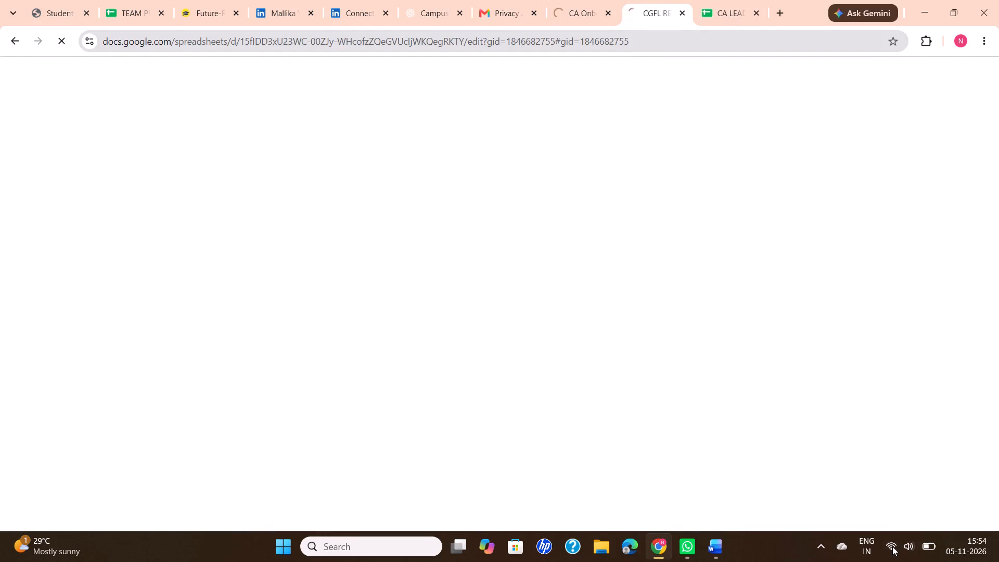
{"action": "left_click", "coordinate": [892, 546]}
{"action": "left_click", "coordinate": [813, 301]}
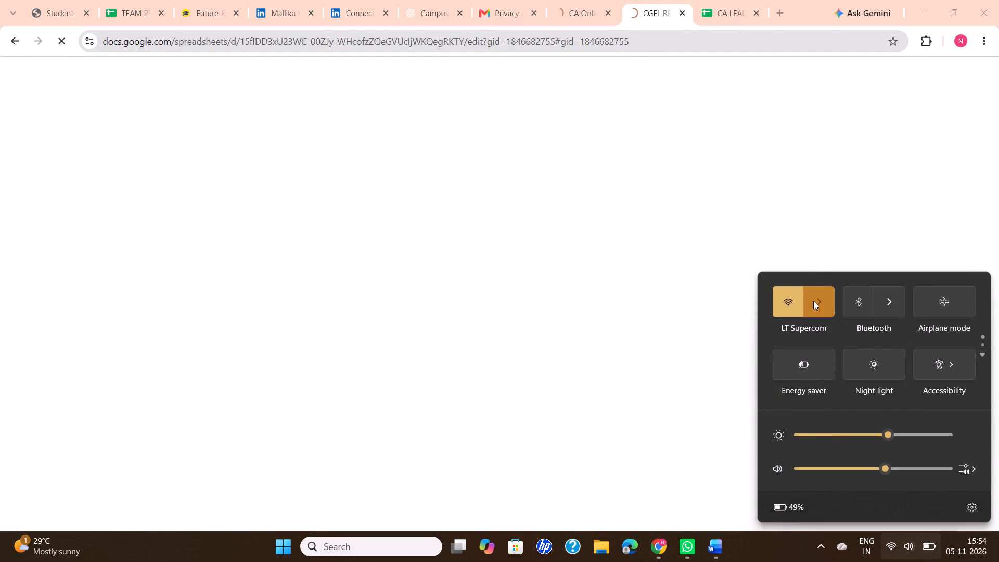
{"action": "left_click", "coordinate": [676, 362]}
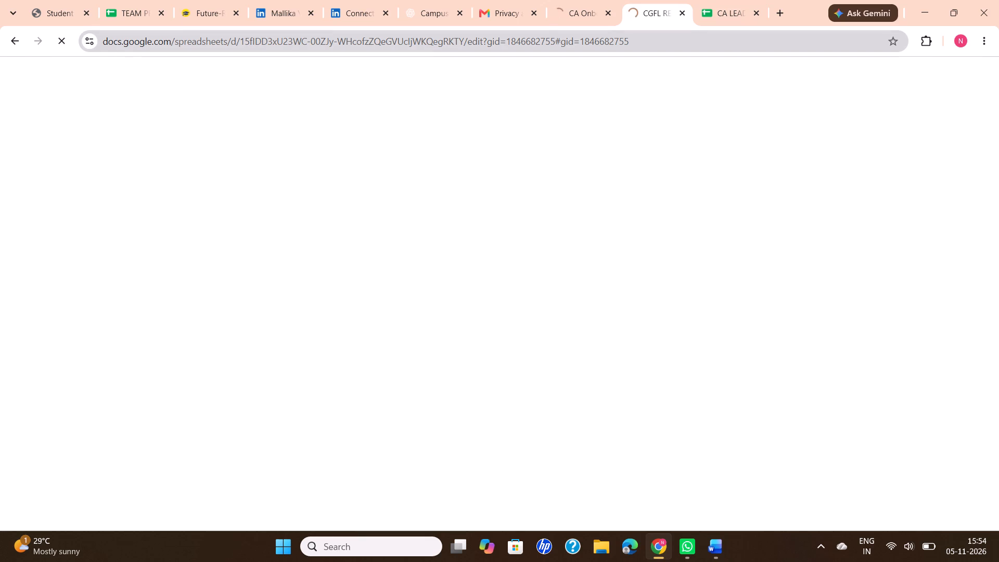
Stop the stalled page load and reload the CGFL RESPONSES SHEET spreadsheet.
{"action": "left_click", "coordinate": [59, 42]}
{"action": "left_click", "coordinate": [59, 42]}
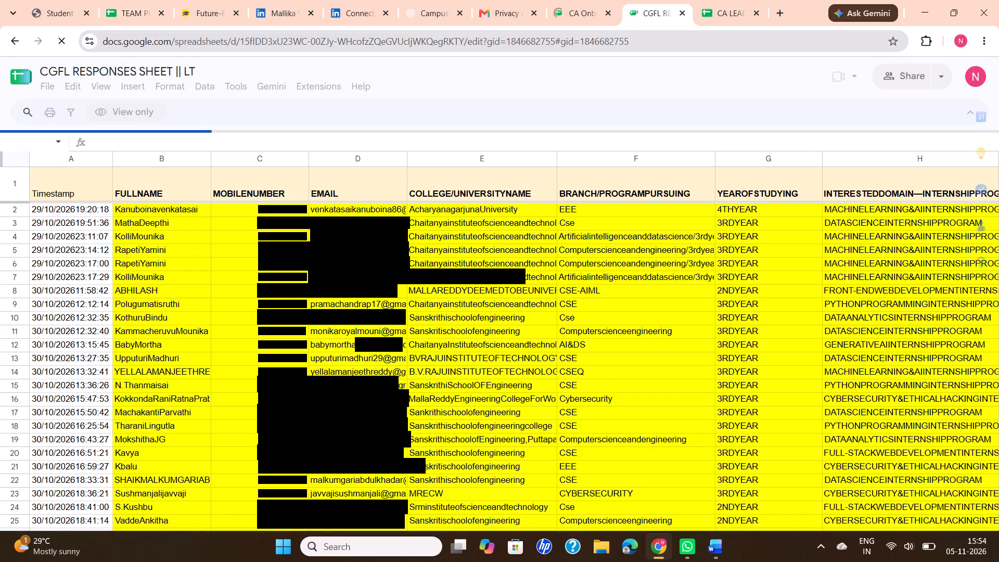
Look through the open sheet's form responses down to the last row, and select the mobile number in row 46.
{"action": "scroll", "coordinate": [344, 371], "scroll_direction": "down", "scroll_amount": 5}
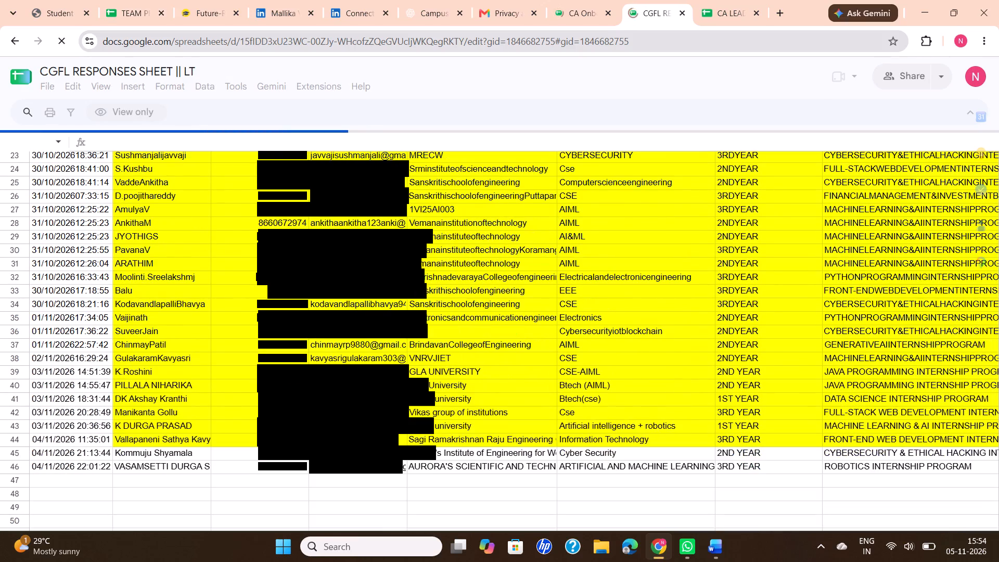
{"action": "scroll", "coordinate": [344, 371], "scroll_direction": "down", "scroll_amount": 2}
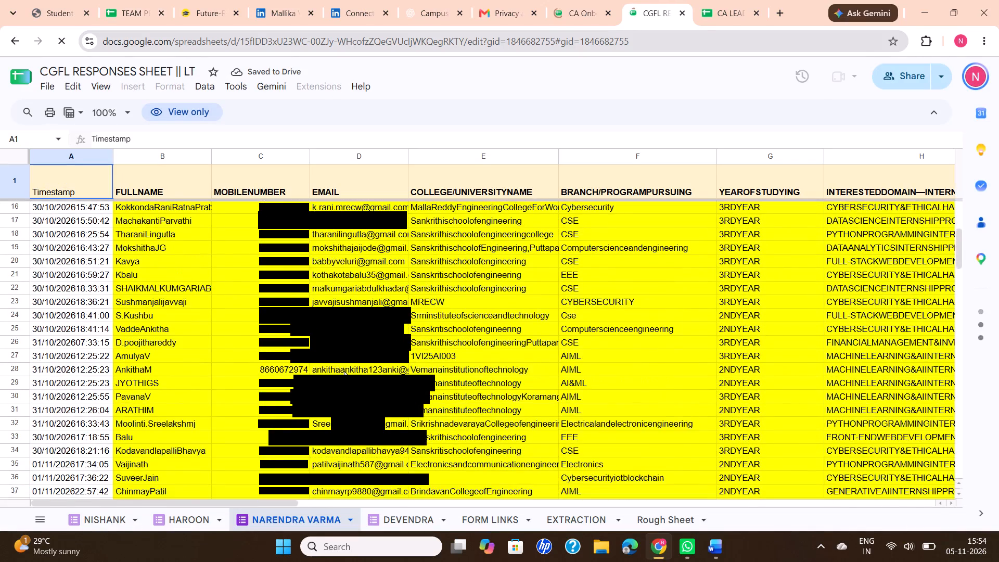
{"action": "scroll", "coordinate": [344, 371], "scroll_direction": "down", "scroll_amount": 1}
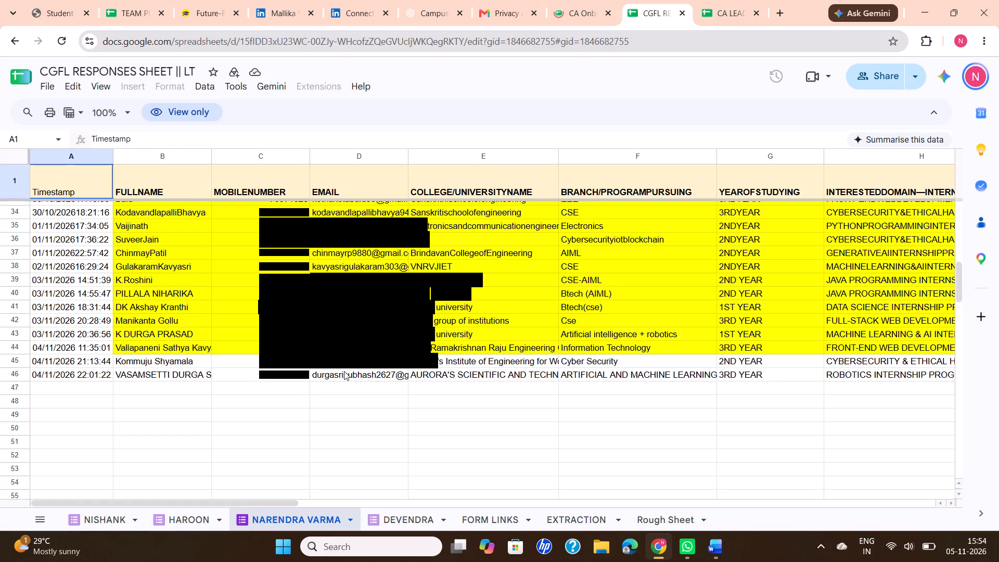
{"action": "left_click", "coordinate": [323, 375]}
{"action": "left_click", "coordinate": [290, 371]}
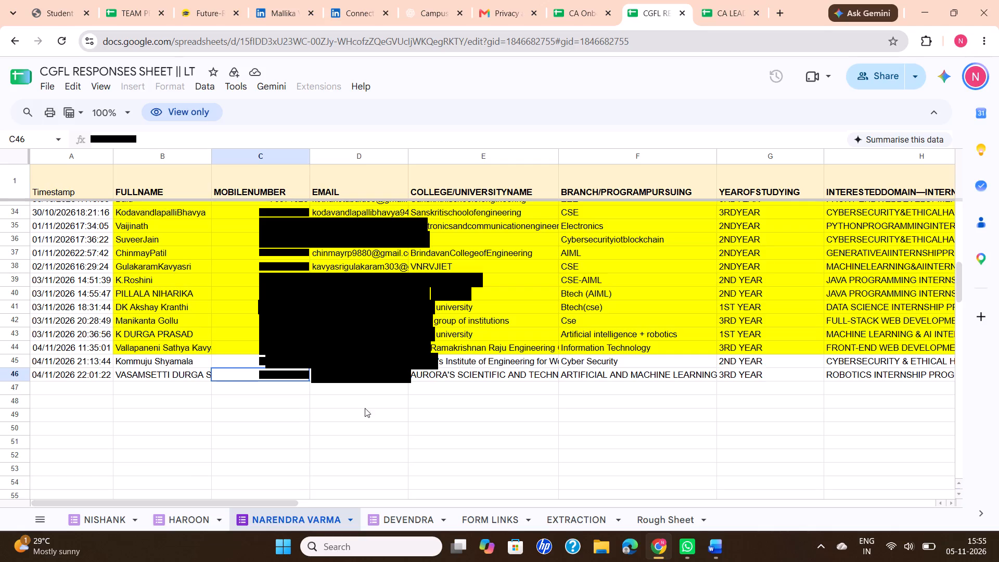
Open the HAROON responses sheet and look through its entries down to the most recent ones.
{"action": "left_click", "coordinate": [190, 521]}
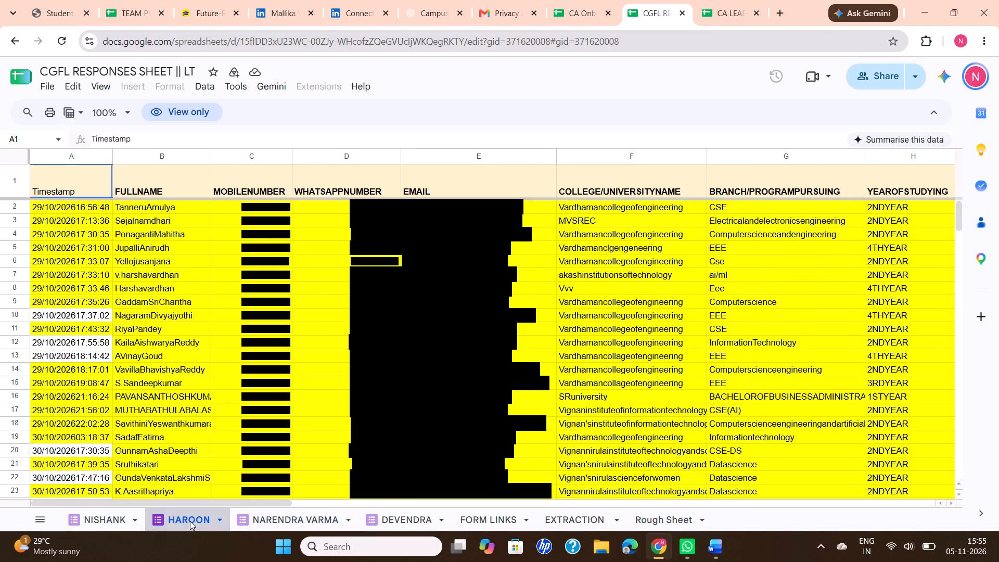
{"action": "scroll", "coordinate": [294, 365], "scroll_direction": "down", "scroll_amount": 4}
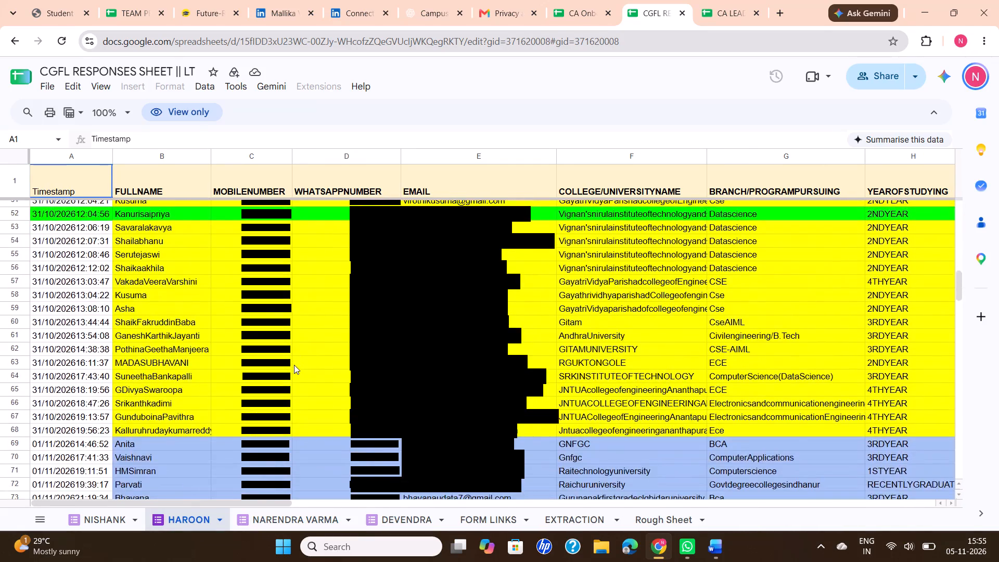
{"action": "scroll", "coordinate": [294, 365], "scroll_direction": "down", "scroll_amount": 3}
{"action": "scroll", "coordinate": [294, 365], "scroll_direction": "right", "scroll_amount": 2}
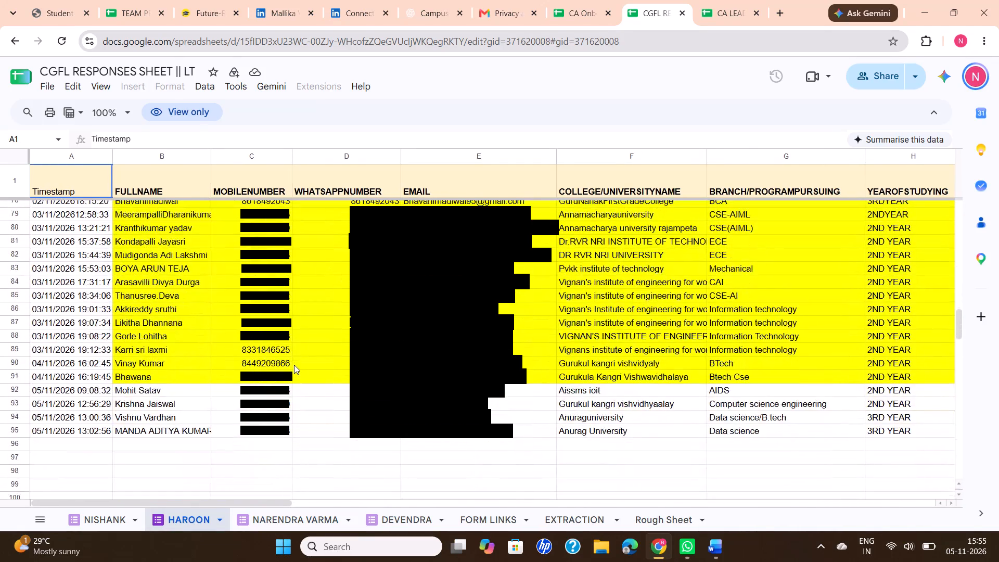
Open the NISHANK responses sheet and examine its first rows across all columns, including referral codes, BDE and remarks.
{"action": "left_click", "coordinate": [106, 512]}
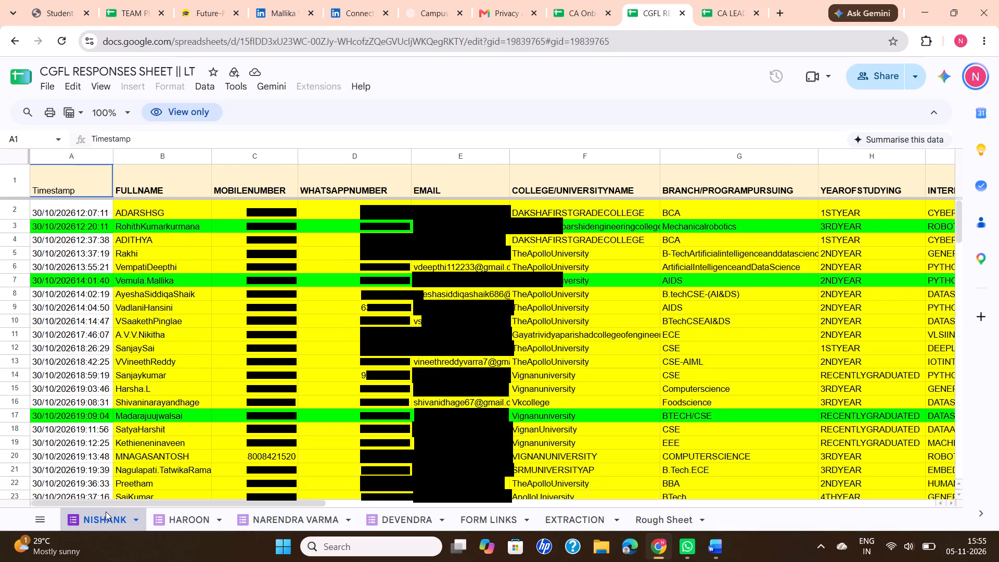
{"action": "scroll", "coordinate": [174, 406], "scroll_direction": "right", "scroll_amount": 2}
{"action": "scroll", "coordinate": [174, 406], "scroll_direction": "down", "scroll_amount": 1}
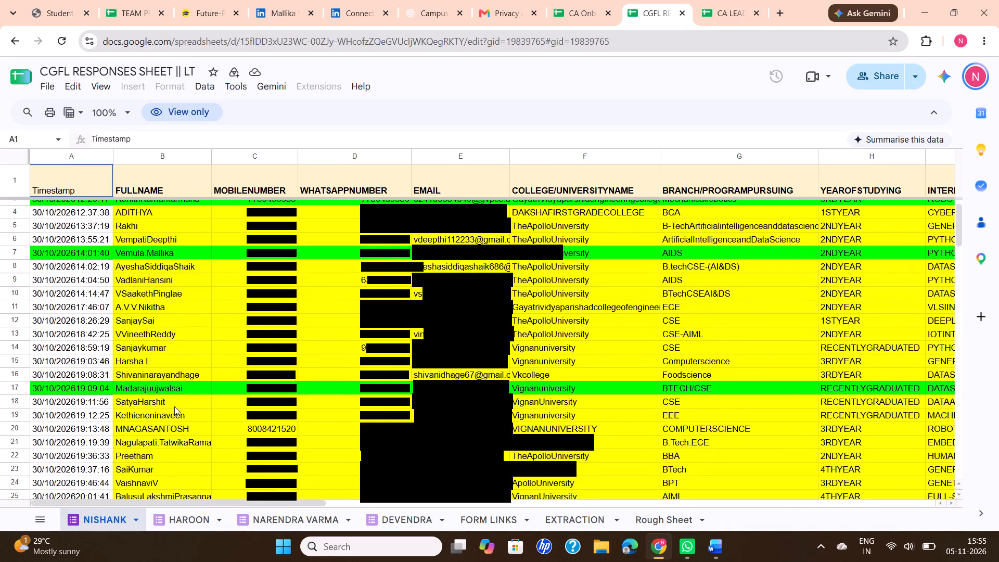
{"action": "scroll", "coordinate": [174, 406], "scroll_direction": "left", "scroll_amount": 2}
{"action": "scroll", "coordinate": [174, 406], "scroll_direction": "right", "scroll_amount": 1}
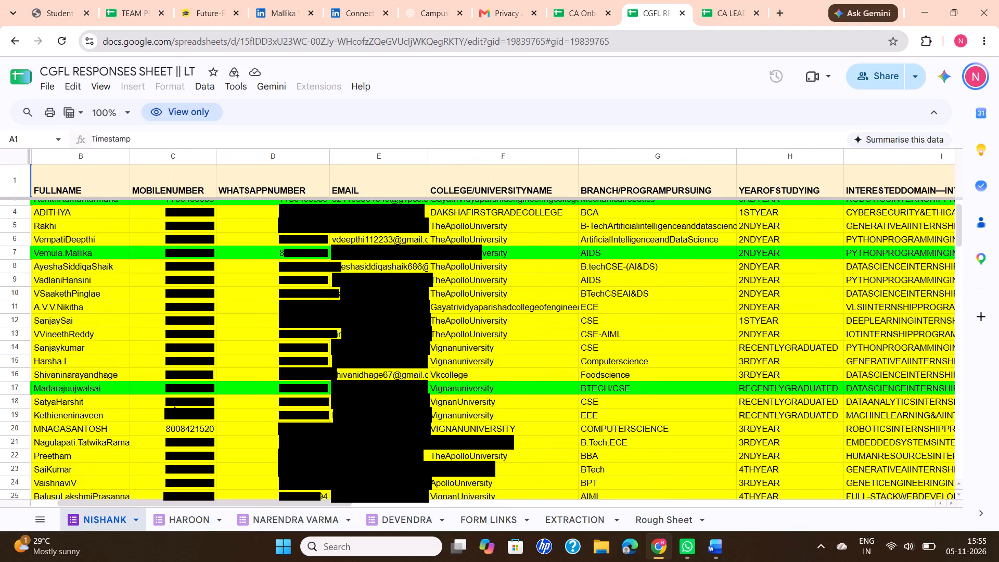
{"action": "scroll", "coordinate": [174, 406], "scroll_direction": "left", "scroll_amount": 5}
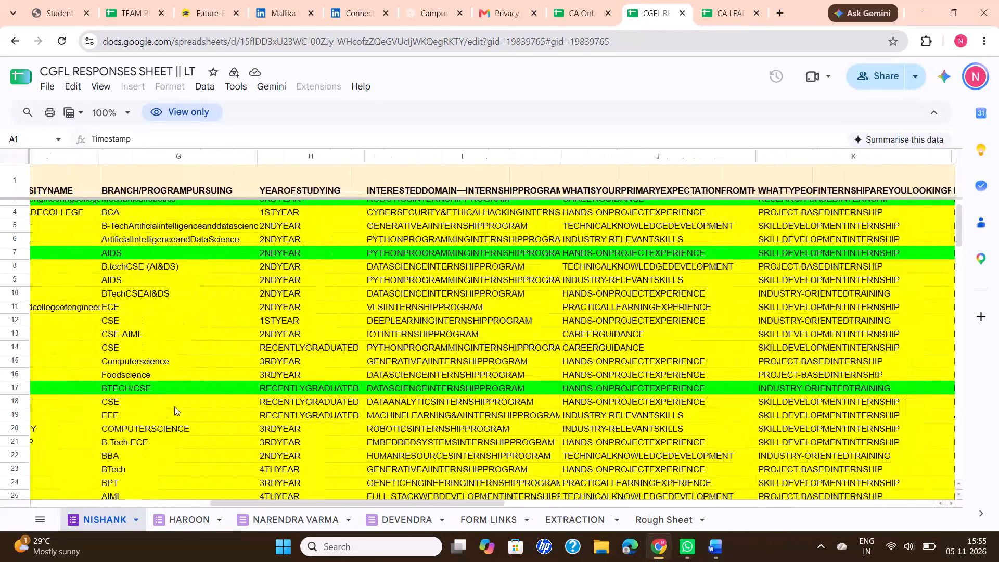
{"action": "scroll", "coordinate": [174, 406], "scroll_direction": "left", "scroll_amount": 7}
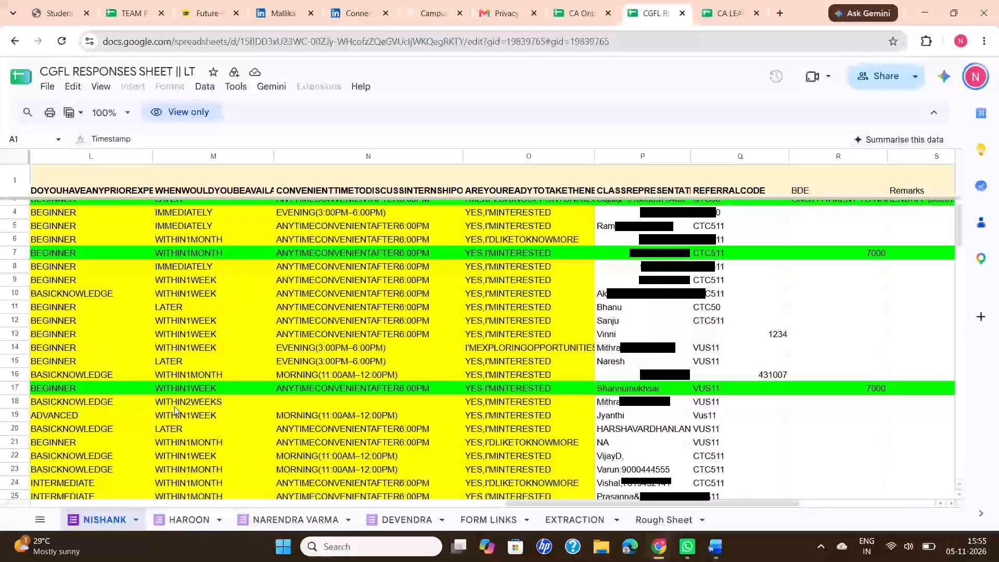
{"action": "scroll", "coordinate": [174, 406], "scroll_direction": "left", "scroll_amount": 1}
{"action": "scroll", "coordinate": [174, 406], "scroll_direction": "up", "scroll_amount": 1}
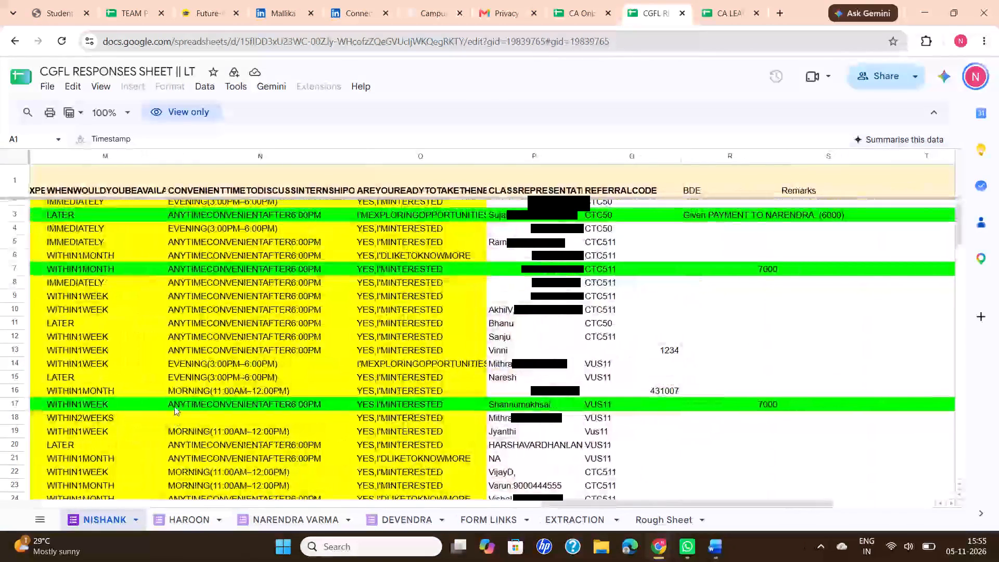
{"action": "scroll", "coordinate": [174, 406], "scroll_direction": "right", "scroll_amount": 6}
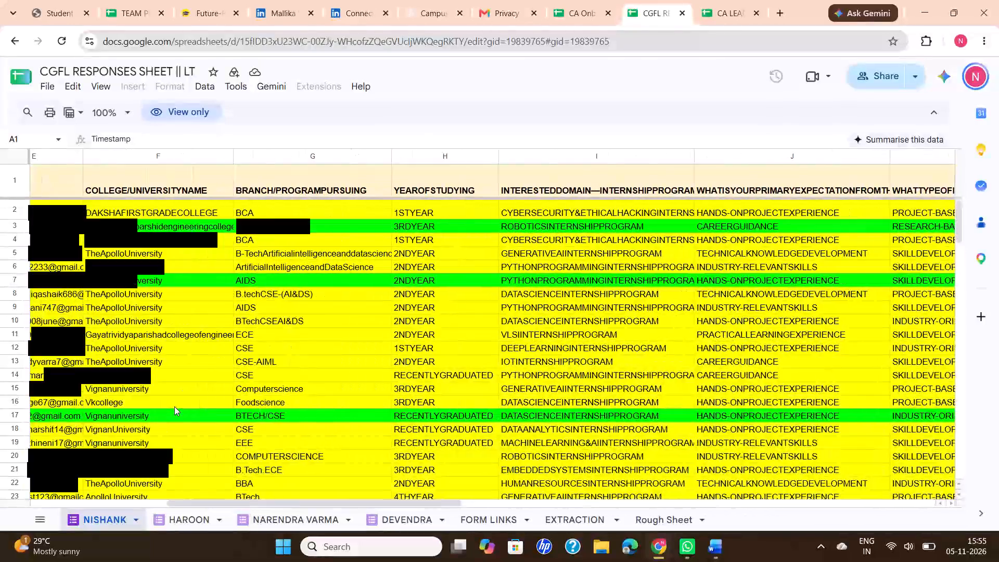
{"action": "scroll", "coordinate": [174, 406], "scroll_direction": "right", "scroll_amount": 7}
{"action": "scroll", "coordinate": [174, 406], "scroll_direction": "left", "scroll_amount": 12}
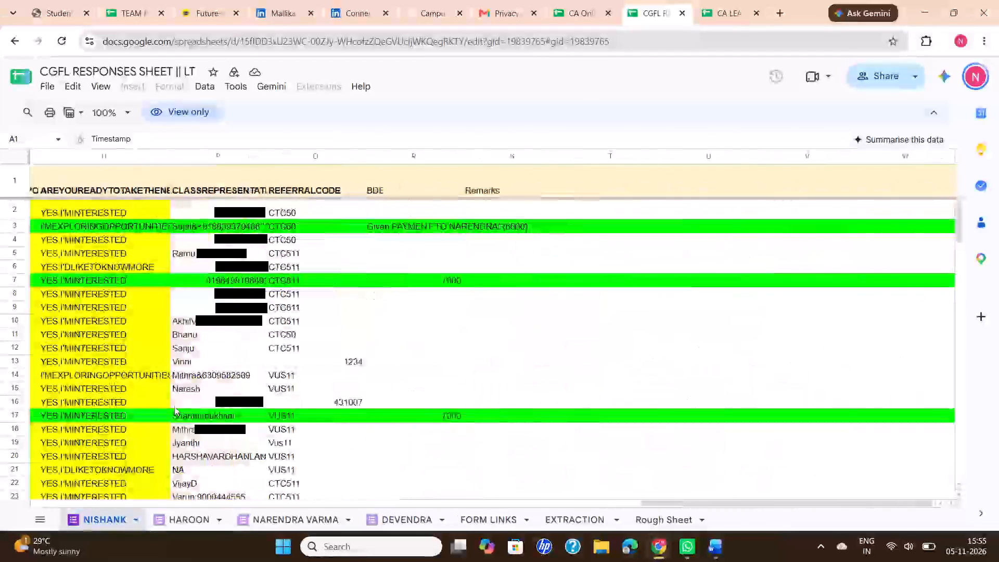
Examine the most recent responses at the end of the NISHANK sheet, back at the timestamp and name columns.
{"action": "scroll", "coordinate": [174, 406], "scroll_direction": "down", "scroll_amount": 3}
{"action": "scroll", "coordinate": [174, 406], "scroll_direction": "right", "scroll_amount": 11}
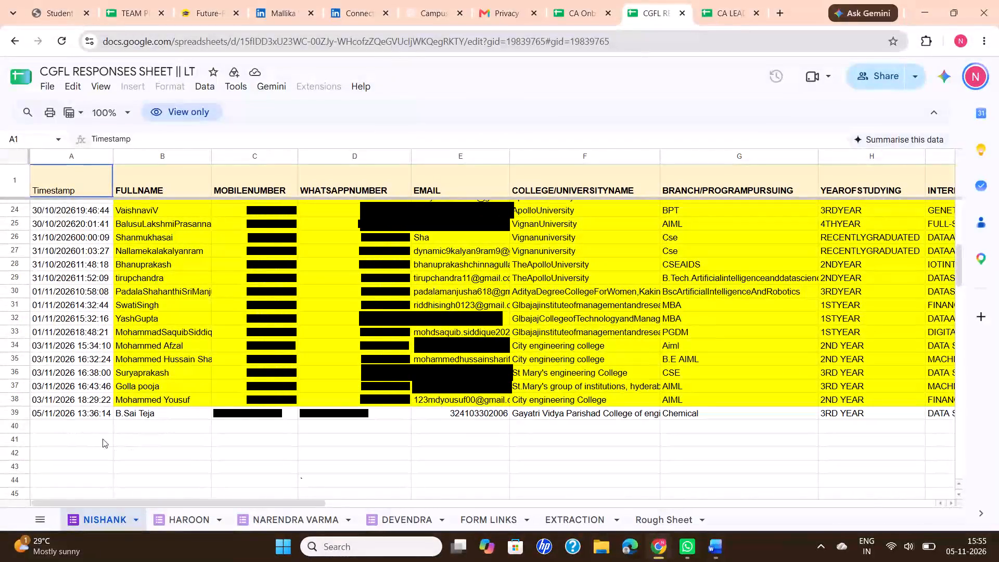
{"action": "left_click", "coordinate": [188, 515]}
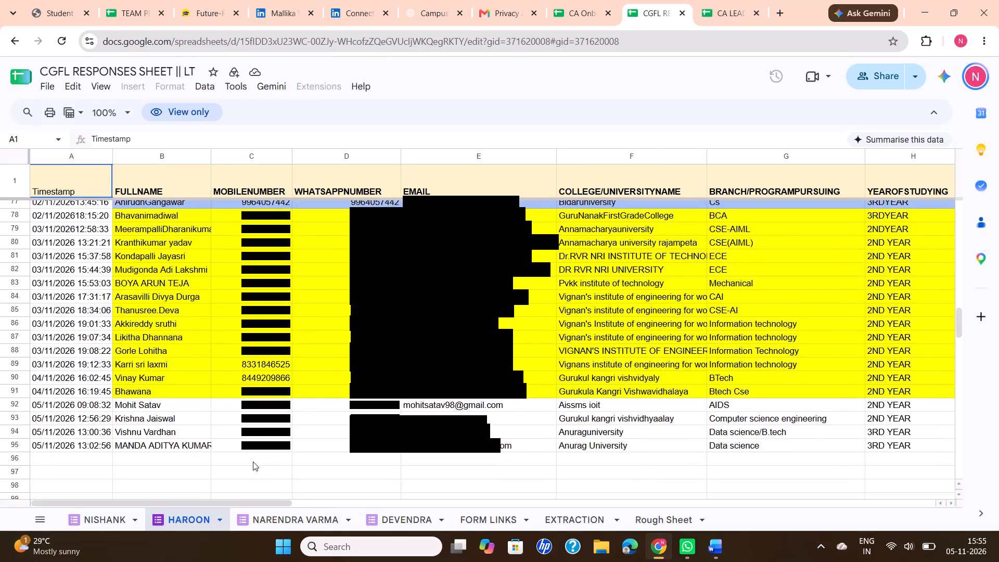
{"action": "left_click", "coordinate": [285, 513]}
{"action": "scroll", "coordinate": [378, 402], "scroll_direction": "right", "scroll_amount": 3}
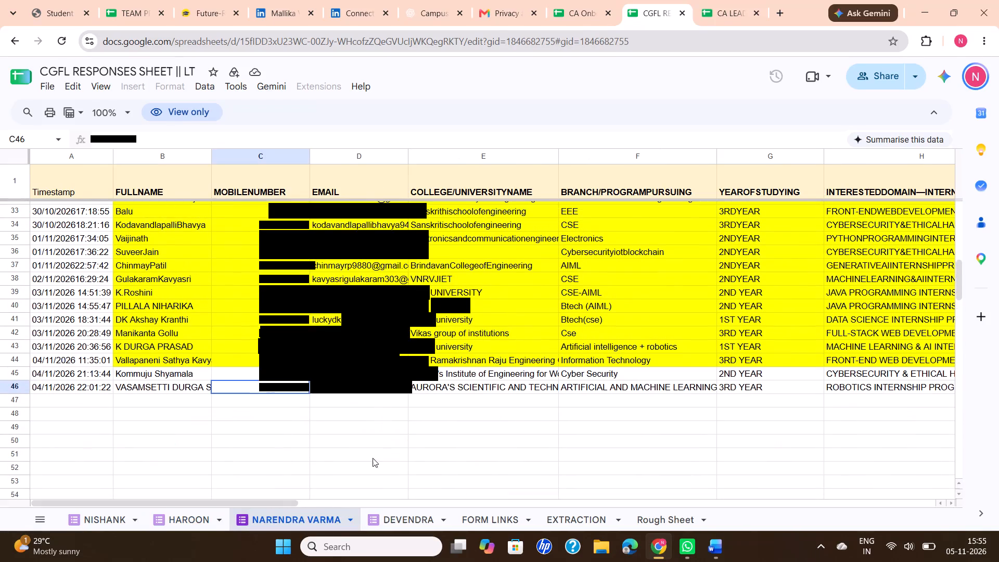
{"action": "left_click", "coordinate": [379, 513]}
{"action": "left_click", "coordinate": [293, 519]}
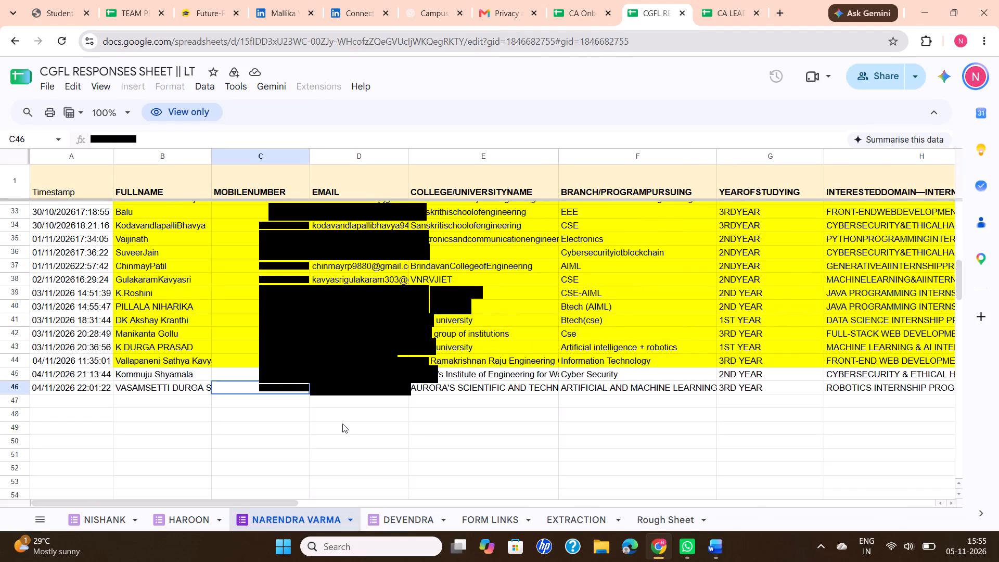
Examine the latest CA Onboarding Application responses, comparing applicant details with referred friends and lead gen BD names, especially rows 51 and 38.
{"action": "left_click", "coordinate": [577, 20]}
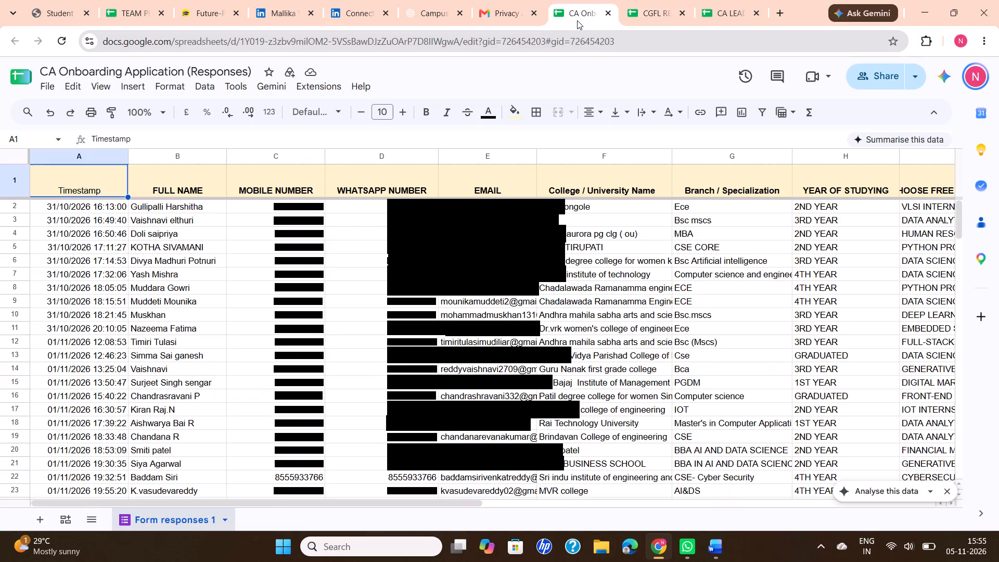
{"action": "scroll", "coordinate": [442, 328], "scroll_direction": "down", "scroll_amount": 5}
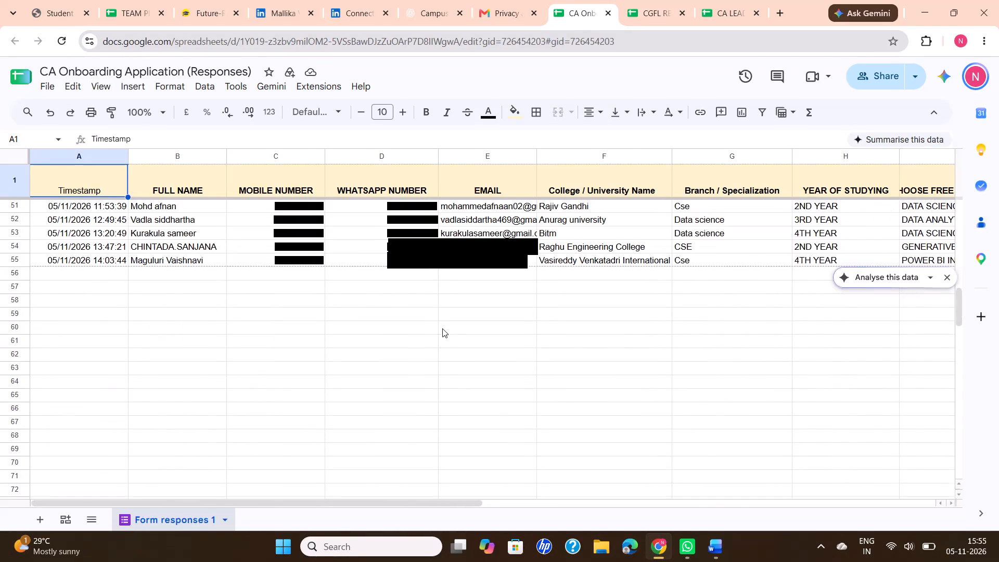
{"action": "scroll", "coordinate": [442, 328], "scroll_direction": "left", "scroll_amount": 6}
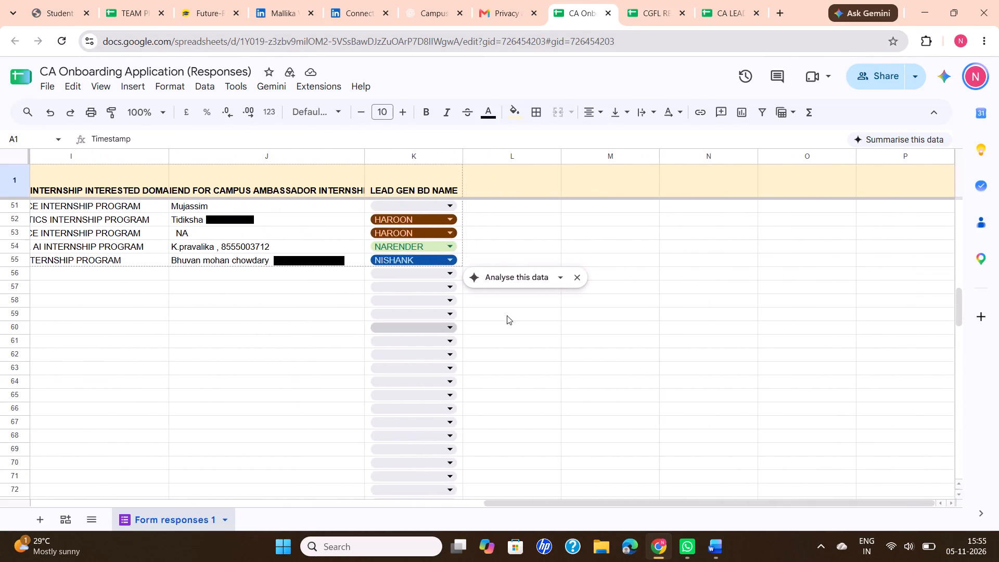
{"action": "left_click", "coordinate": [322, 260]}
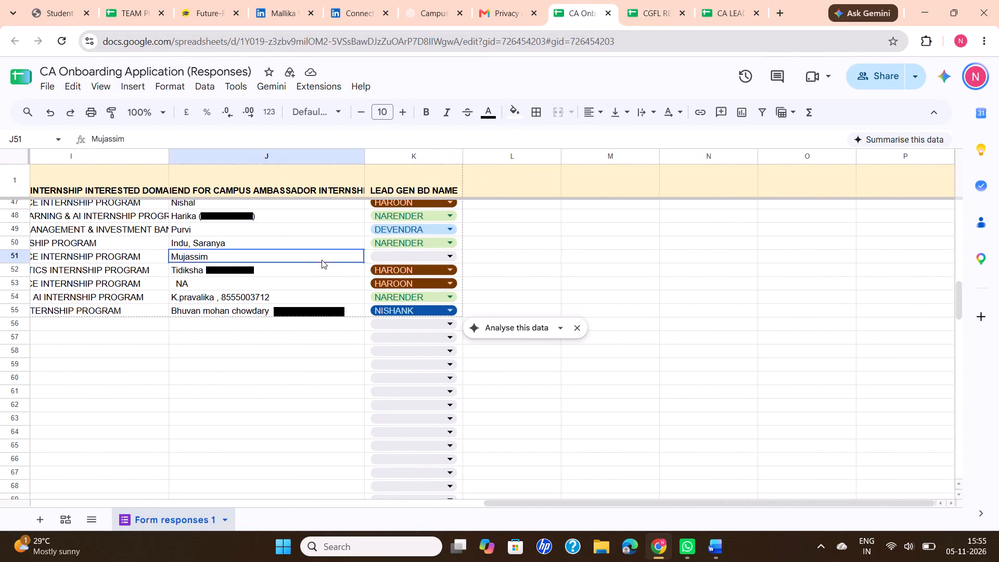
{"action": "scroll", "coordinate": [322, 260], "scroll_direction": "right", "scroll_amount": 4}
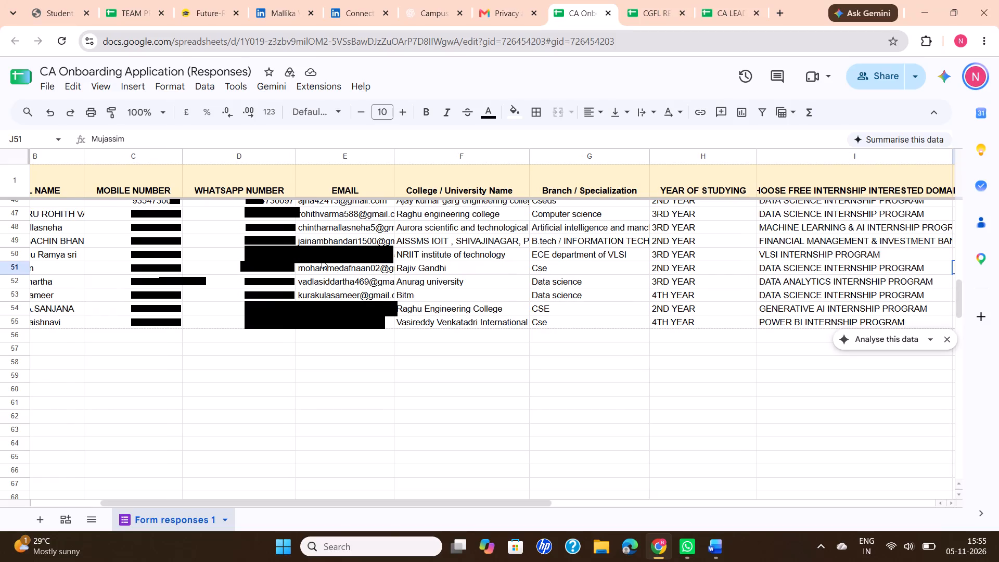
{"action": "scroll", "coordinate": [322, 260], "scroll_direction": "right", "scroll_amount": 6}
{"action": "scroll", "coordinate": [322, 260], "scroll_direction": "up", "scroll_amount": 1}
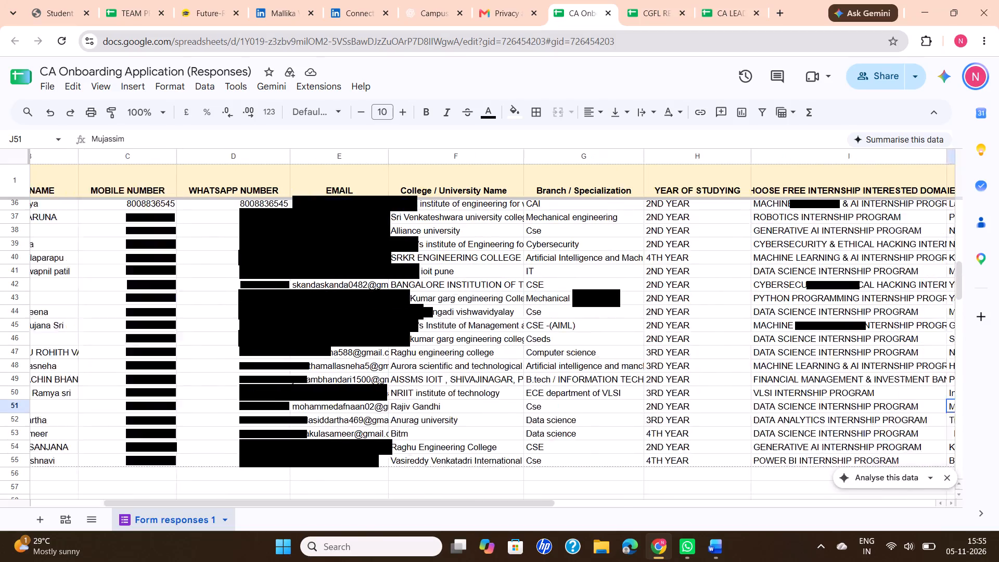
{"action": "scroll", "coordinate": [322, 260], "scroll_direction": "up", "scroll_amount": 1}
{"action": "scroll", "coordinate": [322, 260], "scroll_direction": "left", "scroll_amount": 3}
{"action": "scroll", "coordinate": [322, 260], "scroll_direction": "up", "scroll_amount": 1}
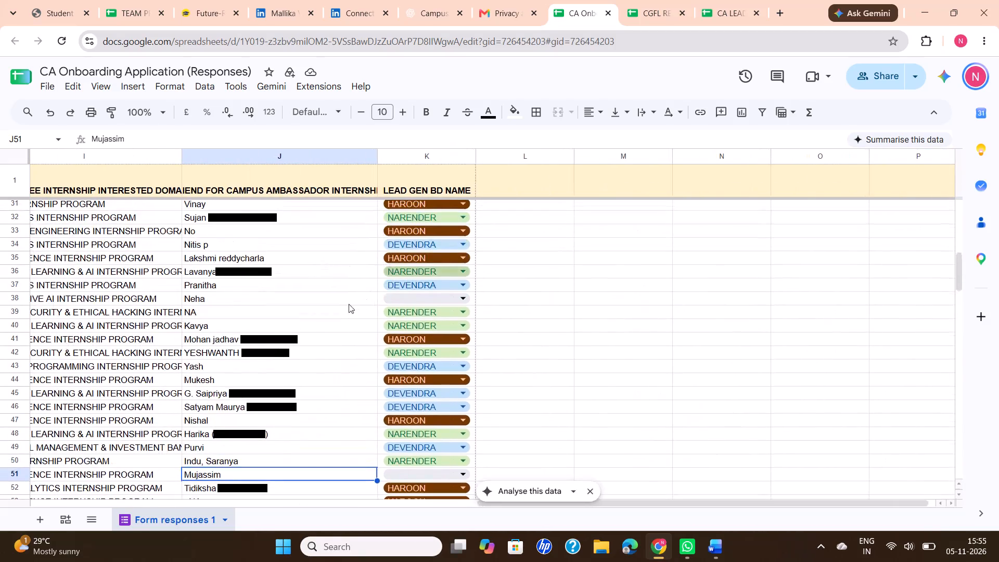
{"action": "left_click", "coordinate": [349, 304]}
{"action": "scroll", "coordinate": [349, 304], "scroll_direction": "right", "scroll_amount": 7}
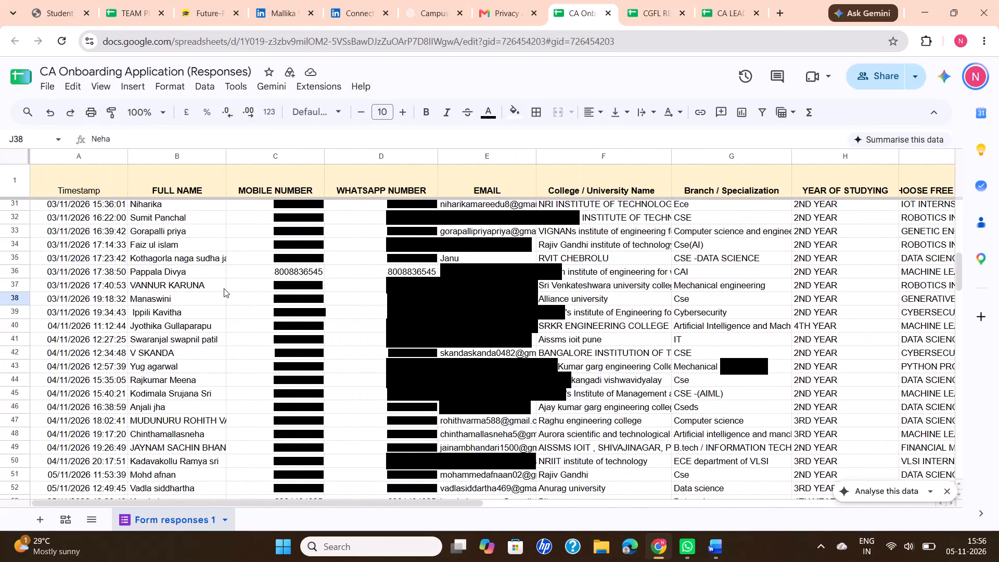
{"action": "left_click", "coordinate": [638, 6]}
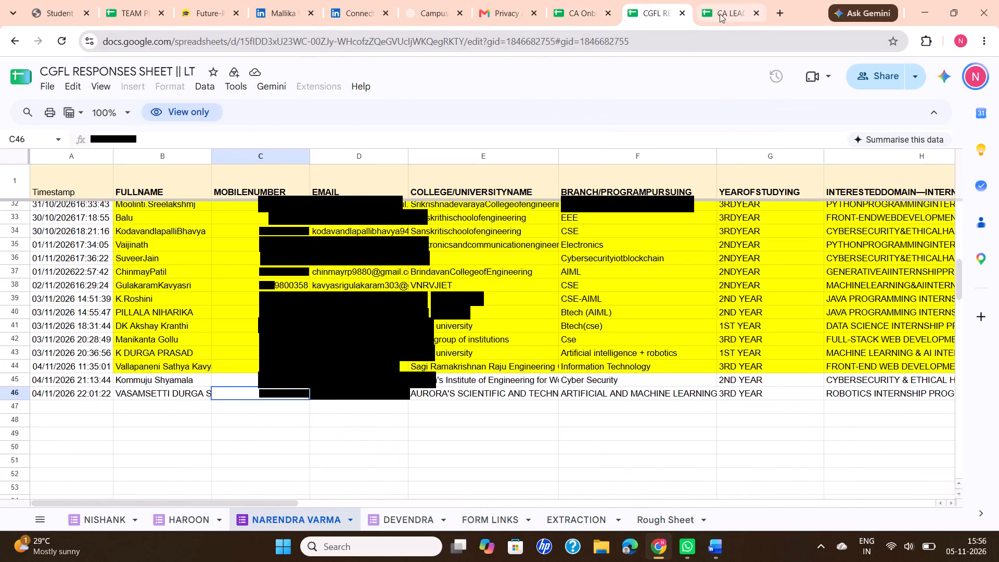
{"action": "left_click", "coordinate": [720, 14]}
{"action": "scroll", "coordinate": [335, 329], "scroll_direction": "down", "scroll_amount": 1}
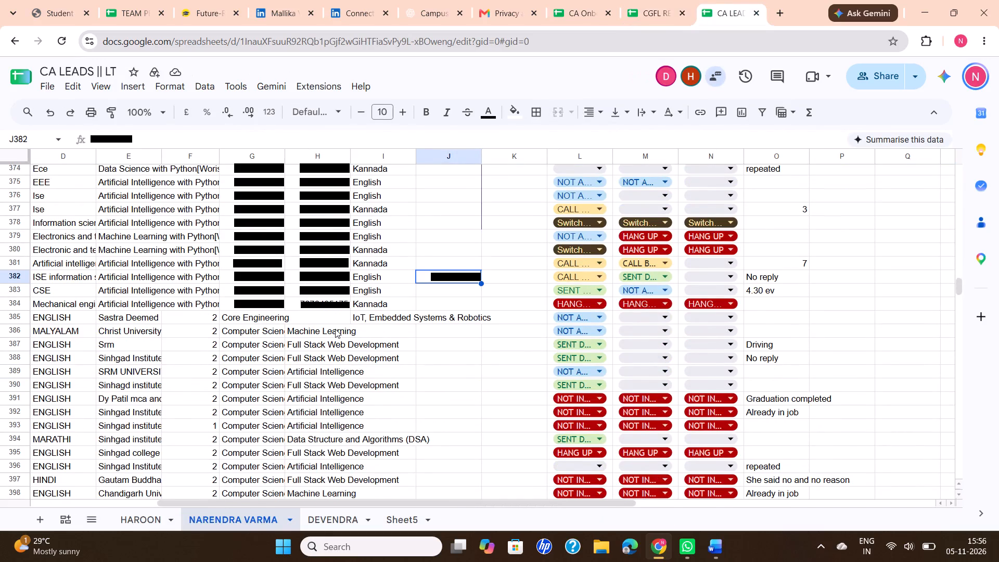
{"action": "scroll", "coordinate": [257, 344], "scroll_direction": "right", "scroll_amount": 4}
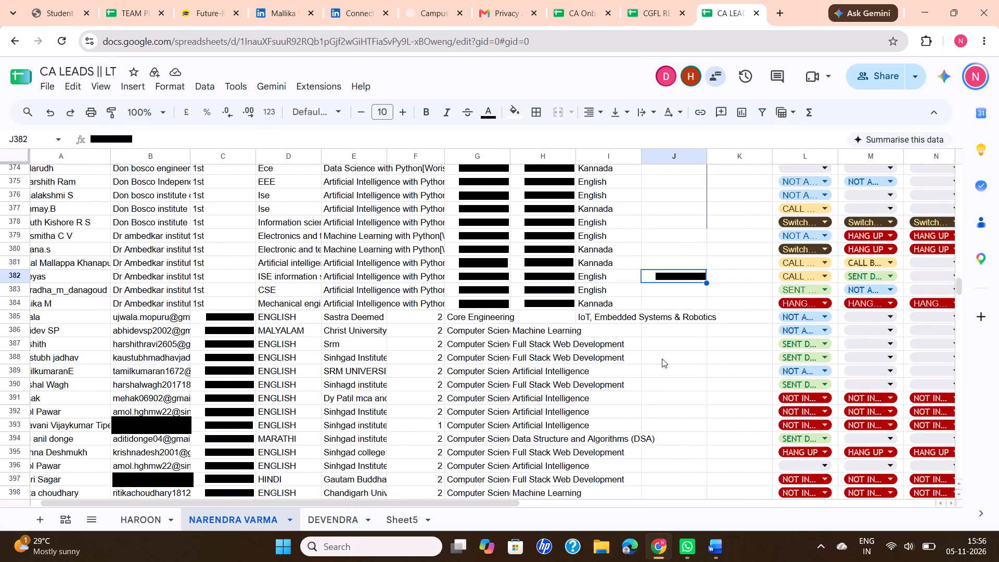
{"action": "scroll", "coordinate": [662, 359], "scroll_direction": "left", "scroll_amount": 1}
{"action": "left_click", "coordinate": [683, 363]}
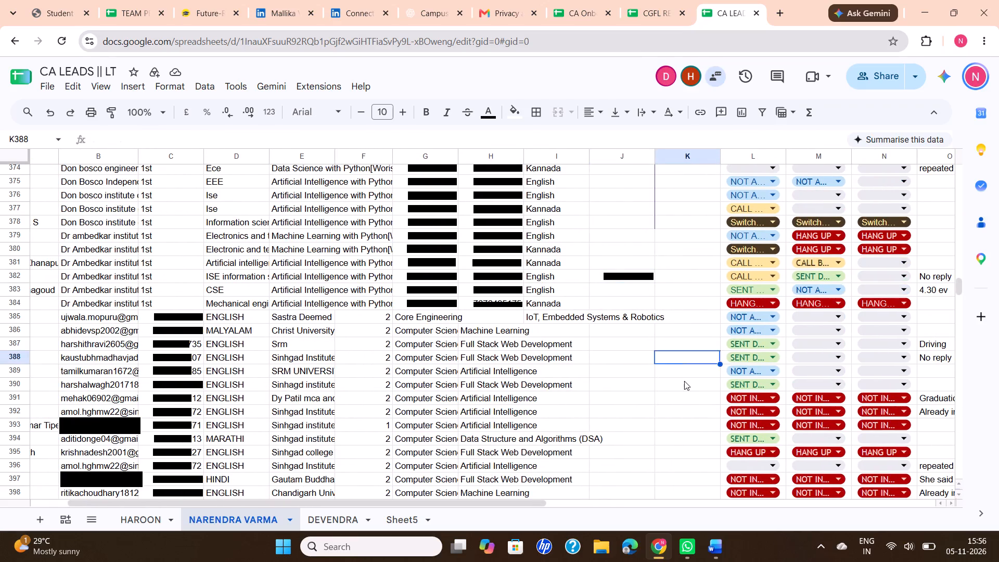
{"action": "left_click", "coordinate": [684, 381]}
{"action": "scroll", "coordinate": [684, 381], "scroll_direction": "left", "scroll_amount": 4}
{"action": "scroll", "coordinate": [684, 381], "scroll_direction": "right", "scroll_amount": 8}
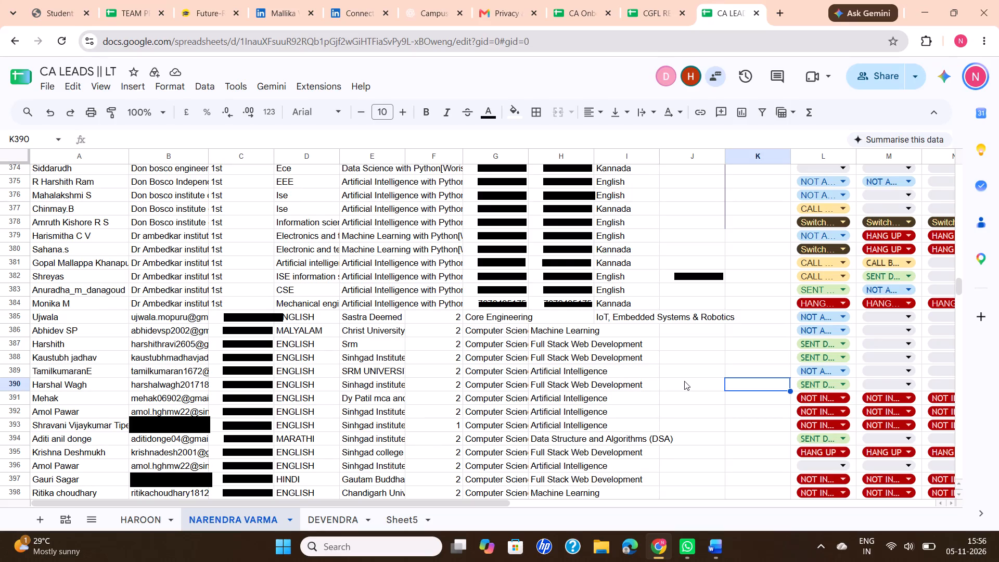
{"action": "left_click", "coordinate": [604, 393]}
{"action": "scroll", "coordinate": [604, 393], "scroll_direction": "left", "scroll_amount": 1}
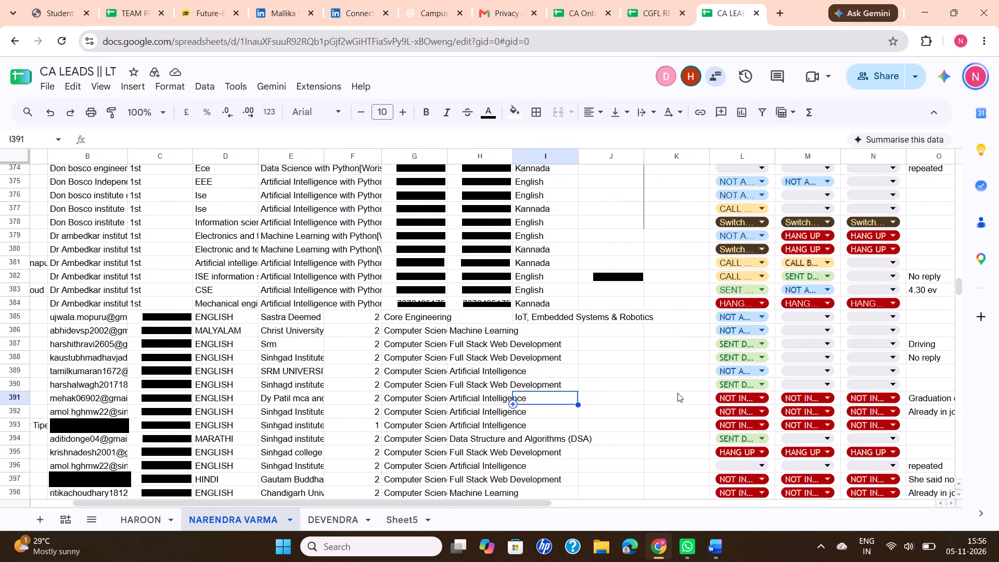
Review the leads down to row 401 against their call statuses, and select the phone number in row 394.
{"action": "scroll", "coordinate": [677, 393], "scroll_direction": "down", "scroll_amount": 1}
{"action": "left_click_drag", "start_coordinate": [663, 382], "coordinate": [658, 373]}
{"action": "left_click", "coordinate": [658, 373]}
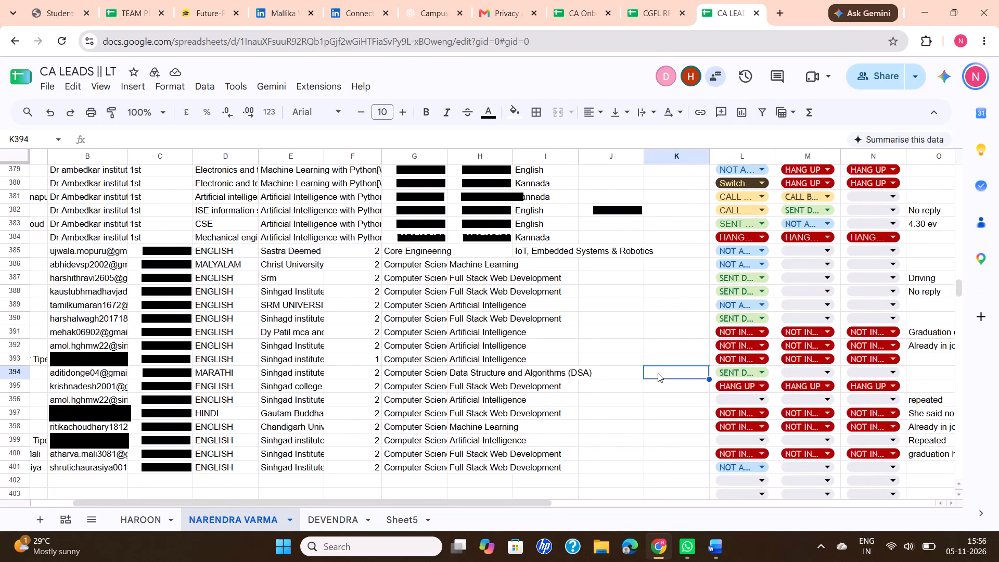
{"action": "scroll", "coordinate": [658, 373], "scroll_direction": "right", "scroll_amount": 3}
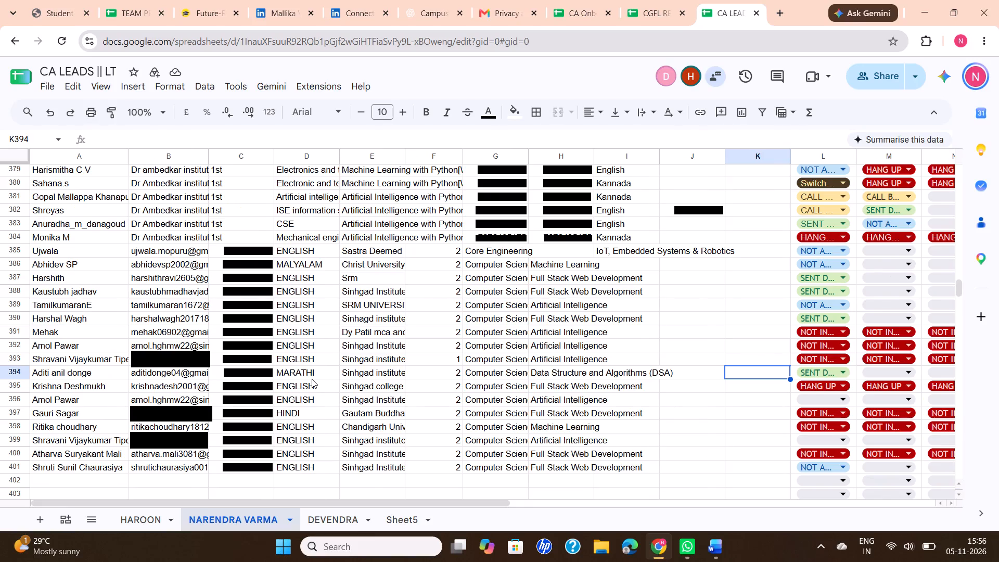
{"action": "scroll", "coordinate": [312, 379], "scroll_direction": "left", "scroll_amount": 1}
{"action": "scroll", "coordinate": [312, 379], "scroll_direction": "right", "scroll_amount": 2}
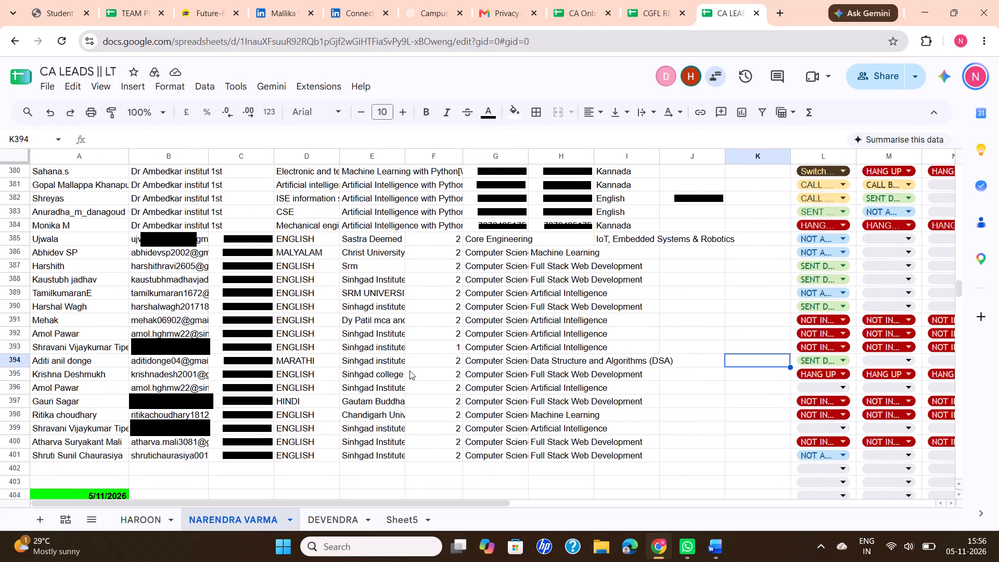
{"action": "left_click", "coordinate": [247, 365]}
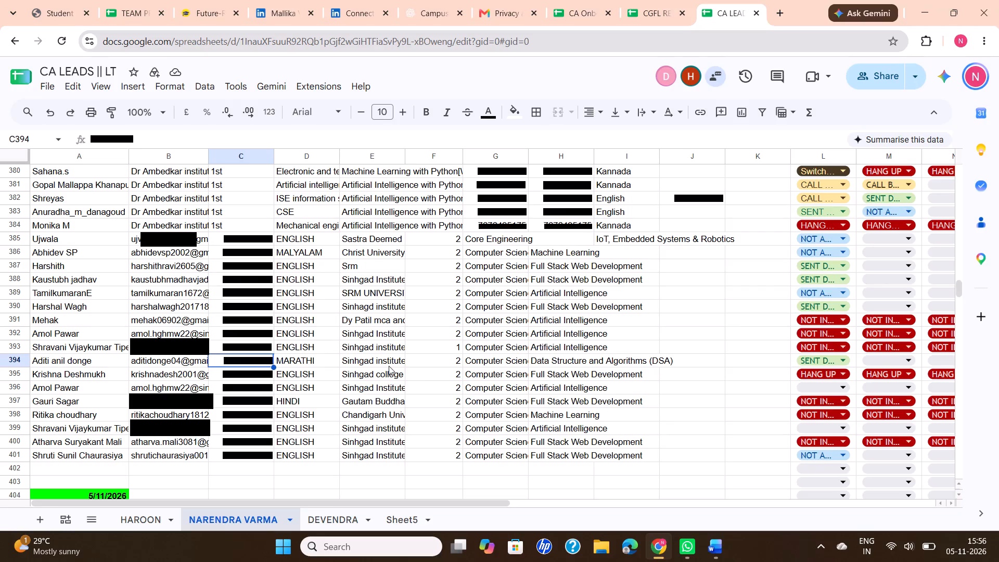
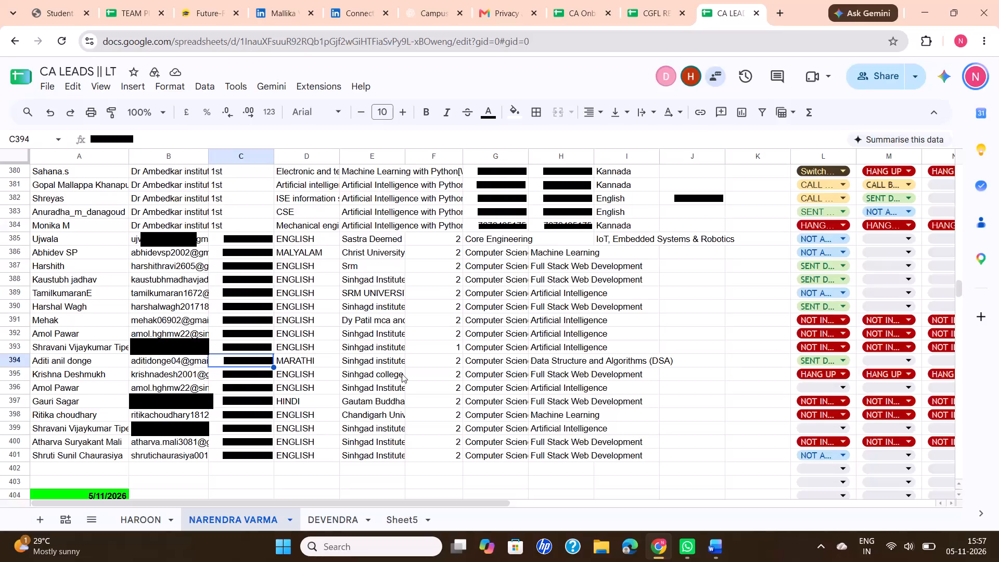
Examine the call statuses and remarks of the leads in rows 380 to 401, especially row 394.
{"action": "left_click", "coordinate": [396, 369]}
{"action": "scroll", "coordinate": [396, 369], "scroll_direction": "left", "scroll_amount": 1}
{"action": "left_click", "coordinate": [446, 357]}
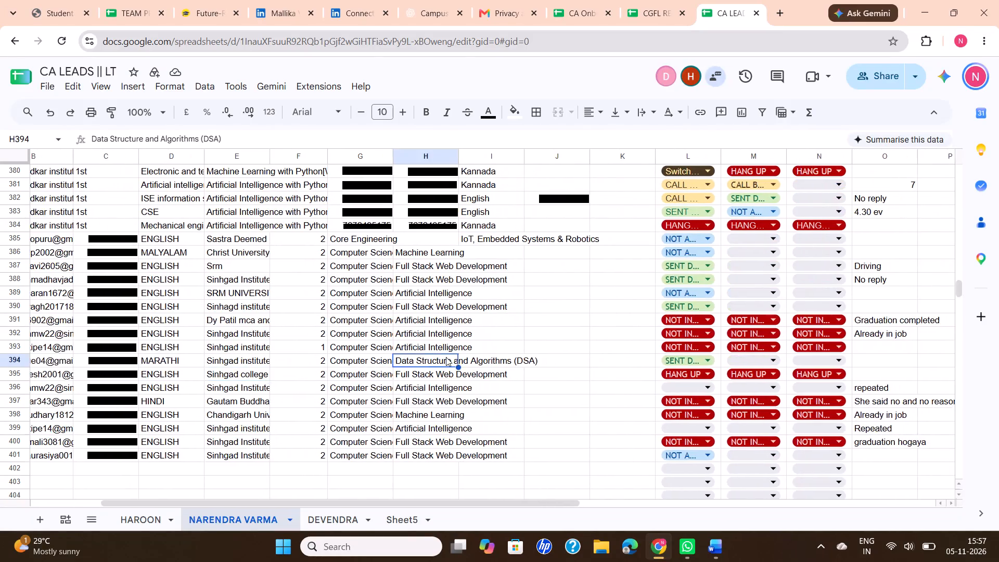
{"action": "scroll", "coordinate": [446, 357], "scroll_direction": "left", "scroll_amount": 2}
{"action": "left_click", "coordinate": [585, 360]}
{"action": "scroll", "coordinate": [585, 360], "scroll_direction": "right", "scroll_amount": 2}
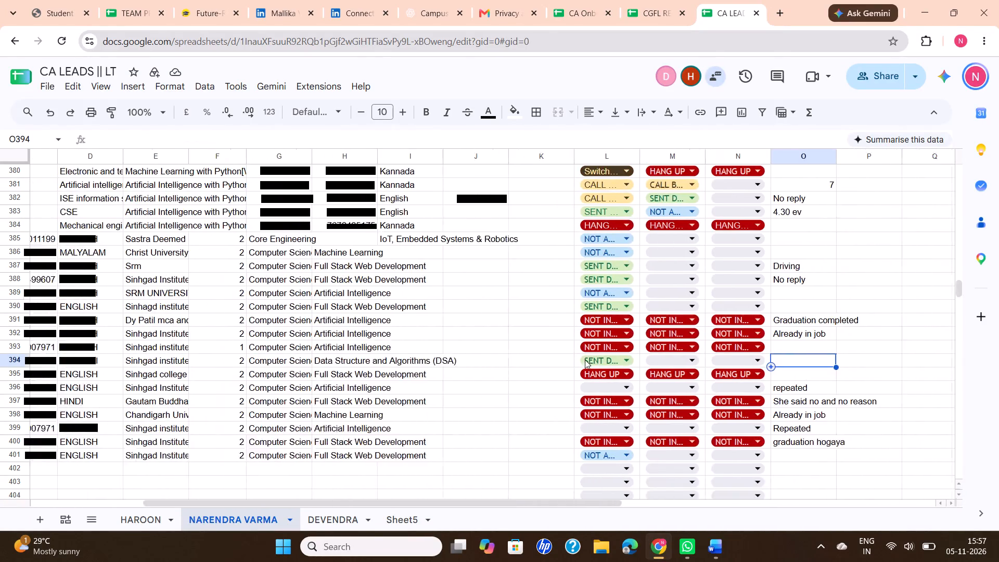
{"action": "scroll", "coordinate": [504, 435], "scroll_direction": "down", "scroll_amount": 1}
{"action": "left_click", "coordinate": [540, 401]}
{"action": "scroll", "coordinate": [540, 401], "scroll_direction": "right", "scroll_amount": 3}
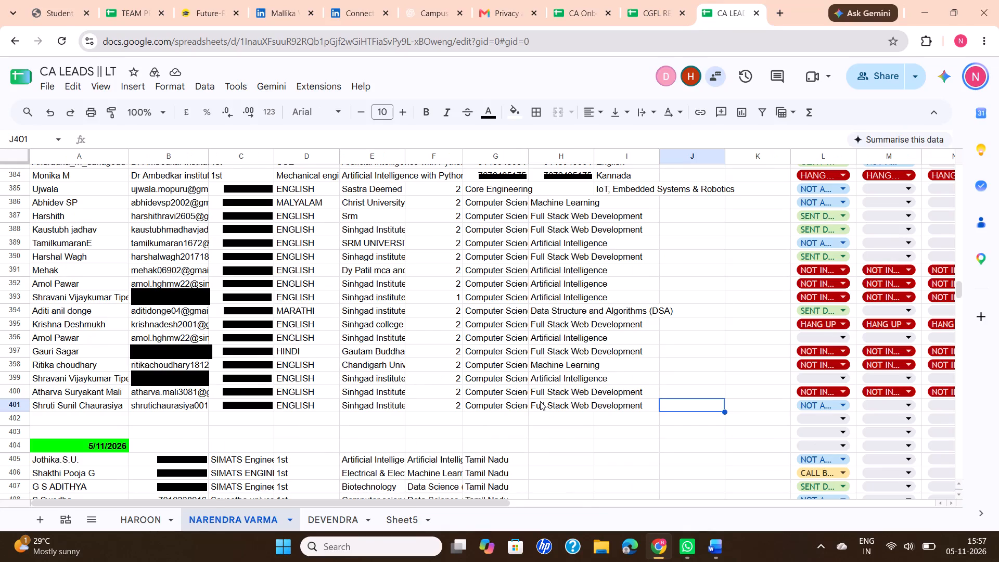
Review the earlier leads back to the CMR Engineering College entries above the 4/11/2026 section, and select the phone number in row 341.
{"action": "scroll", "coordinate": [540, 401], "scroll_direction": "down", "scroll_amount": 1}
{"action": "left_click", "coordinate": [376, 348]}
{"action": "scroll", "coordinate": [376, 348], "scroll_direction": "up", "scroll_amount": 5}
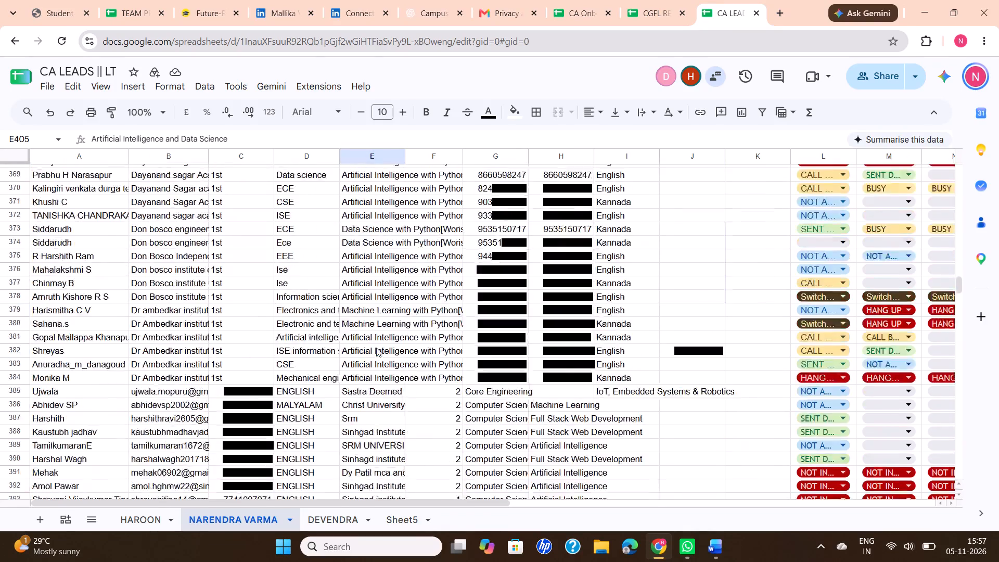
{"action": "scroll", "coordinate": [376, 348], "scroll_direction": "up", "scroll_amount": 5}
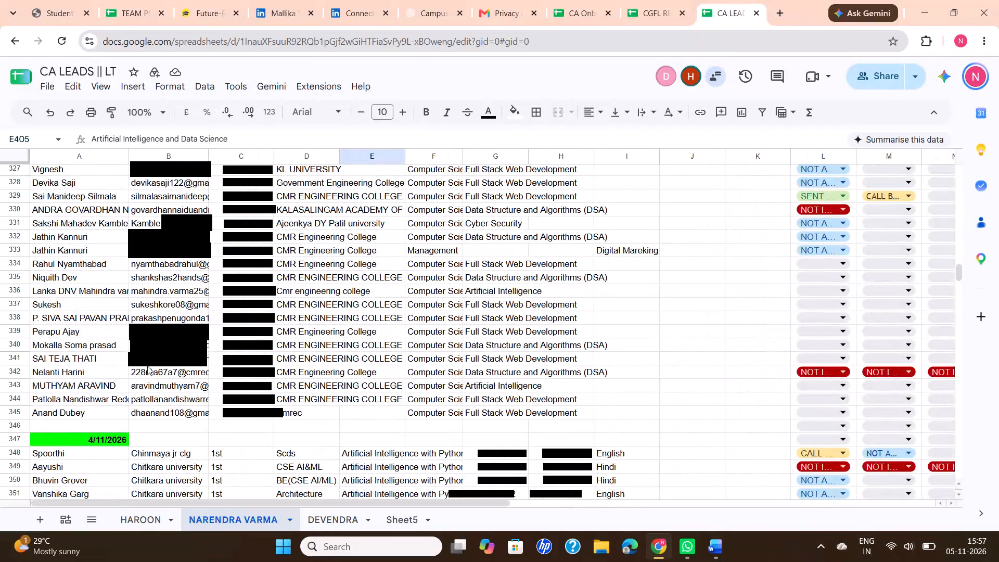
{"action": "left_click", "coordinate": [168, 355]}
{"action": "left_click", "coordinate": [236, 359]}
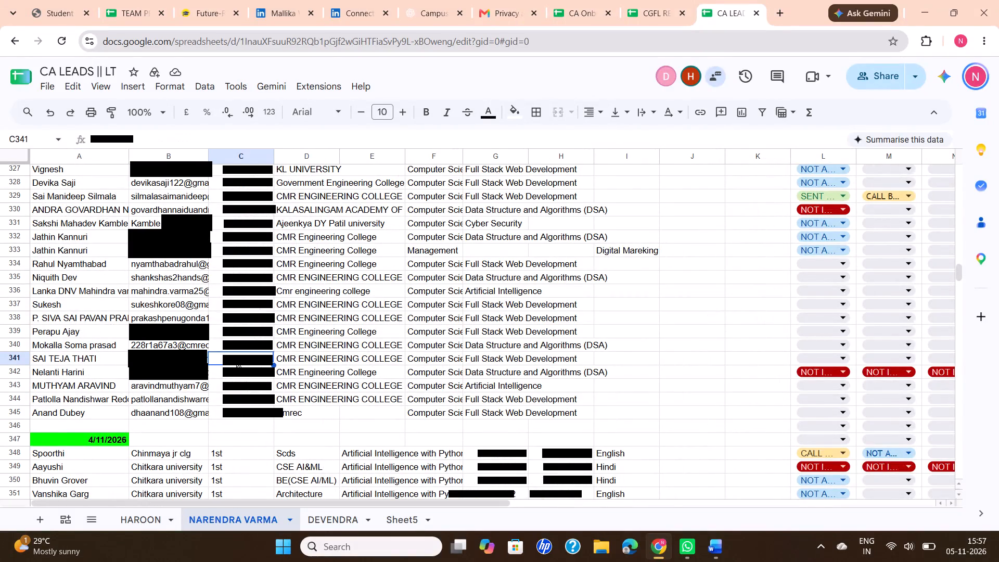
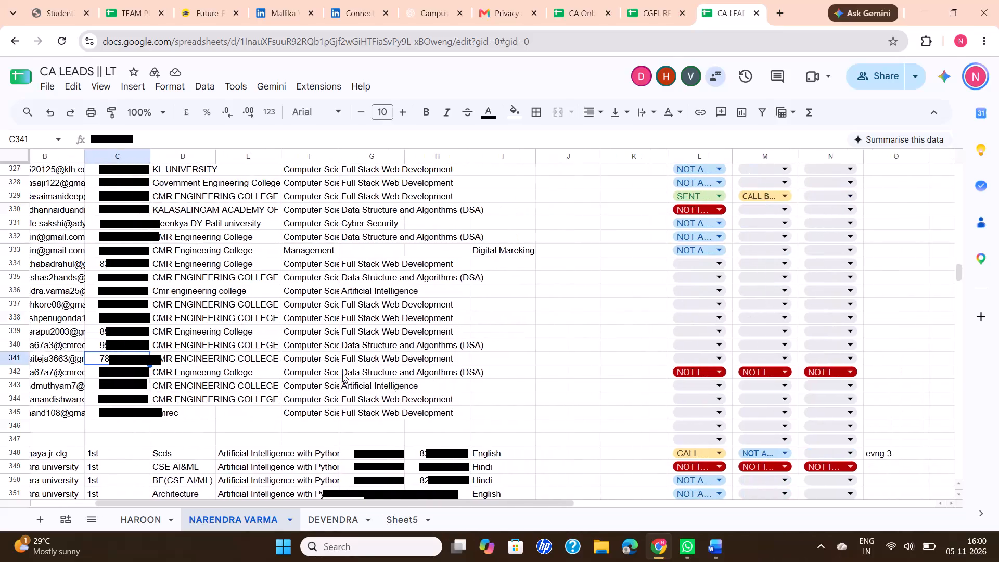
Set all three call statuses (columns L to N) of the lead in row 341 to NOT INTERESTED.
{"action": "left_click", "coordinate": [673, 358]}
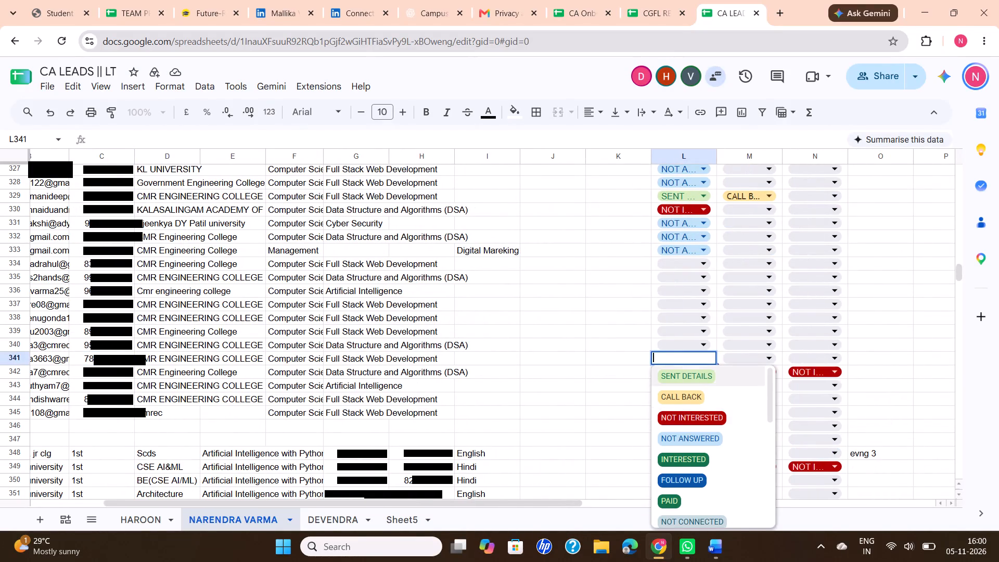
{"action": "left_click", "coordinate": [674, 426]}
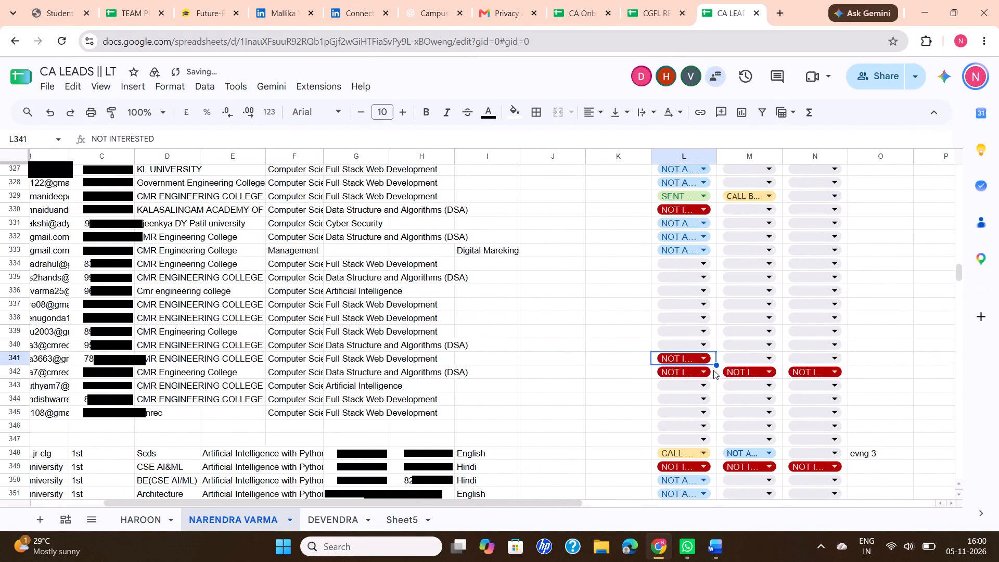
{"action": "left_click_drag", "start_coordinate": [714, 365], "coordinate": [821, 356]}
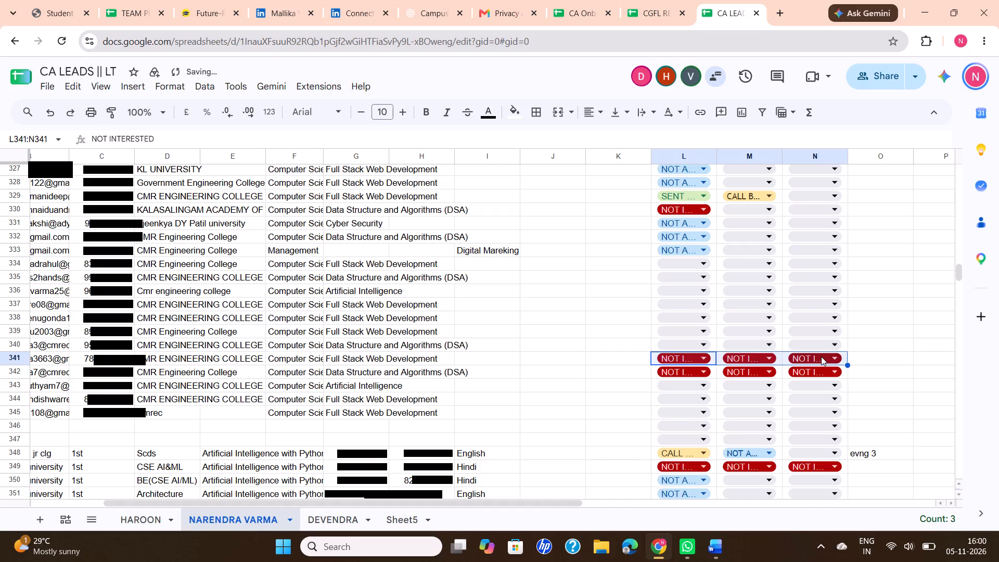
{"action": "left_click", "coordinate": [617, 344]}
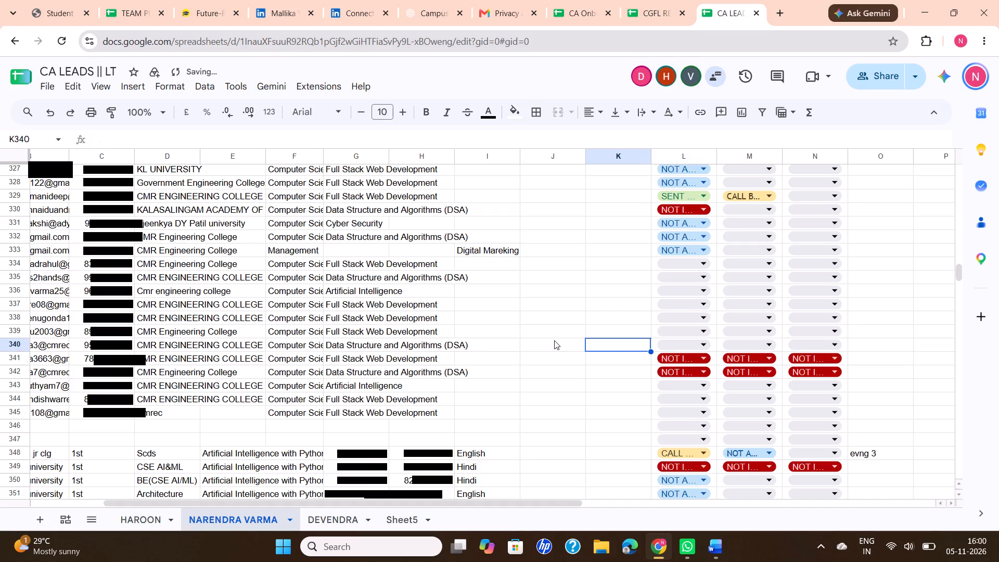
Select the phone number in row 343 and set that lead's three call statuses in columns L to N to BUSY.
{"action": "scroll", "coordinate": [554, 340], "scroll_direction": "right", "scroll_amount": 1}
{"action": "left_click", "coordinate": [628, 389]}
{"action": "scroll", "coordinate": [628, 389], "scroll_direction": "right", "scroll_amount": 2}
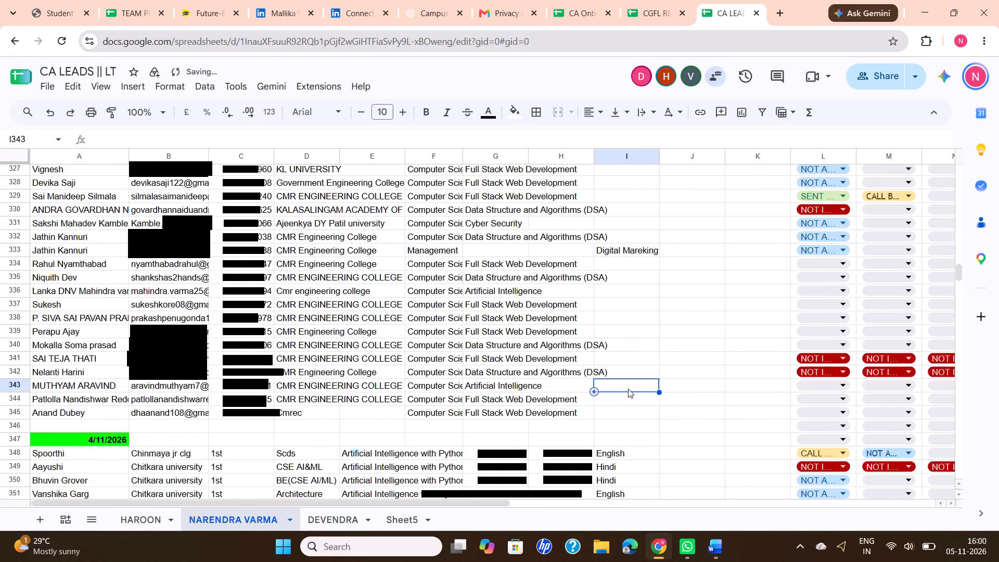
{"action": "left_click", "coordinate": [248, 384]}
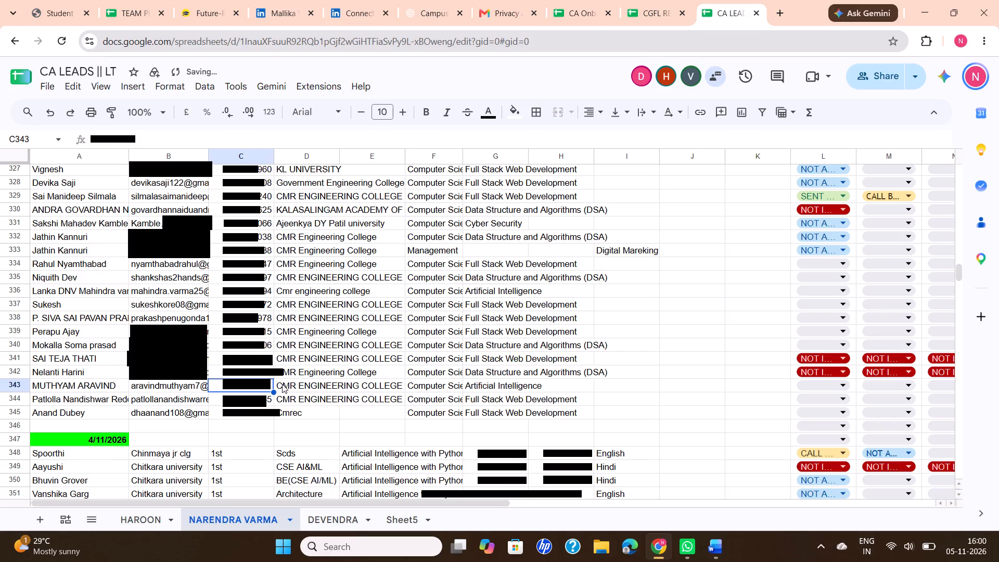
{"action": "scroll", "coordinate": [282, 384], "scroll_direction": "left", "scroll_amount": 2}
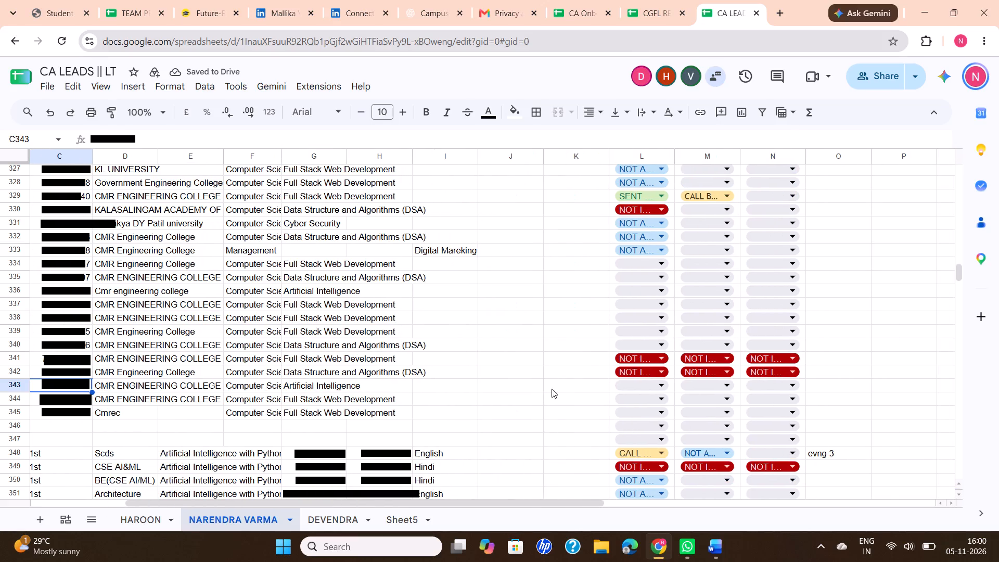
{"action": "left_click_drag", "start_coordinate": [647, 381], "coordinate": [629, 441]}
{"action": "scroll", "coordinate": [629, 441], "scroll_direction": "down", "scroll_amount": 2}
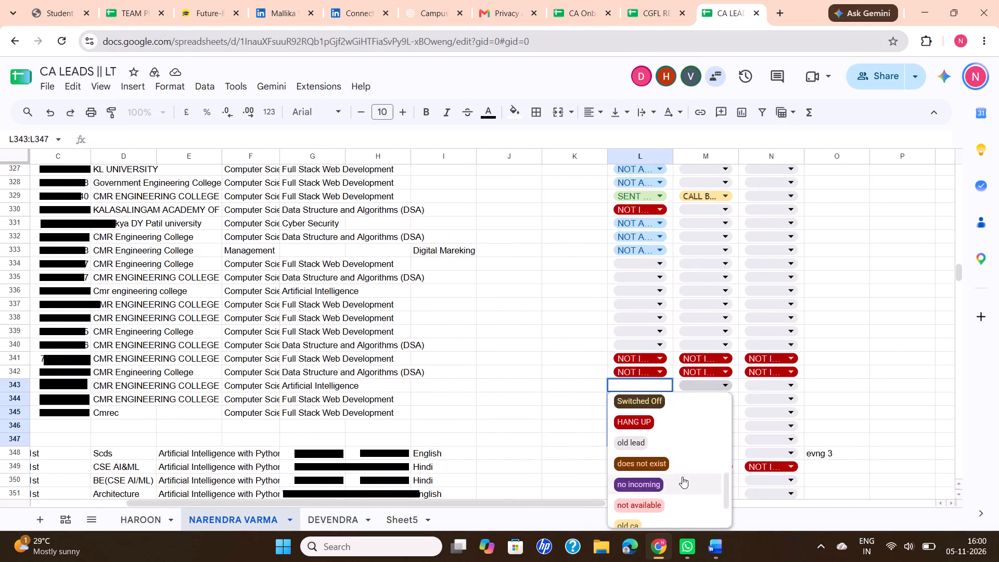
{"action": "scroll", "coordinate": [657, 465], "scroll_direction": "down", "scroll_amount": 2}
{"action": "scroll", "coordinate": [628, 473], "scroll_direction": "up", "scroll_amount": 1}
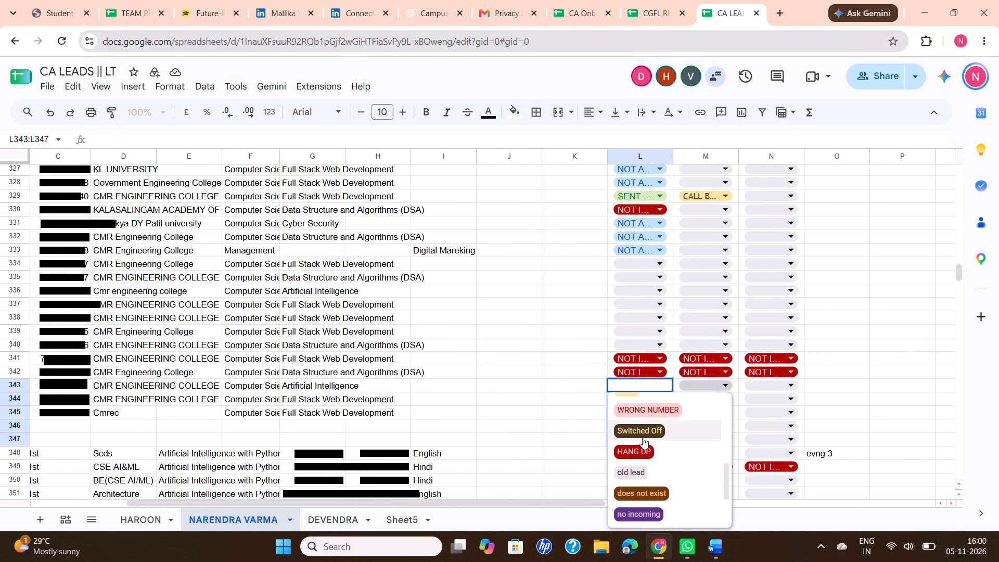
{"action": "scroll", "coordinate": [643, 438], "scroll_direction": "up", "scroll_amount": 1}
{"action": "left_click", "coordinate": [636, 458]}
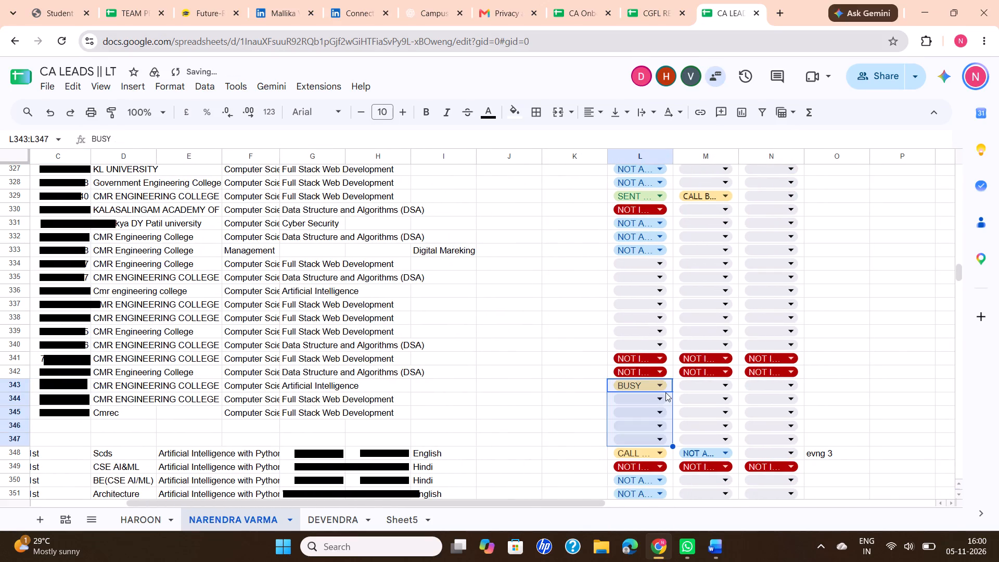
{"action": "left_click", "coordinate": [665, 392]}
{"action": "left_click_drag", "start_coordinate": [672, 392], "coordinate": [760, 387]}
{"action": "left_click", "coordinate": [582, 397]}
Select the phone number in row 344 and set that lead's three call statuses in columns L to N to OUT OF SERVICE.
{"action": "scroll", "coordinate": [582, 397], "scroll_direction": "right", "scroll_amount": 1}
{"action": "scroll", "coordinate": [343, 413], "scroll_direction": "right", "scroll_amount": 1}
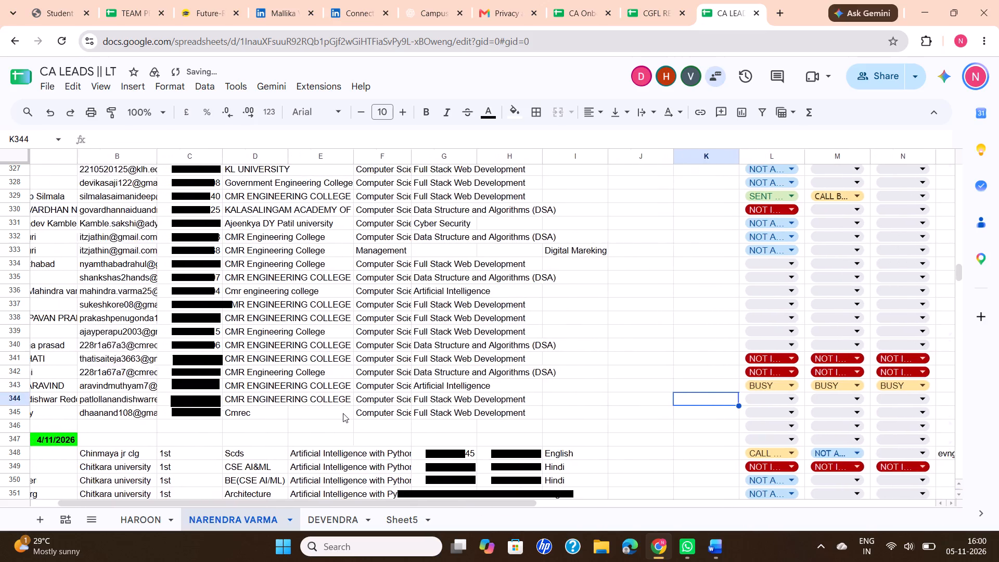
{"action": "scroll", "coordinate": [343, 413], "scroll_direction": "right", "scroll_amount": 1}
{"action": "triple_click", "coordinate": [109, 402]}
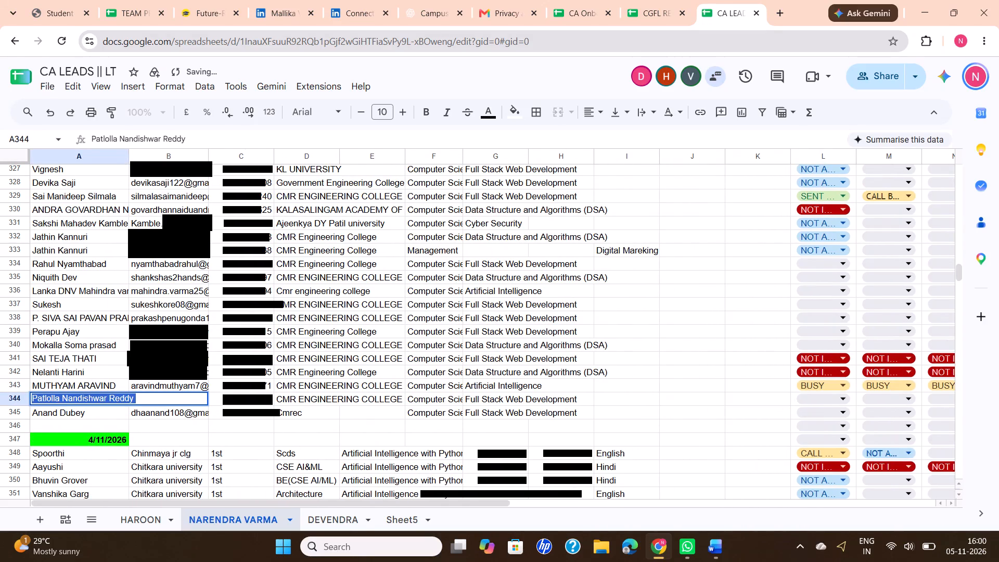
{"action": "left_click", "coordinate": [224, 397]}
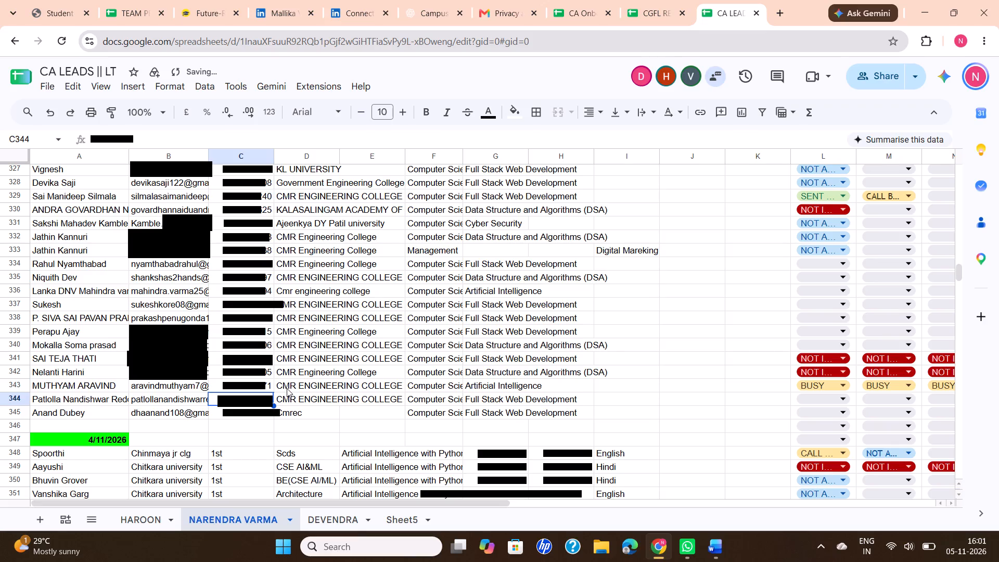
{"action": "scroll", "coordinate": [287, 388], "scroll_direction": "left", "scroll_amount": 3}
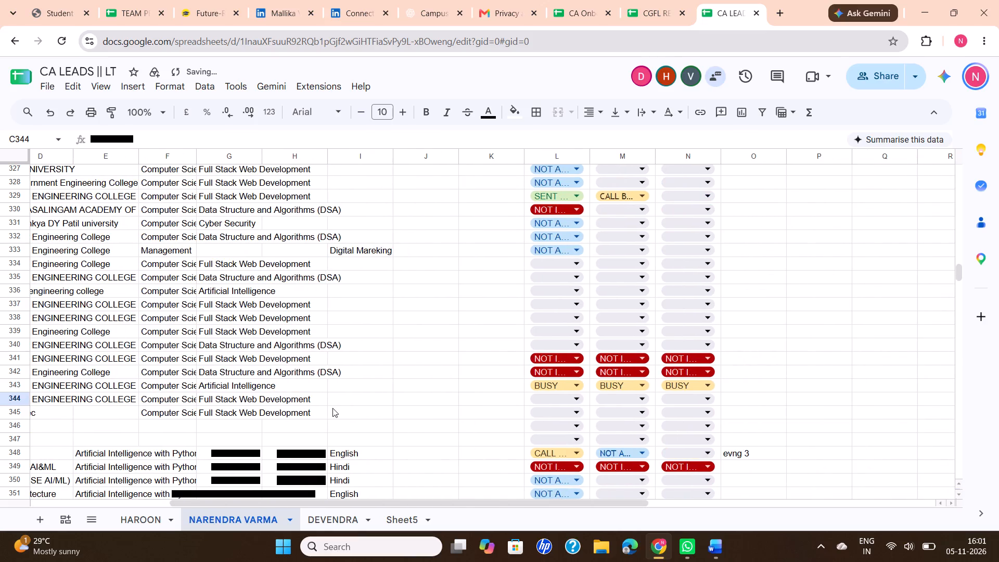
{"action": "left_click", "coordinate": [554, 401]}
{"action": "scroll", "coordinate": [573, 446], "scroll_direction": "down", "scroll_amount": 2}
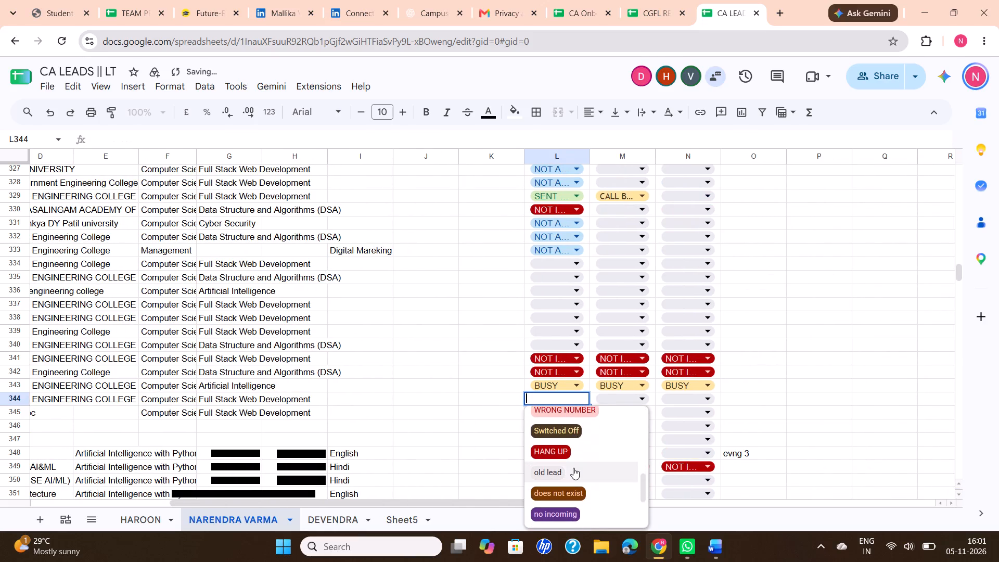
{"action": "scroll", "coordinate": [568, 489], "scroll_direction": "up", "scroll_amount": 2}
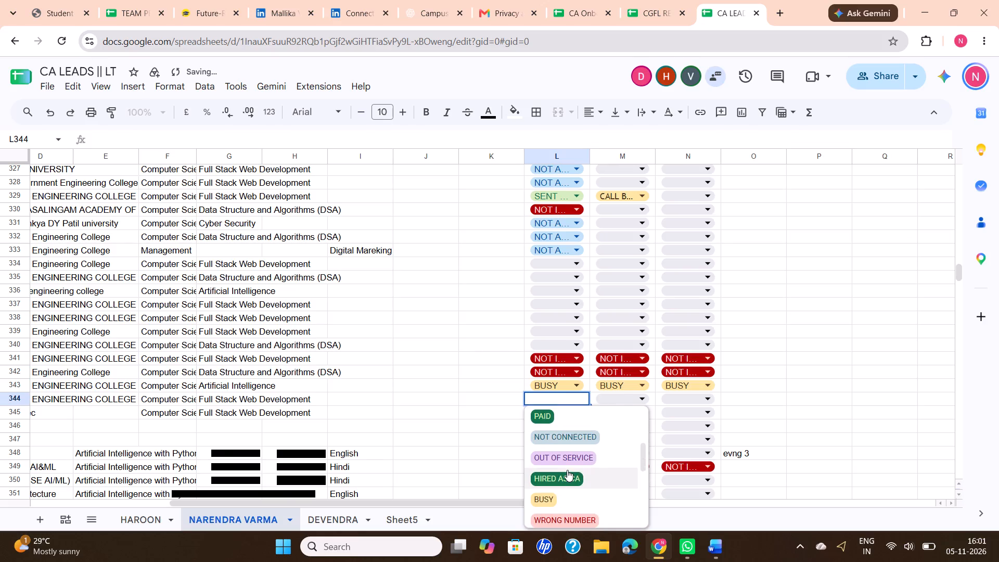
{"action": "left_click", "coordinate": [564, 460]}
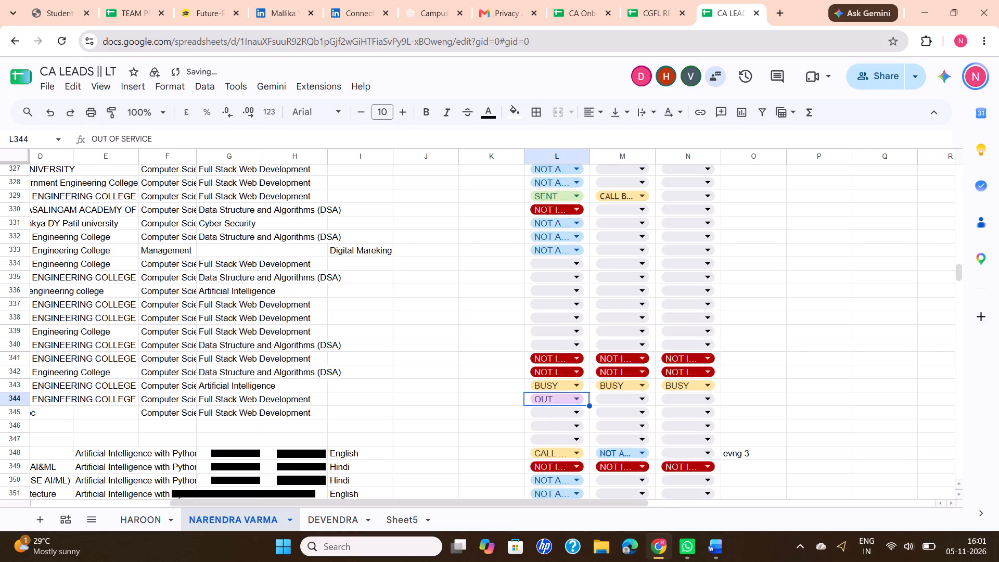
{"action": "left_click_drag", "start_coordinate": [587, 405], "coordinate": [686, 402]}
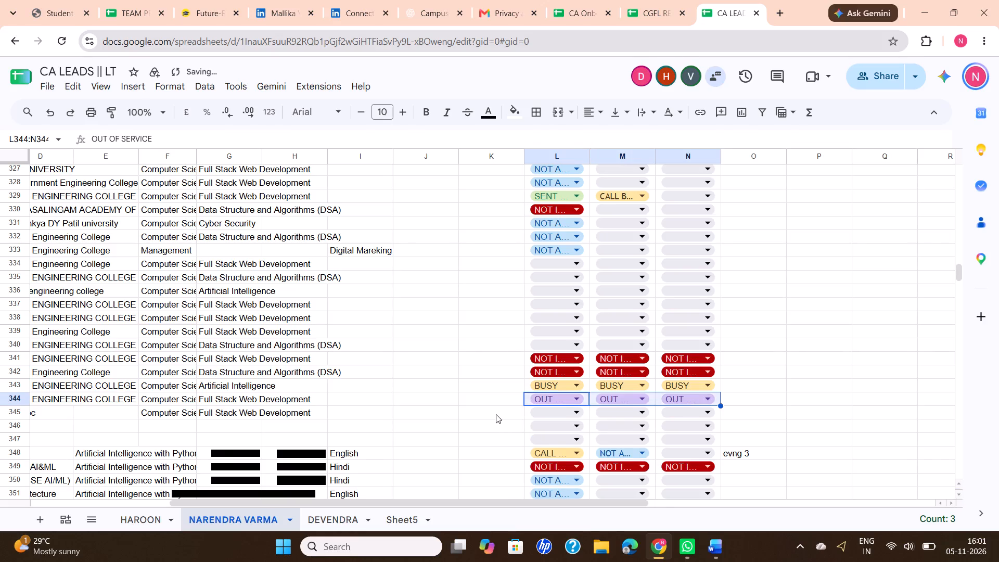
{"action": "left_click", "coordinate": [496, 414]}
Select the phone number in row 345, then set its first call status to BUSY and the second and third to NOT CONNECTED.
{"action": "scroll", "coordinate": [496, 414], "scroll_direction": "right", "scroll_amount": 4}
{"action": "left_click", "coordinate": [240, 415]}
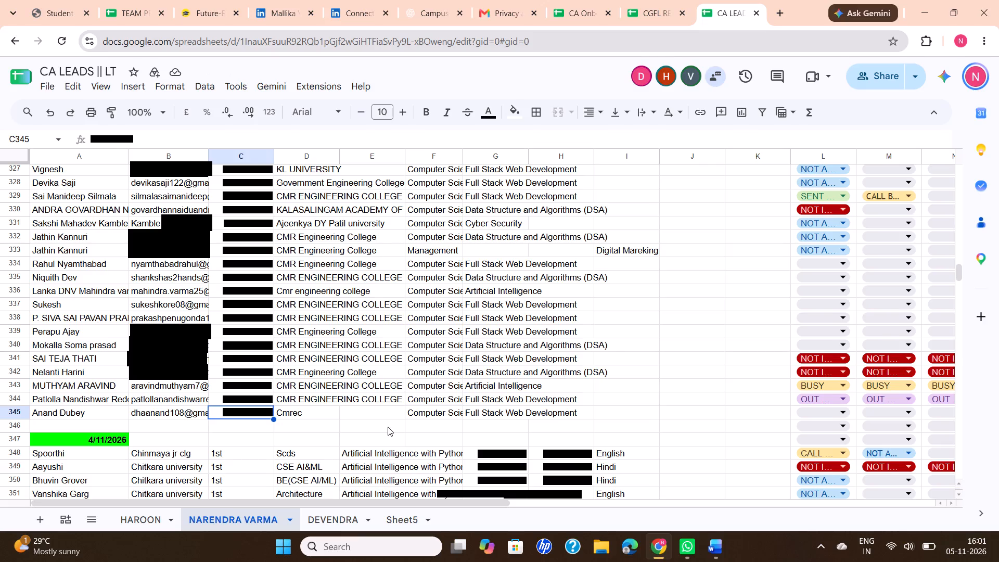
{"action": "scroll", "coordinate": [388, 427], "scroll_direction": "left", "scroll_amount": 5}
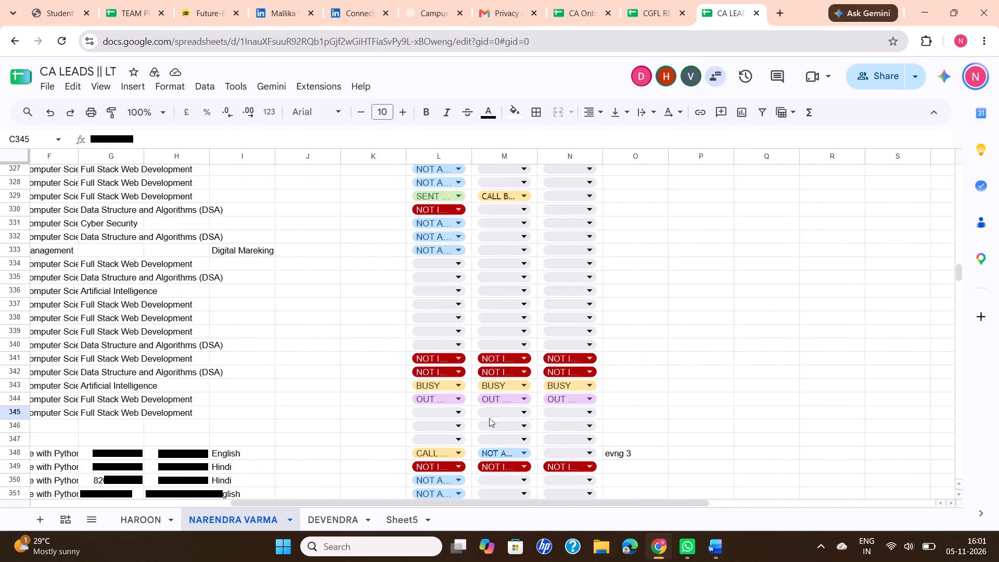
{"action": "left_click", "coordinate": [460, 410]}
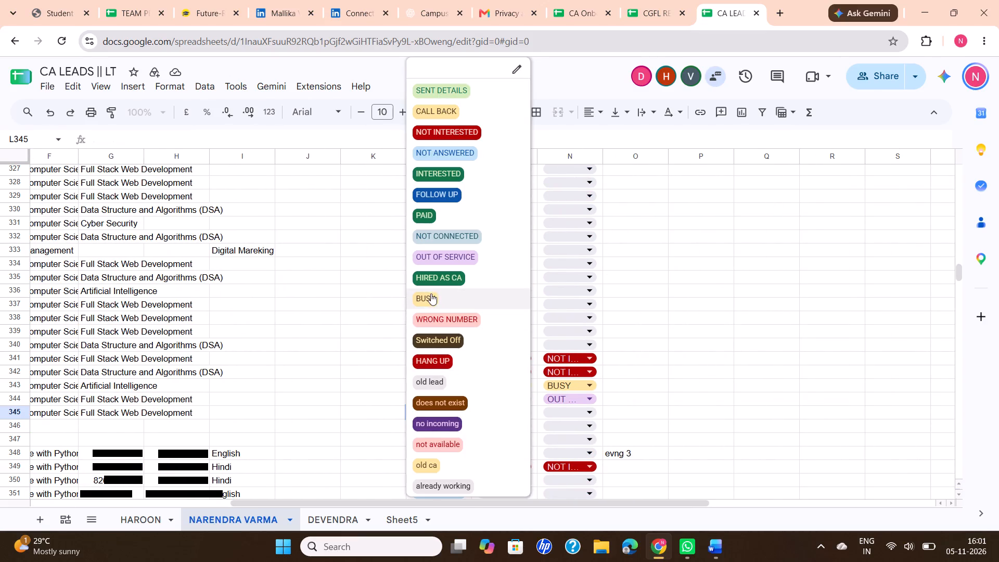
{"action": "left_click", "coordinate": [431, 293]}
{"action": "left_click", "coordinate": [507, 411]}
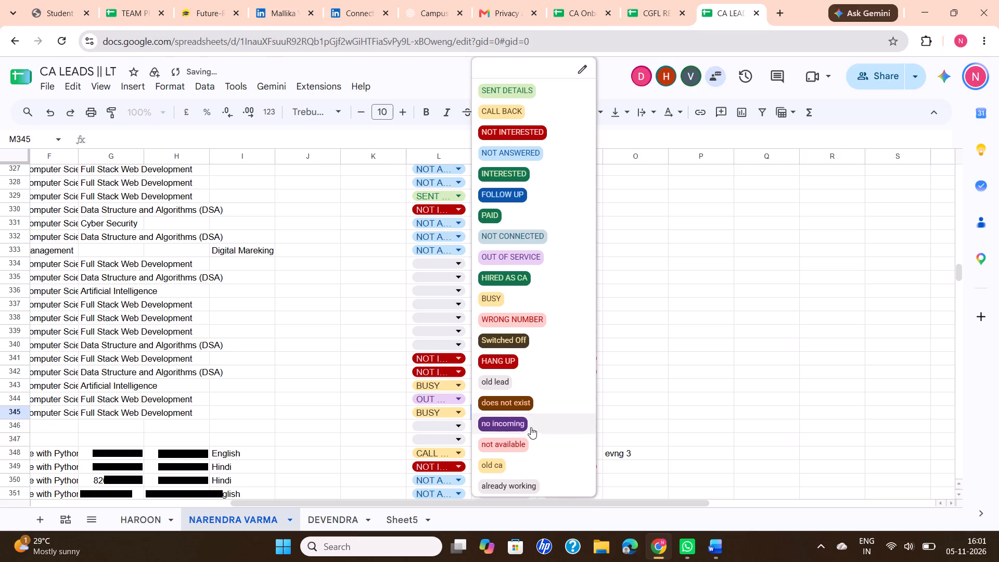
{"action": "left_click", "coordinate": [513, 234]}
{"action": "left_click", "coordinate": [593, 410]}
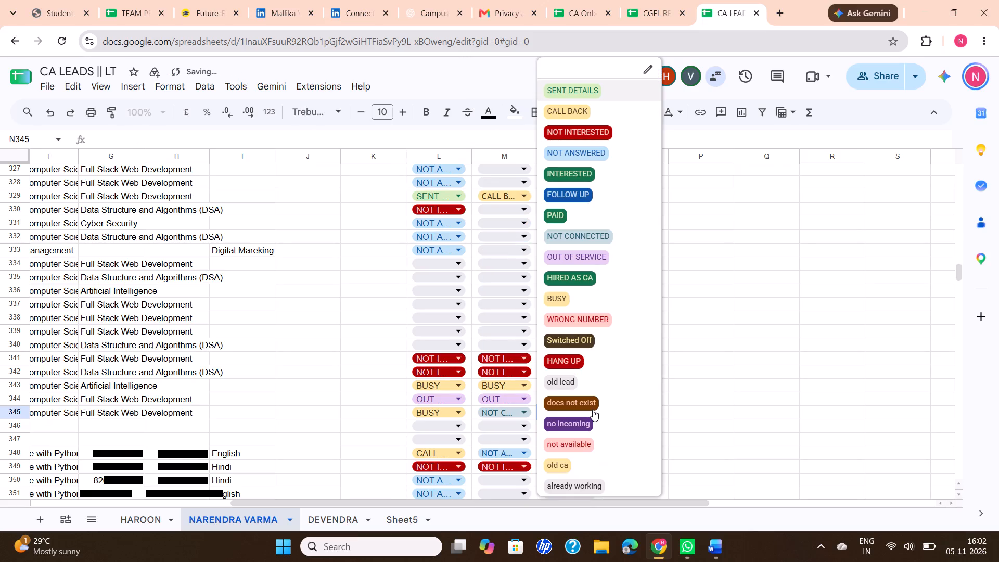
{"action": "left_click", "coordinate": [528, 419]}
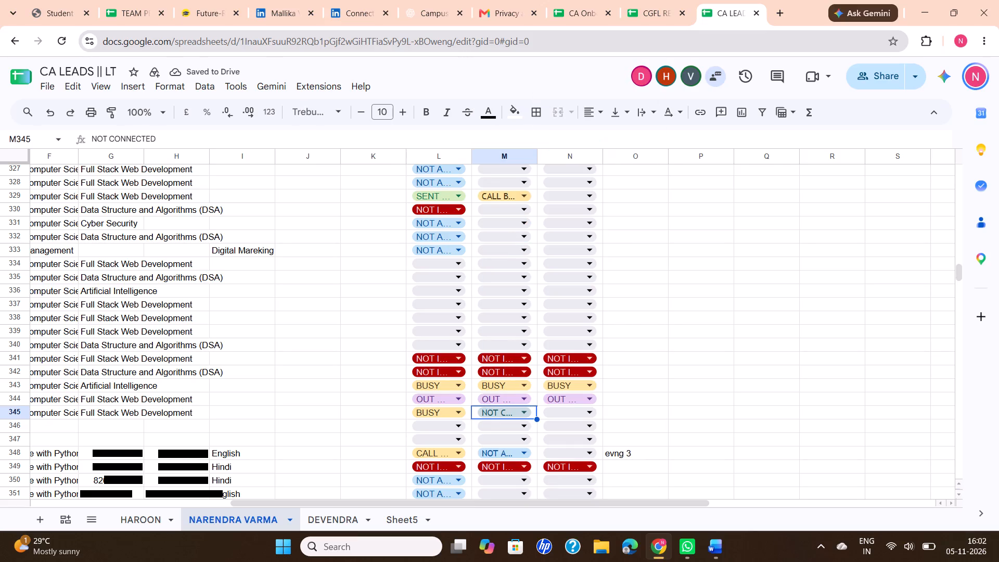
{"action": "left_click_drag", "start_coordinate": [537, 419], "coordinate": [569, 417]}
Select the phone number of the CMR Engineering College lead in row 340.
{"action": "scroll", "coordinate": [400, 387], "scroll_direction": "up", "scroll_amount": 1}
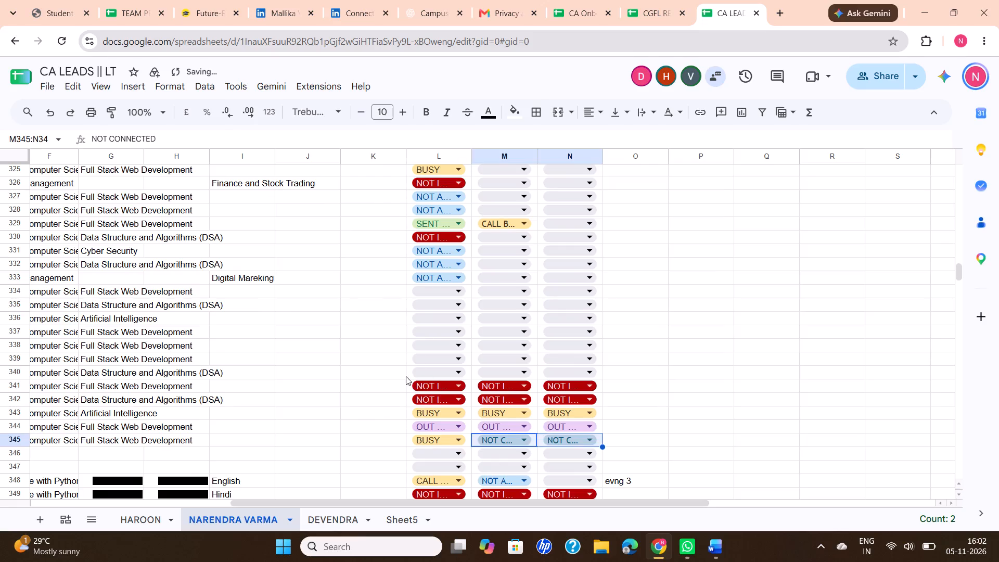
{"action": "left_click", "coordinate": [398, 376]}
{"action": "scroll", "coordinate": [398, 376], "scroll_direction": "right", "scroll_amount": 4}
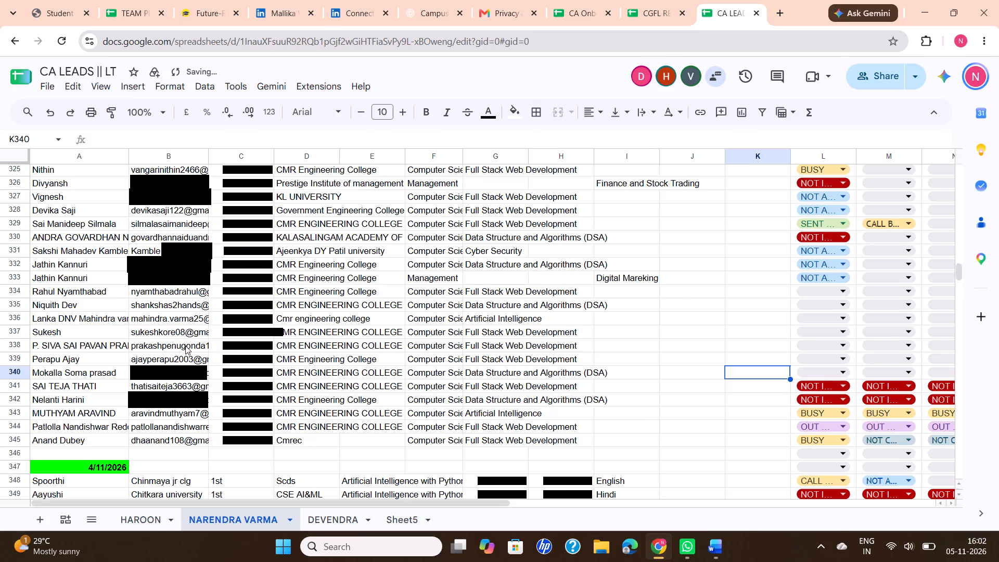
{"action": "left_click", "coordinate": [241, 375]}
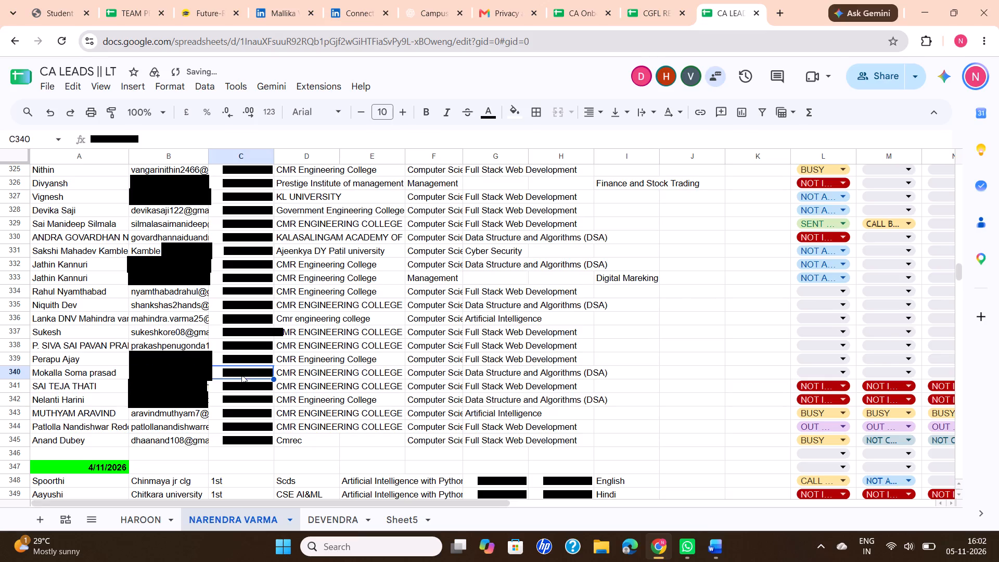
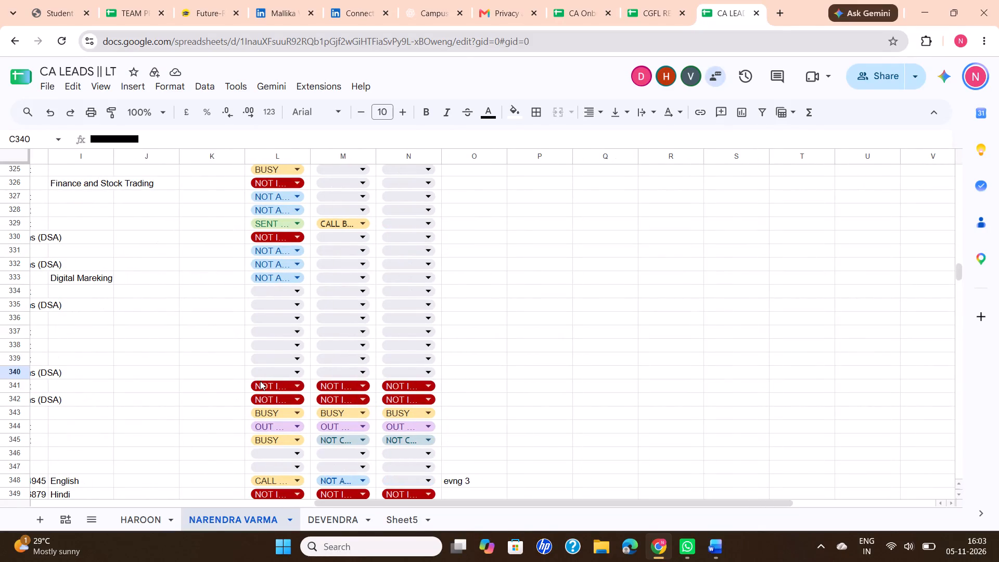
Set the three call statuses in columns L to N of row 340 to NOT ANSWERED.
{"action": "left_click", "coordinate": [277, 374]}
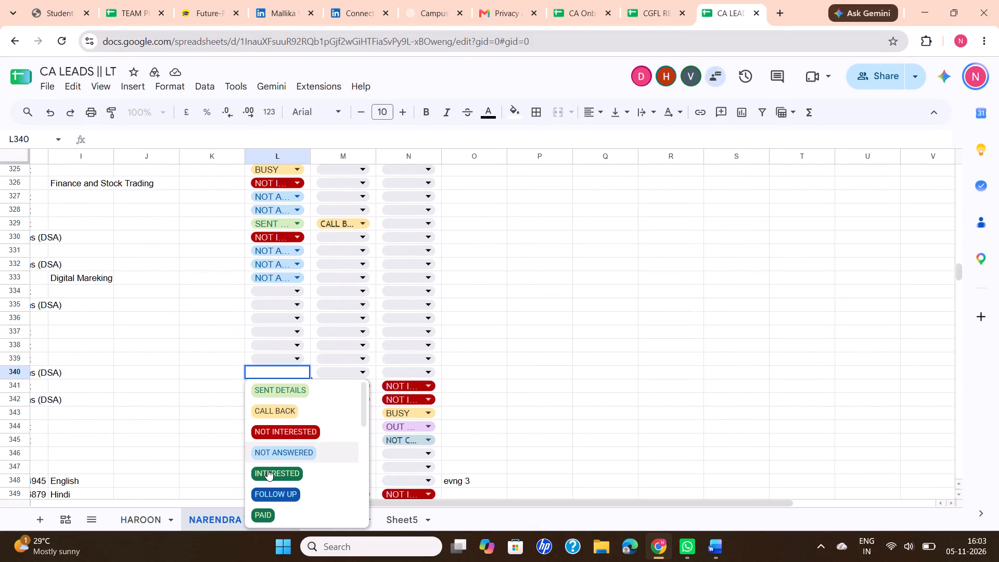
{"action": "left_click", "coordinate": [273, 459]}
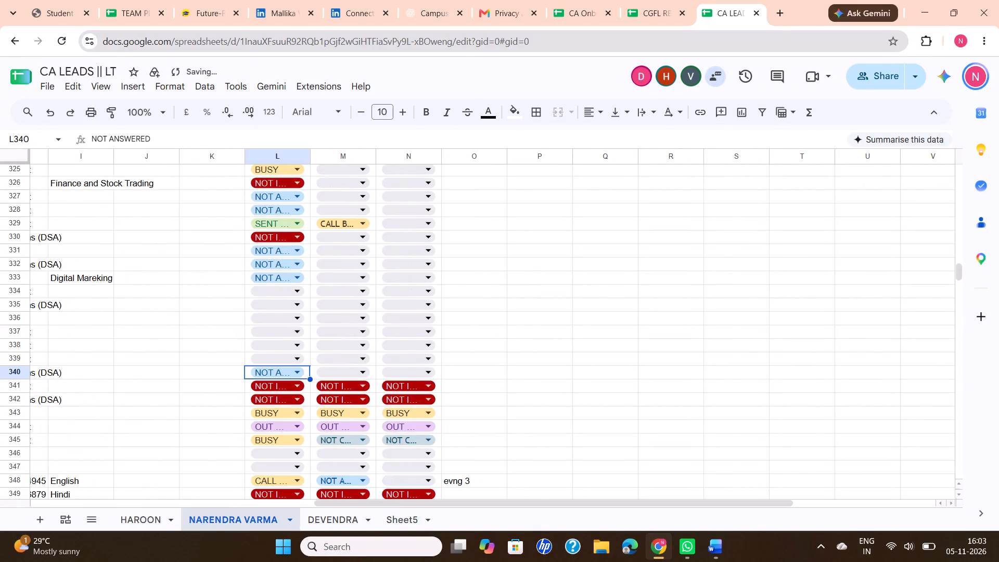
{"action": "left_click_drag", "start_coordinate": [310, 379], "coordinate": [401, 375]}
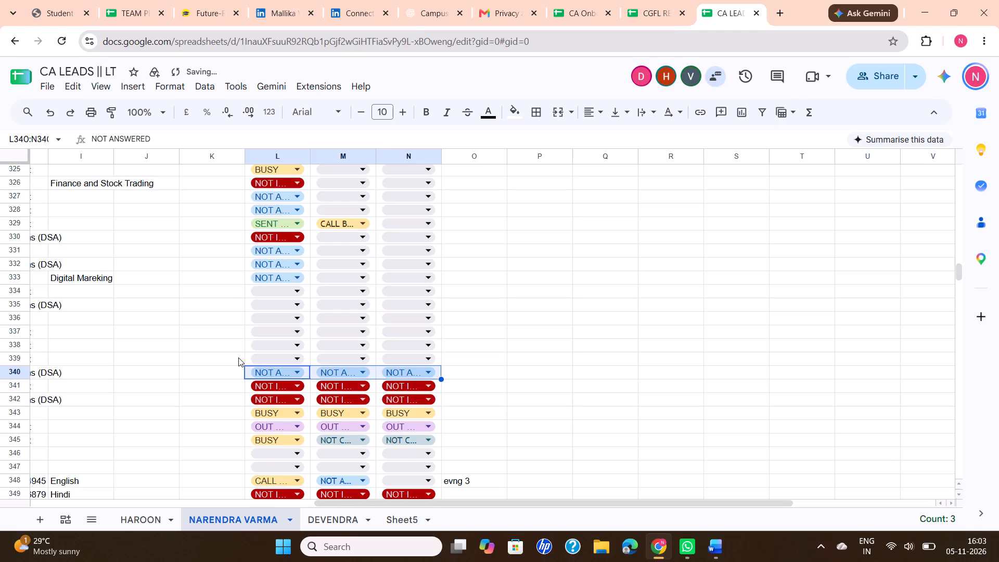
Select the phone number of the CMR Engineering College lead in row 339.
{"action": "left_click", "coordinate": [238, 357]}
{"action": "scroll", "coordinate": [238, 357], "scroll_direction": "down", "scroll_amount": 1}
{"action": "scroll", "coordinate": [238, 357], "scroll_direction": "right", "scroll_amount": 4}
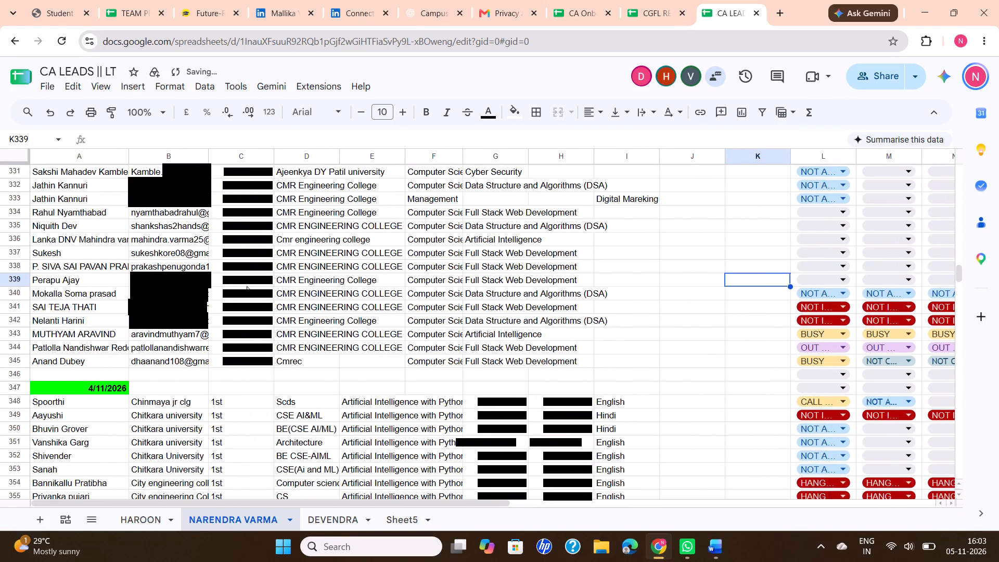
{"action": "left_click", "coordinate": [247, 286]}
{"action": "scroll", "coordinate": [247, 286], "scroll_direction": "right", "scroll_amount": 2}
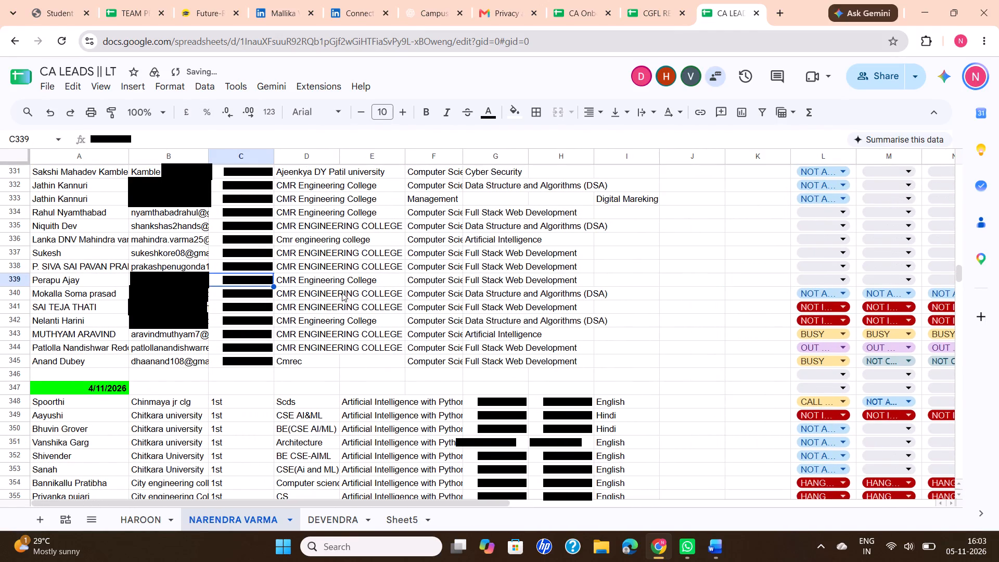
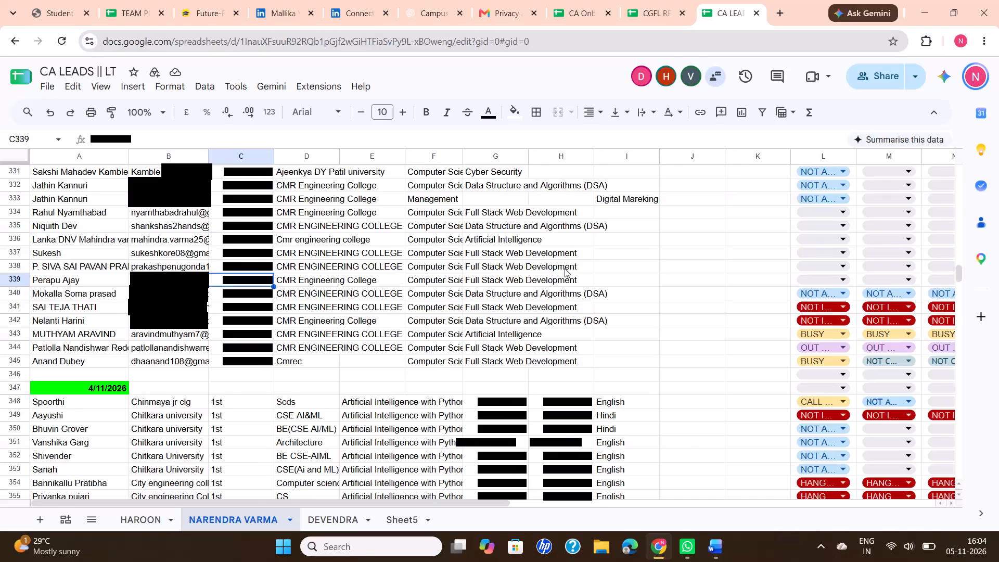
In row 339, set the column L call status to BUSY and the statuses in columns M and N to NOT ANSWERED.
{"action": "scroll", "coordinate": [565, 269], "scroll_direction": "left", "scroll_amount": 3}
{"action": "left_click", "coordinate": [611, 280]}
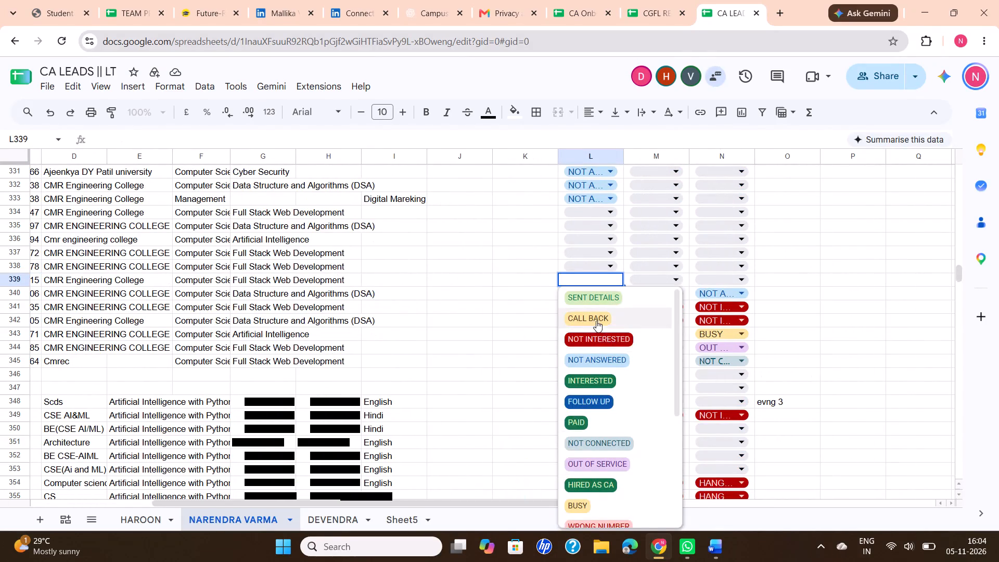
{"action": "scroll", "coordinate": [596, 321], "scroll_direction": "down", "scroll_amount": 2}
{"action": "left_click", "coordinate": [596, 321]}
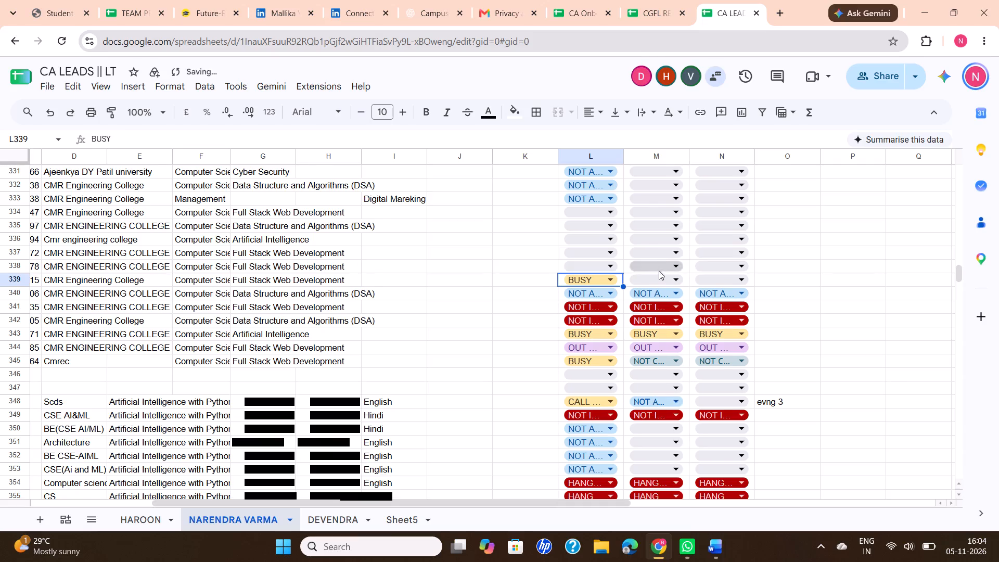
{"action": "left_click", "coordinate": [658, 279]}
{"action": "left_click", "coordinate": [655, 354]}
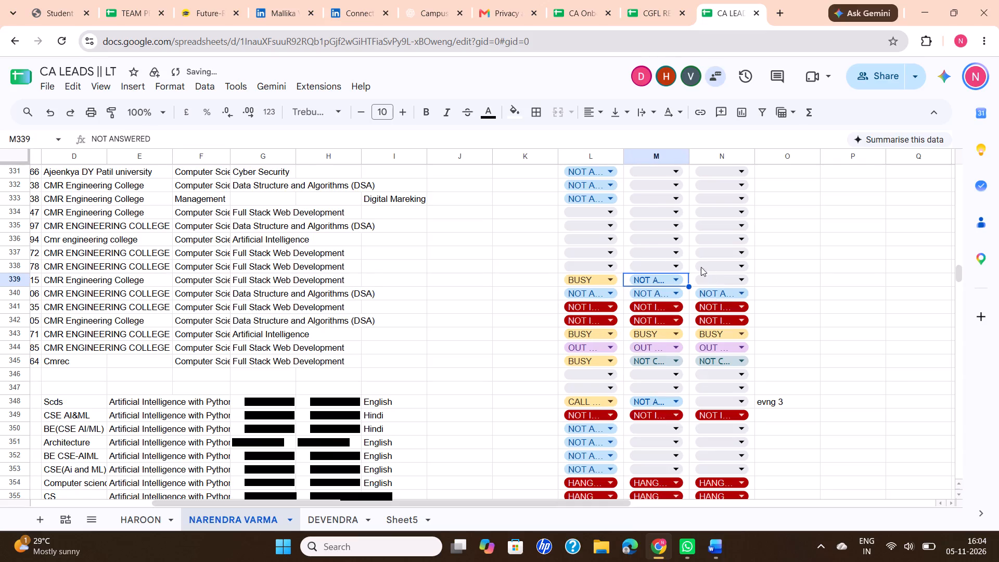
{"action": "left_click_drag", "start_coordinate": [689, 284], "coordinate": [727, 288]}
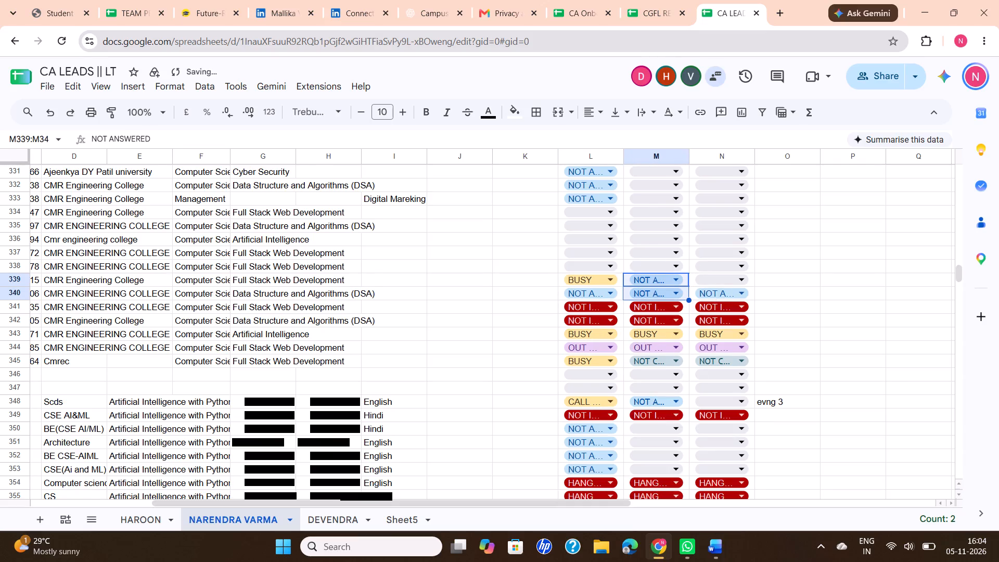
{"action": "left_click", "coordinate": [687, 284]}
{"action": "left_click_drag", "start_coordinate": [687, 286], "coordinate": [703, 283]}
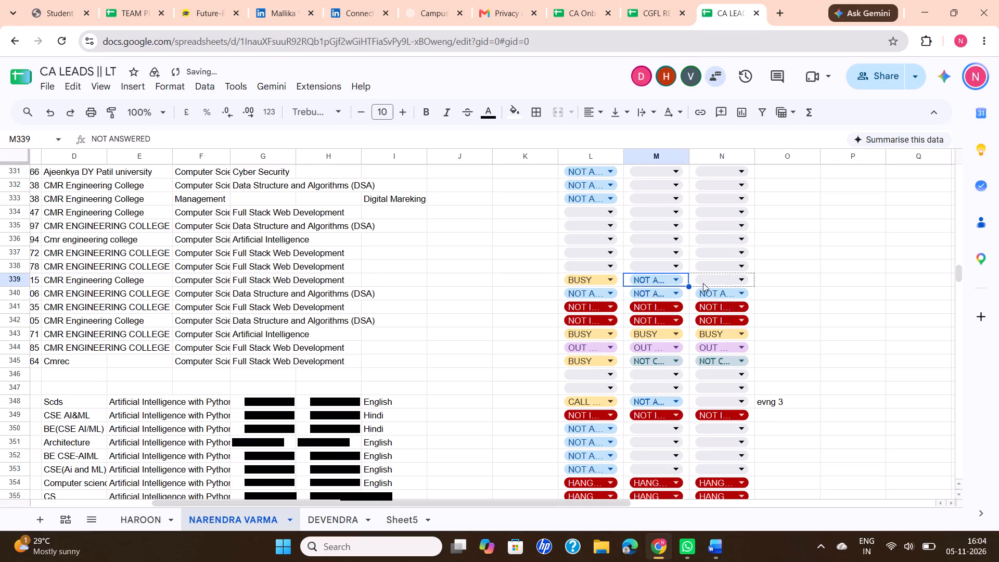
{"action": "left_click_drag", "start_coordinate": [703, 283], "coordinate": [711, 282]}
Select the phone number of the CMR Engineering College lead in row 338.
{"action": "left_click", "coordinate": [550, 266]}
{"action": "scroll", "coordinate": [550, 266], "scroll_direction": "right", "scroll_amount": 4}
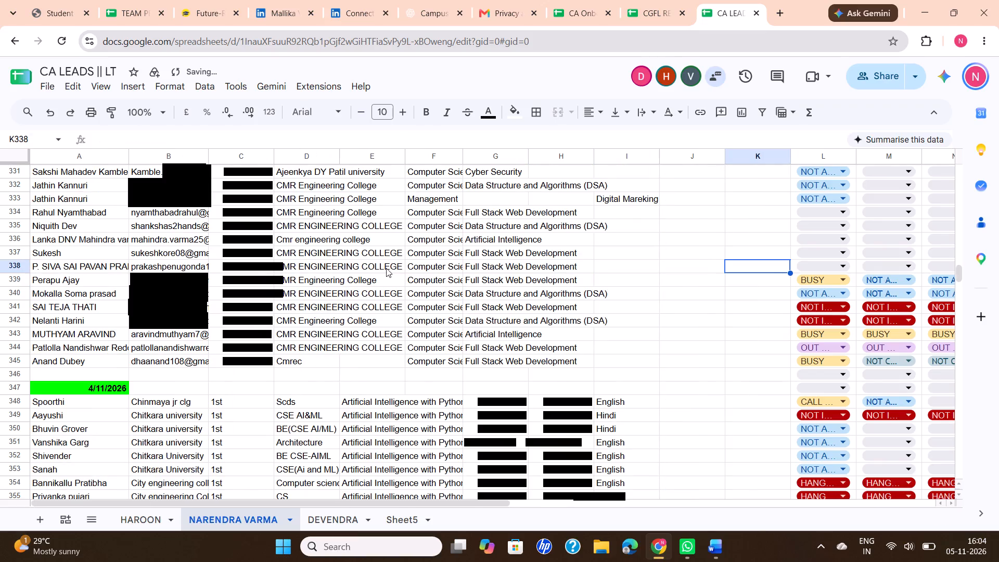
{"action": "left_click", "coordinate": [255, 265]}
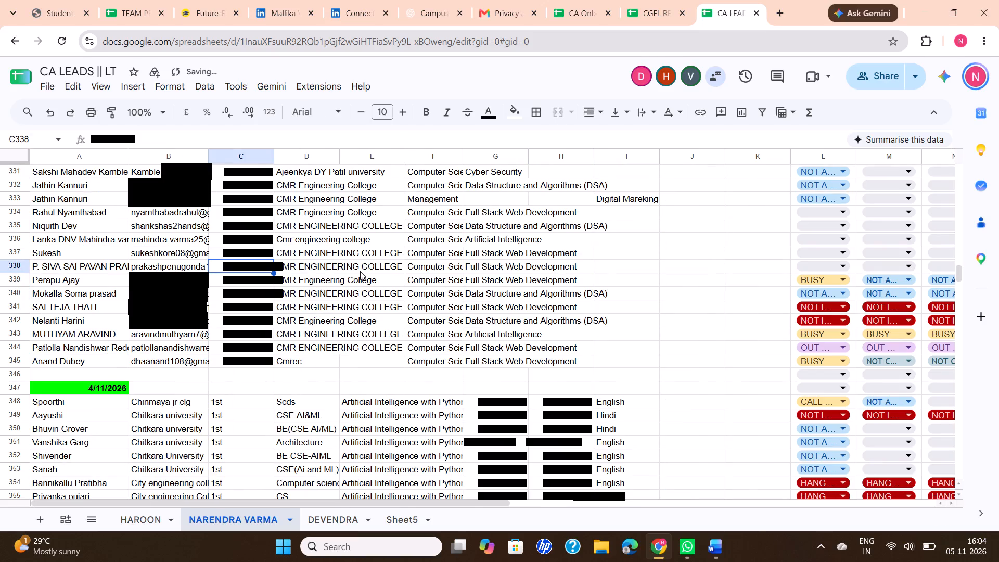
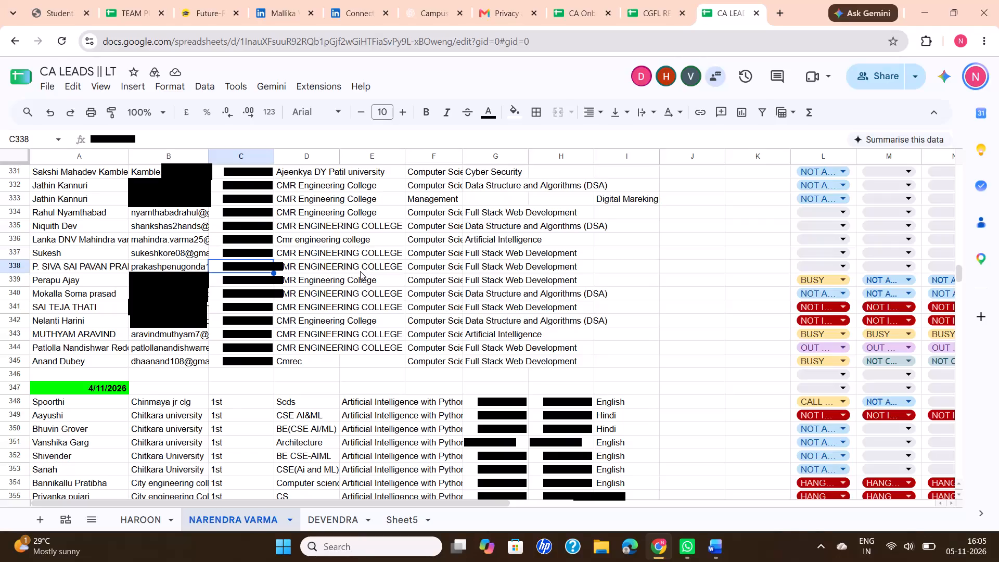
Select the phone number of the CMR Engineering College lead in row 334.
{"action": "scroll", "coordinate": [360, 271], "scroll_direction": "up", "scroll_amount": 1}
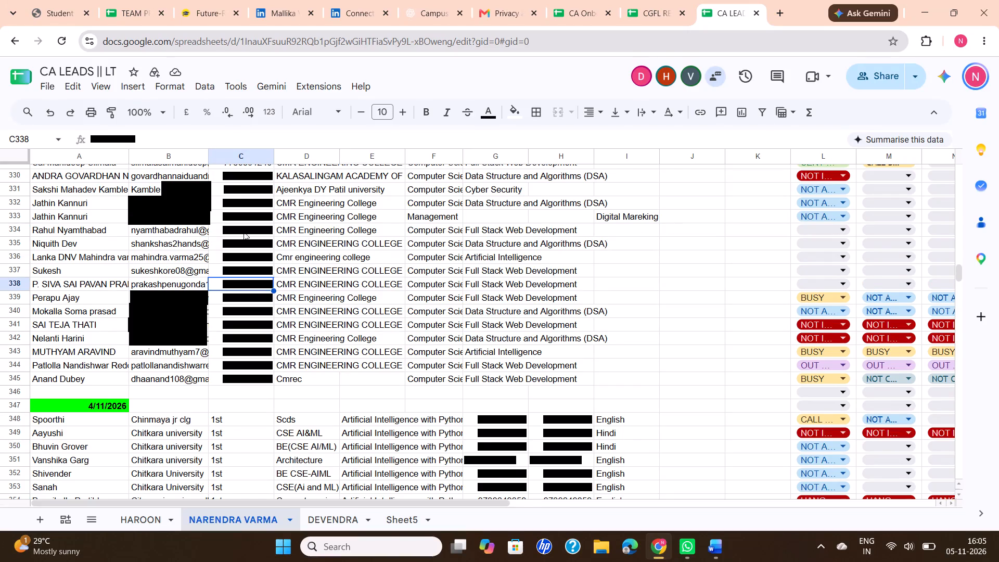
{"action": "left_click", "coordinate": [226, 228]}
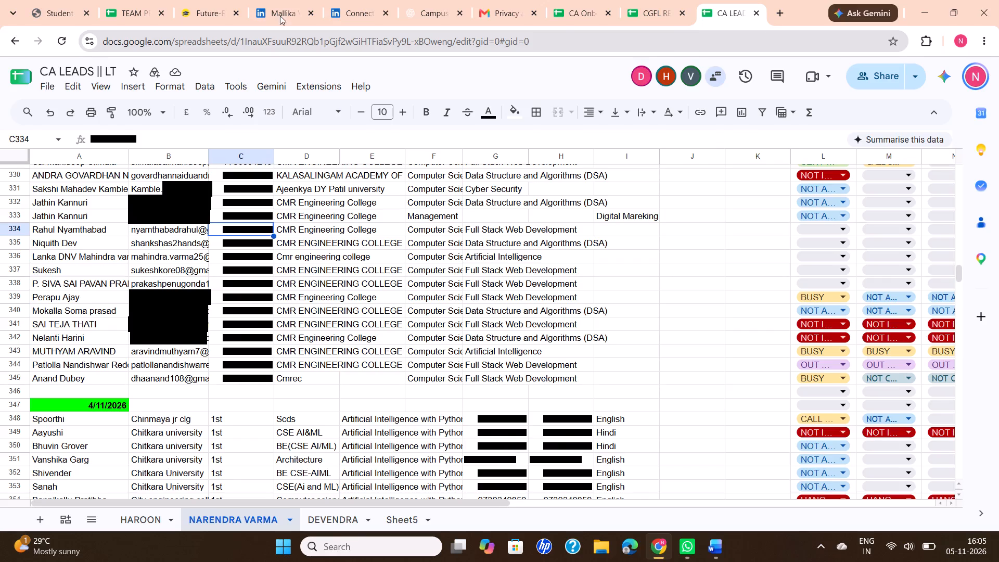
Review the latest entries and lead gen BD names in the CA Onboarding Application responses, and check the CGFL responses sheet.
{"action": "left_click", "coordinate": [576, 1]}
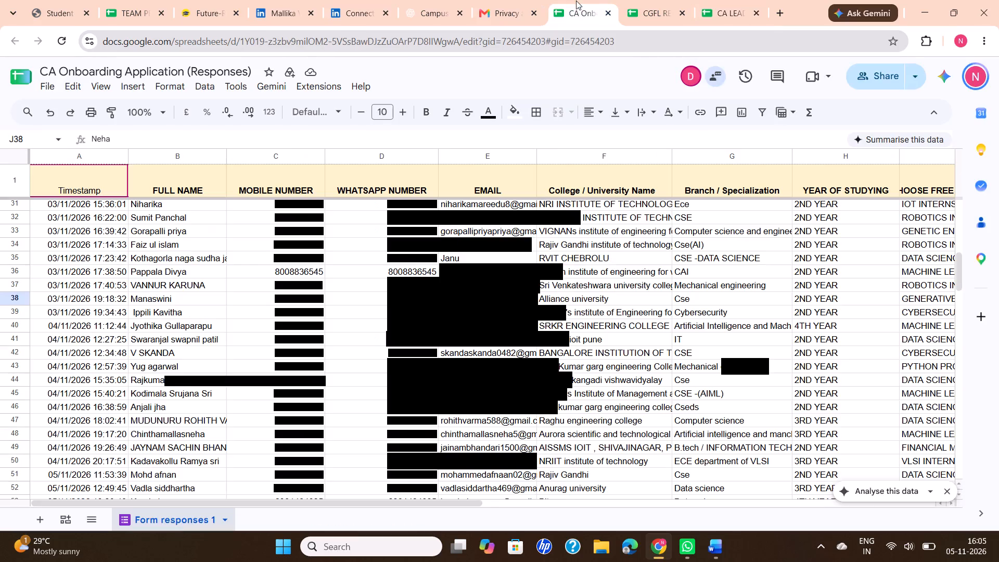
{"action": "scroll", "coordinate": [428, 322], "scroll_direction": "down", "scroll_amount": 2}
{"action": "scroll", "coordinate": [428, 322], "scroll_direction": "left", "scroll_amount": 1}
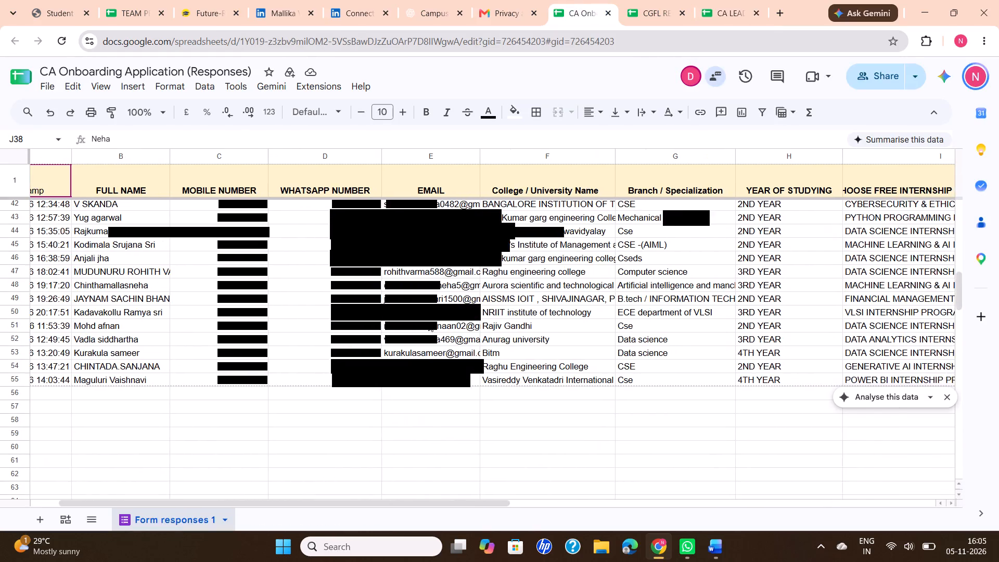
{"action": "scroll", "coordinate": [428, 322], "scroll_direction": "right", "scroll_amount": 7}
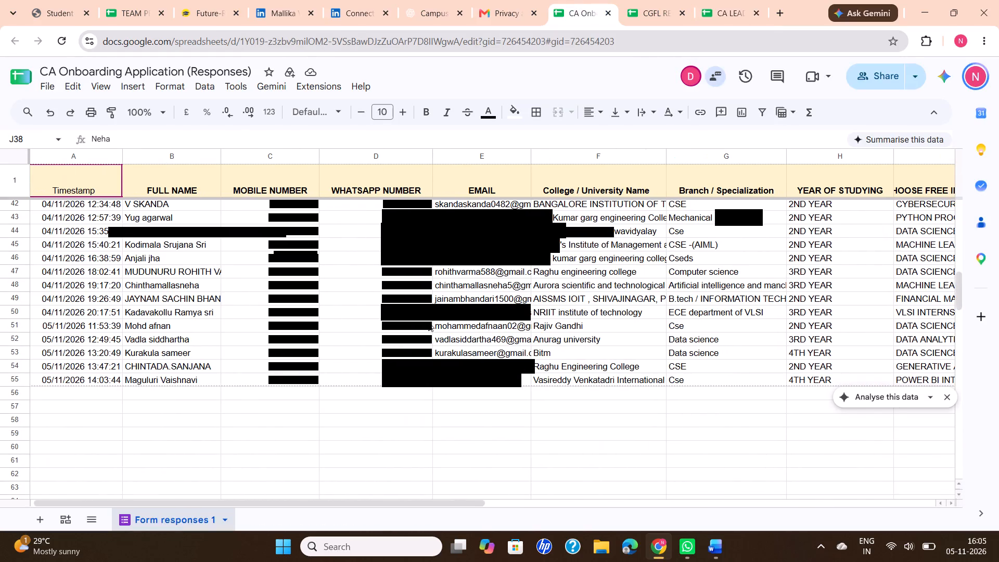
{"action": "scroll", "coordinate": [428, 322], "scroll_direction": "left", "scroll_amount": 4}
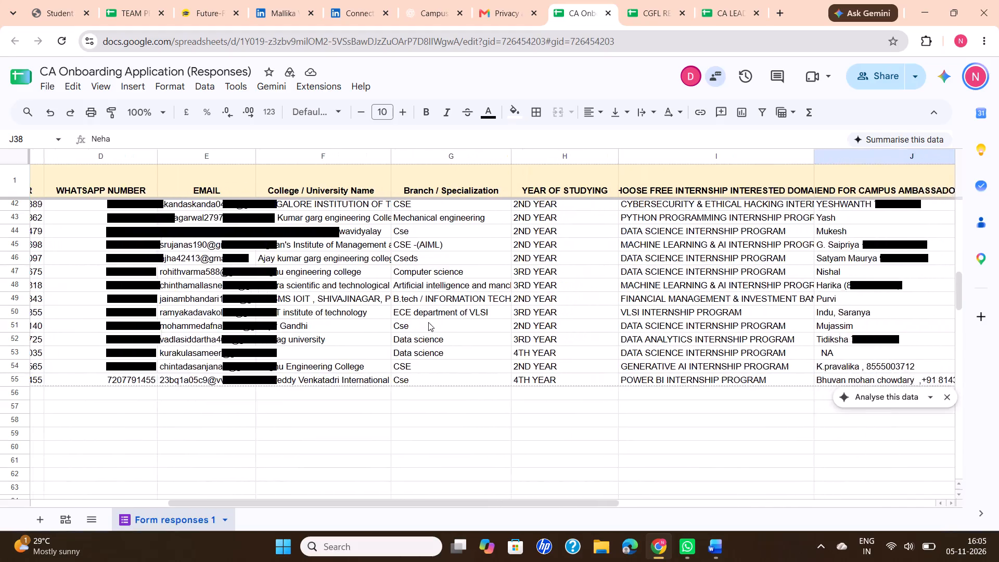
{"action": "scroll", "coordinate": [428, 322], "scroll_direction": "left", "scroll_amount": 1}
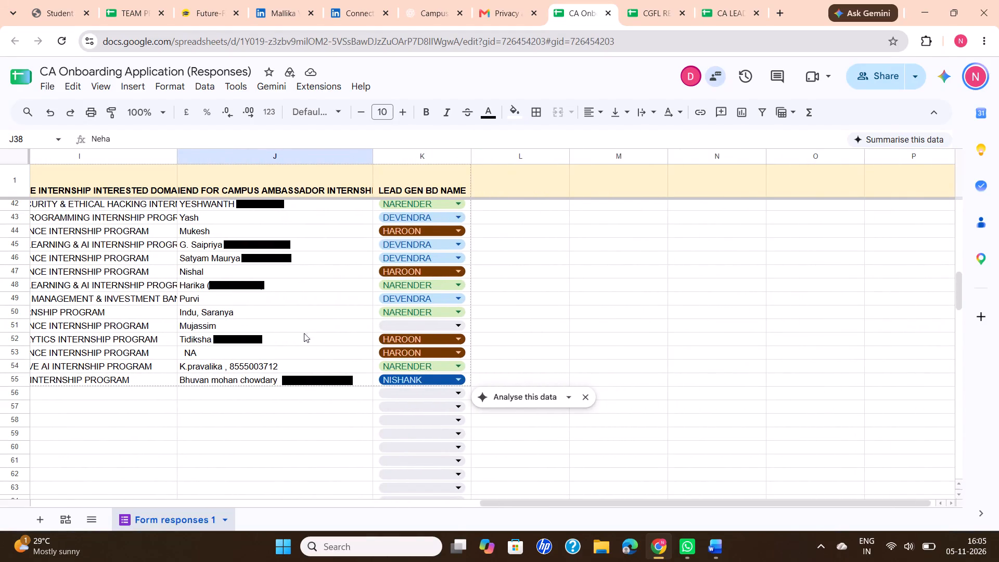
{"action": "scroll", "coordinate": [301, 327], "scroll_direction": "right", "scroll_amount": 11}
{"action": "scroll", "coordinate": [301, 327], "scroll_direction": "left", "scroll_amount": 3}
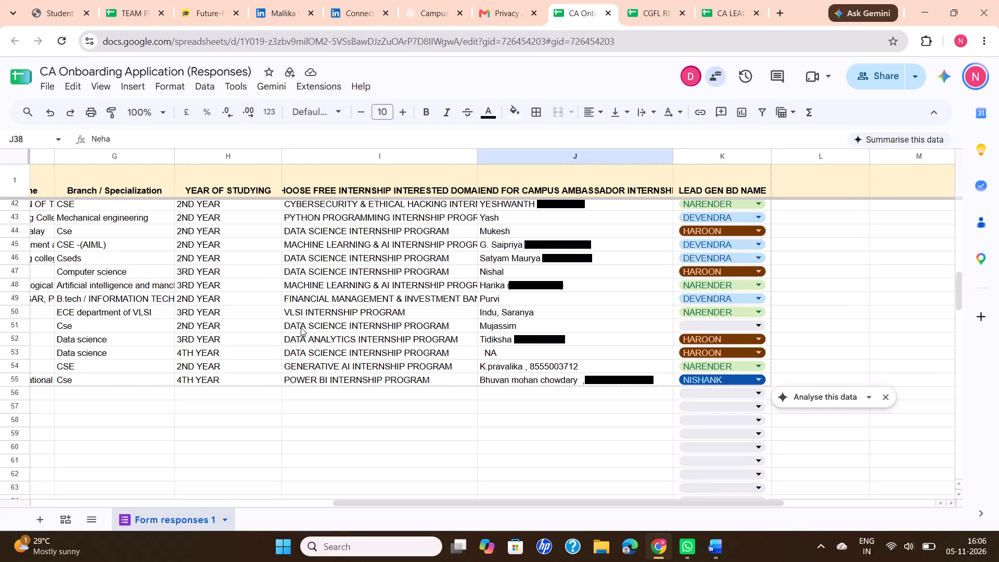
{"action": "left_click", "coordinate": [629, 11]}
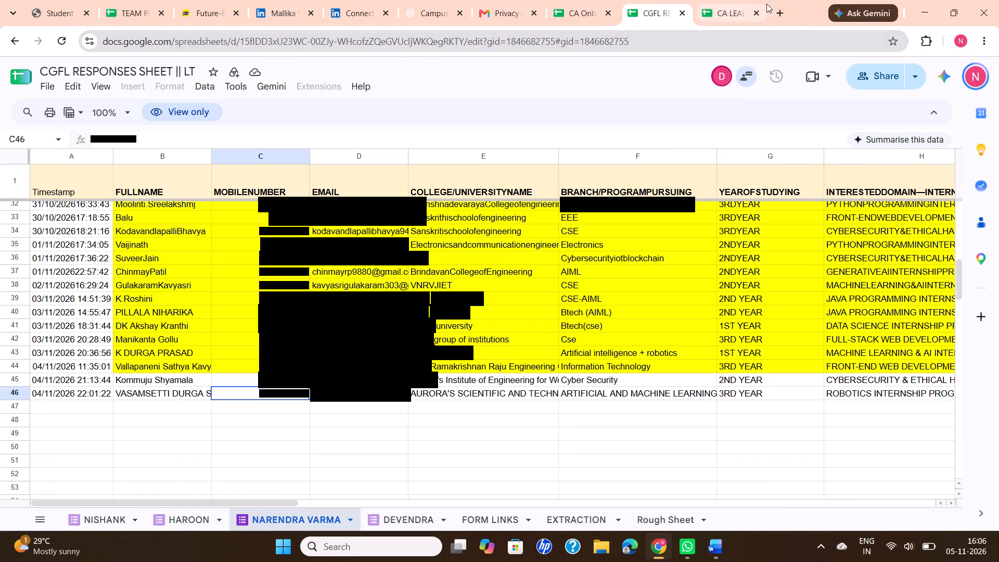
Back in the CA LEADS sheet, fill NOT INTERESTED from column L across columns M and N for rows 319 to 321.
{"action": "left_click", "coordinate": [727, 11]}
{"action": "scroll", "coordinate": [183, 458], "scroll_direction": "up", "scroll_amount": 1}
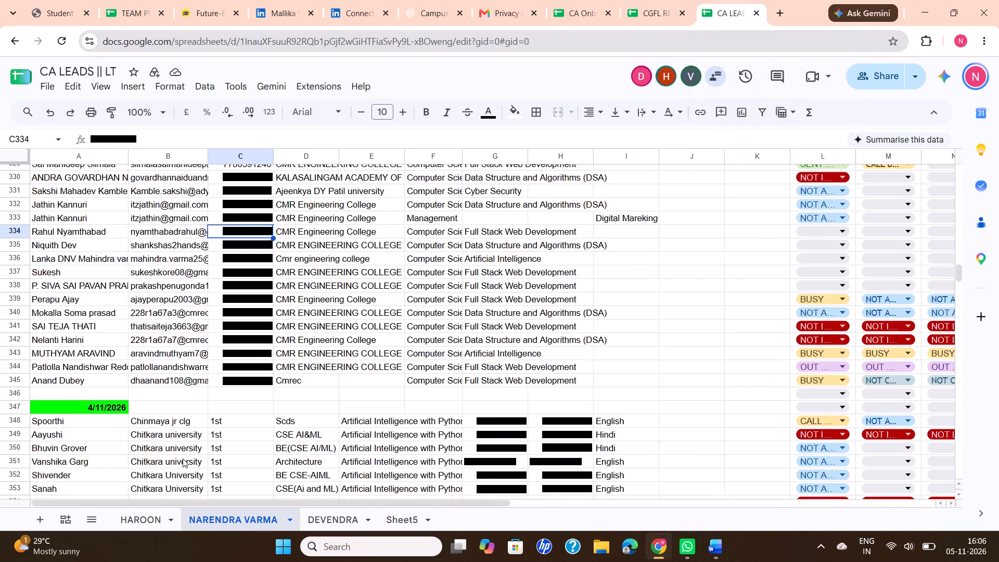
{"action": "scroll", "coordinate": [183, 458], "scroll_direction": "up", "scroll_amount": 1}
{"action": "scroll", "coordinate": [434, 386], "scroll_direction": "left", "scroll_amount": 3}
{"action": "scroll", "coordinate": [434, 386], "scroll_direction": "up", "scroll_amount": 1}
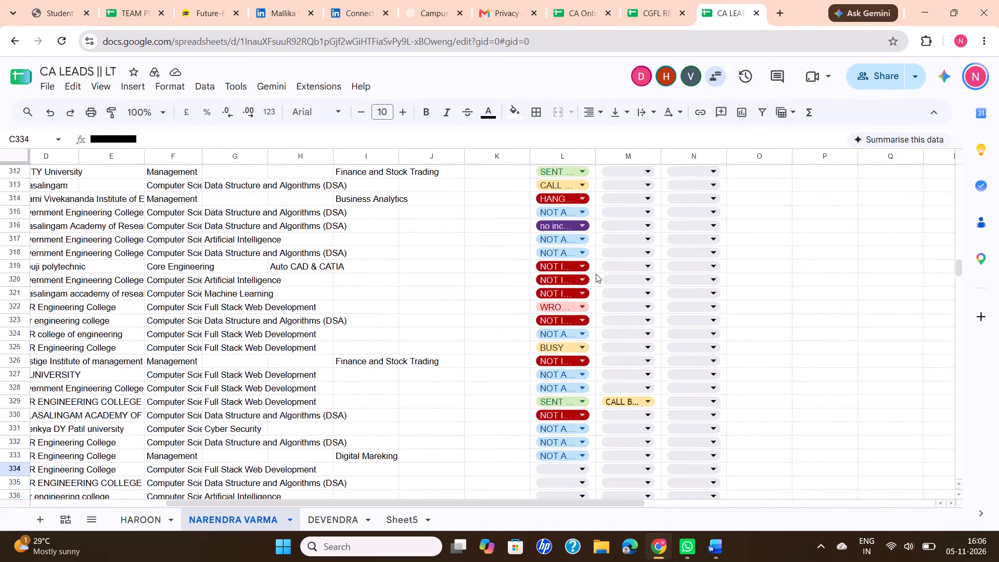
{"action": "left_click", "coordinate": [593, 271]}
{"action": "left_click_drag", "start_coordinate": [595, 271], "coordinate": [689, 265]}
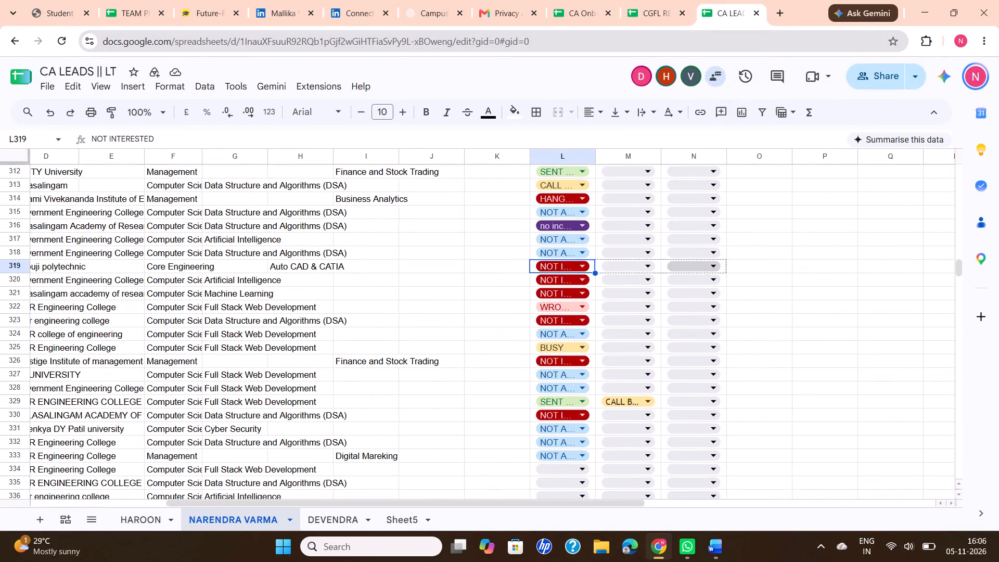
{"action": "left_click_drag", "start_coordinate": [689, 265], "coordinate": [689, 265]}
{"action": "left_click_drag", "start_coordinate": [727, 271], "coordinate": [729, 302]}
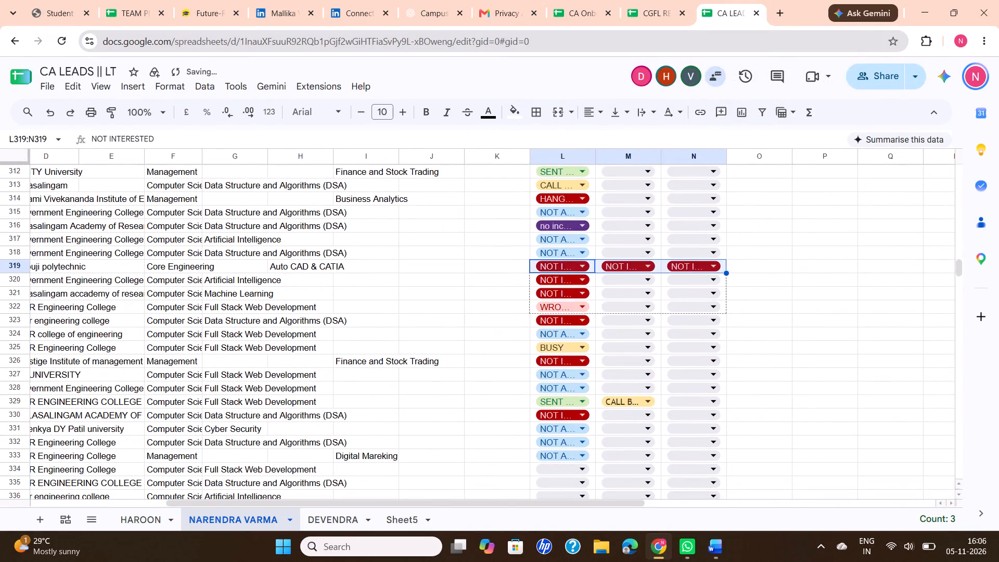
{"action": "left_click_drag", "start_coordinate": [729, 302], "coordinate": [729, 299]}
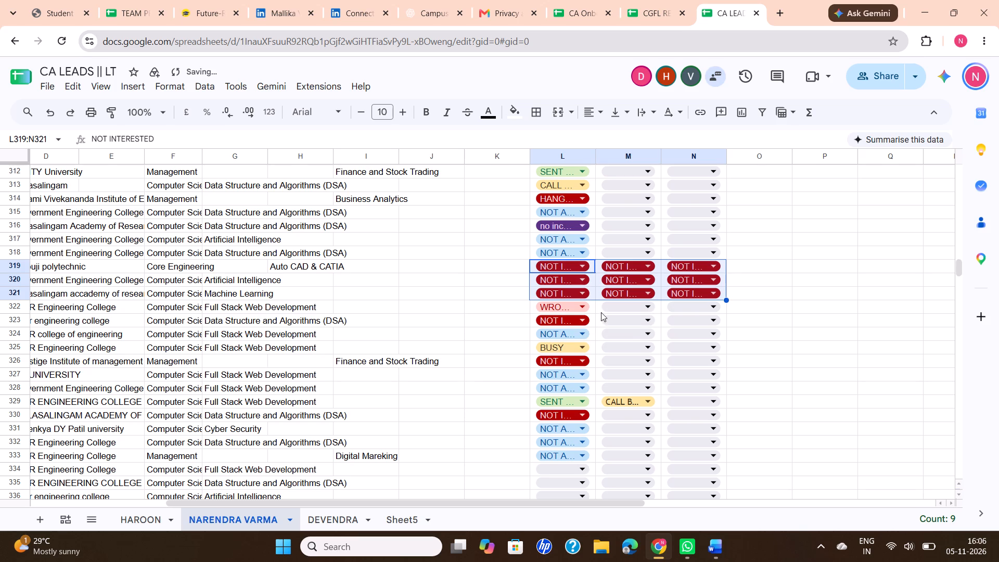
Fill the WRONG NUMBER status in row 322 from column L across columns M and N.
{"action": "left_click", "coordinate": [593, 312]}
{"action": "left_click_drag", "start_coordinate": [593, 312], "coordinate": [687, 311]}
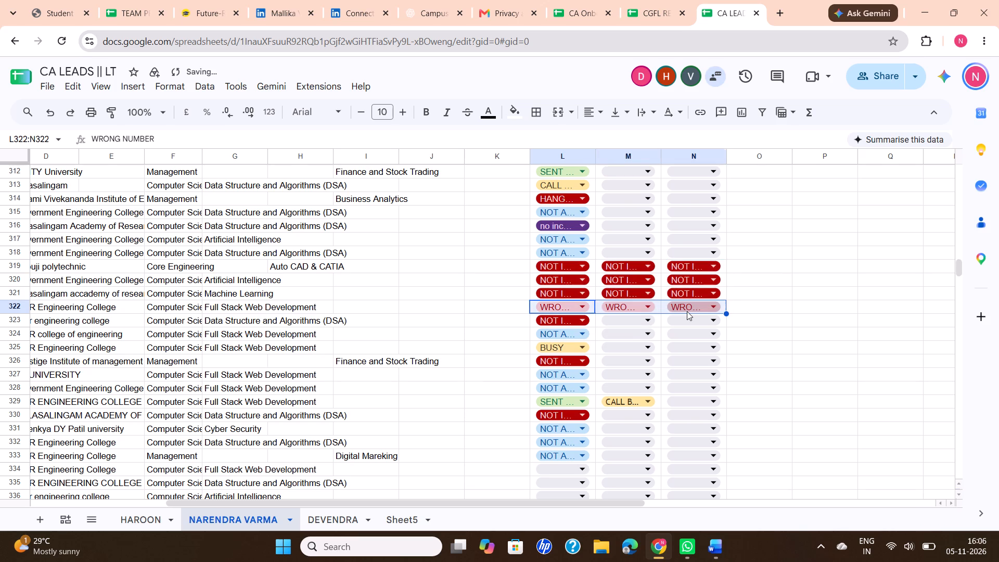
Fill NOT INTERESTED from column L across columns M and N in rows 323, 326 and 330.
{"action": "left_click", "coordinate": [595, 325]}
{"action": "left_click_drag", "start_coordinate": [595, 325], "coordinate": [633, 324]}
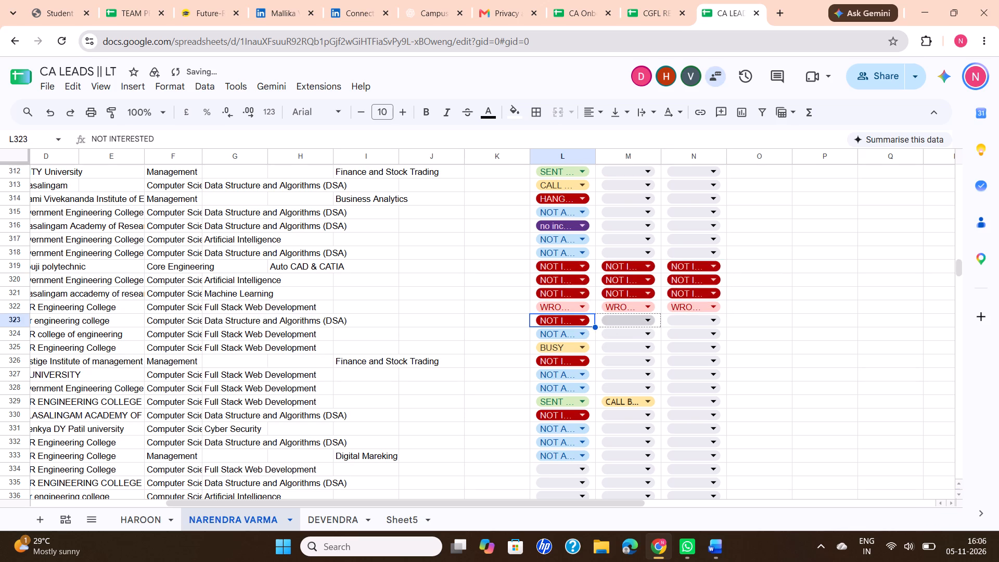
{"action": "left_click_drag", "start_coordinate": [633, 324], "coordinate": [675, 322]}
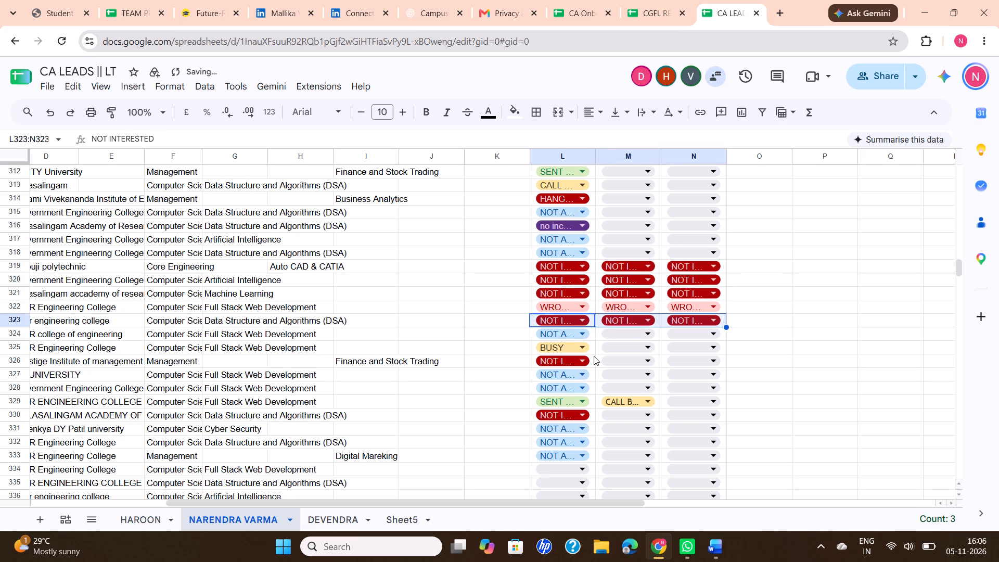
{"action": "left_click_drag", "start_coordinate": [596, 359], "coordinate": [593, 364]}
{"action": "left_click_drag", "start_coordinate": [593, 364], "coordinate": [661, 359]}
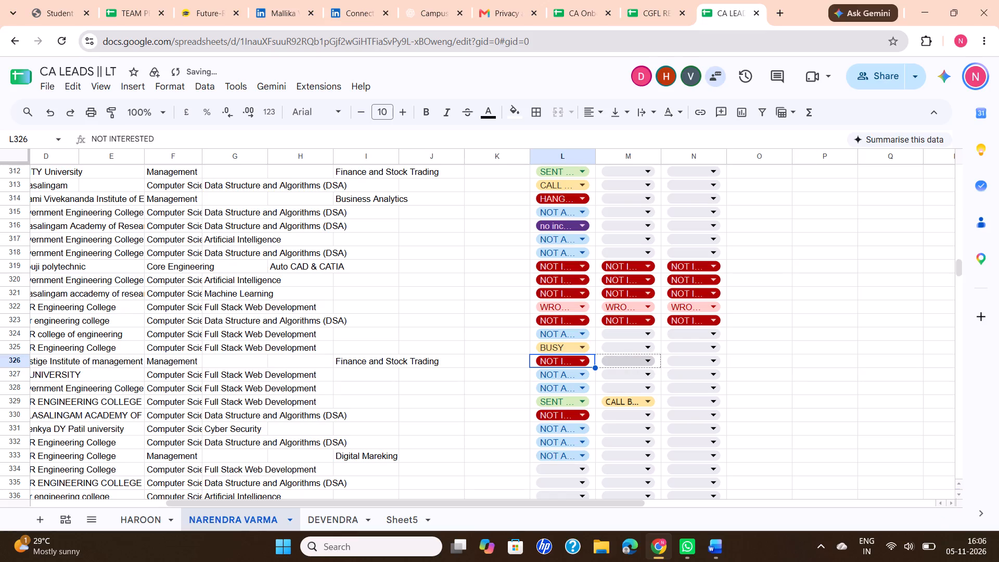
{"action": "left_click_drag", "start_coordinate": [661, 359], "coordinate": [672, 360]}
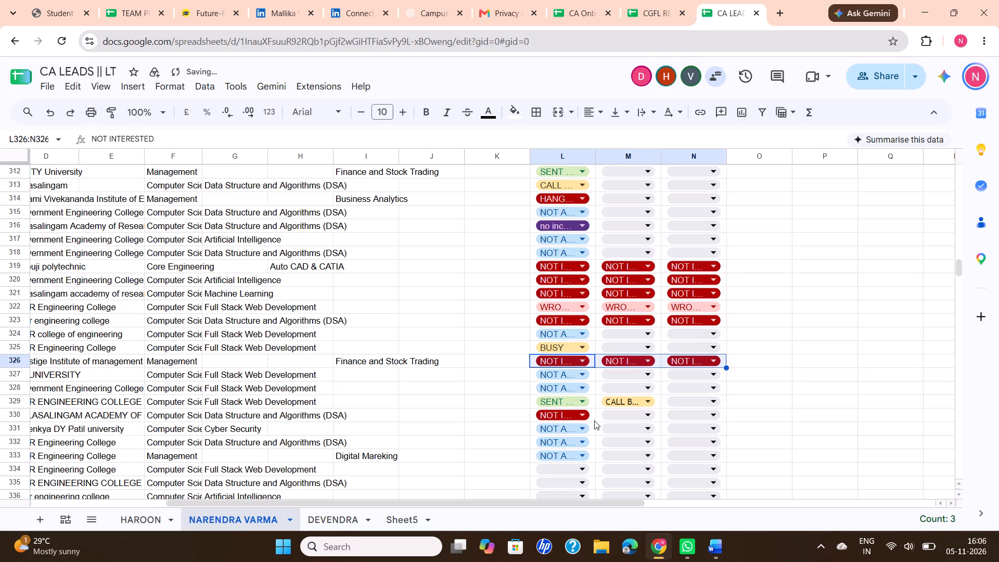
{"action": "left_click", "coordinate": [594, 418]}
{"action": "left_click", "coordinate": [594, 424]}
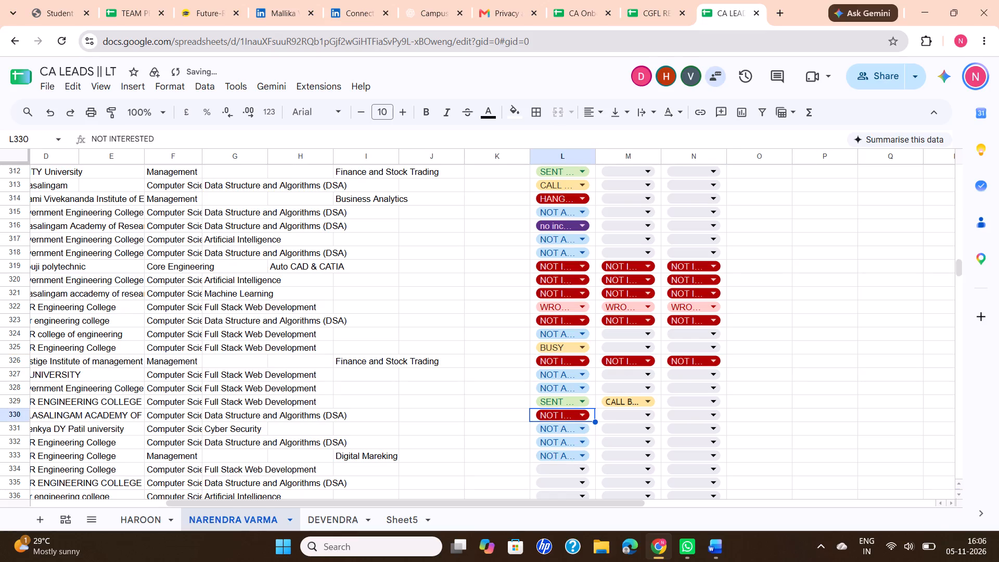
{"action": "left_click_drag", "start_coordinate": [594, 421], "coordinate": [672, 415]}
Fill NOT INTERESTED into columns M and N for rows 307 to 309.
{"action": "scroll", "coordinate": [568, 415], "scroll_direction": "down", "scroll_amount": 1}
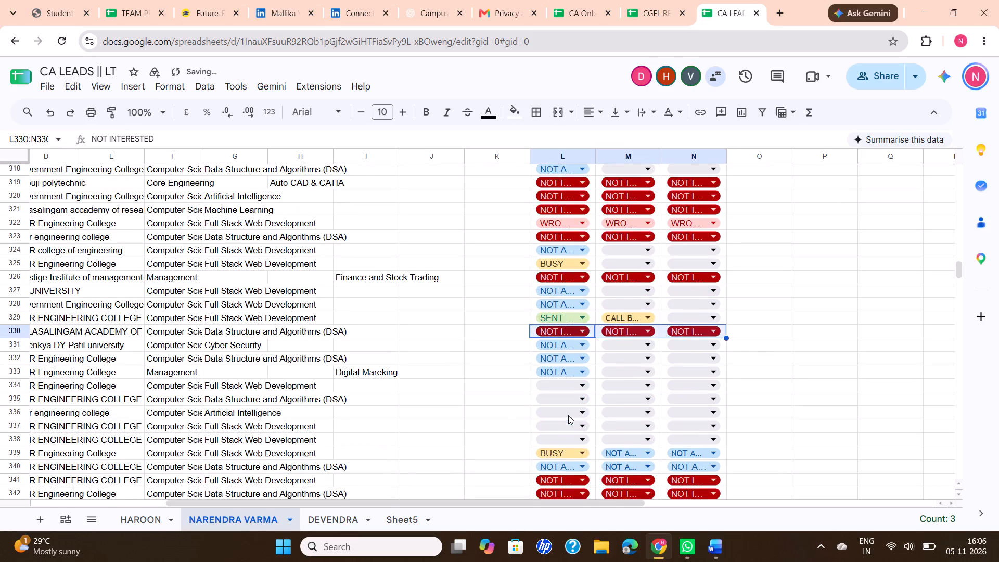
{"action": "scroll", "coordinate": [489, 409], "scroll_direction": "up", "scroll_amount": 2}
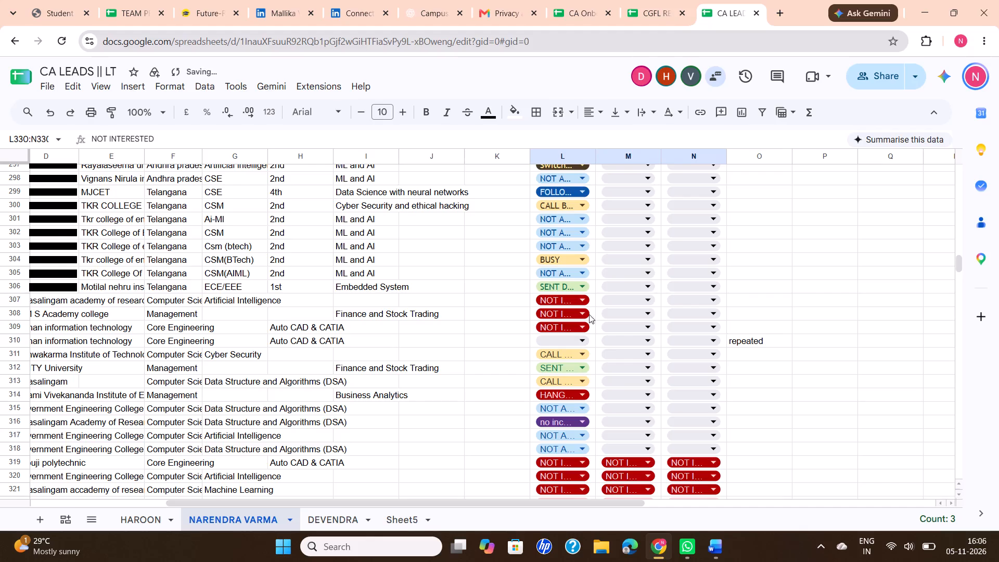
{"action": "left_click", "coordinate": [592, 302]}
{"action": "left_click_drag", "start_coordinate": [592, 302], "coordinate": [690, 302]}
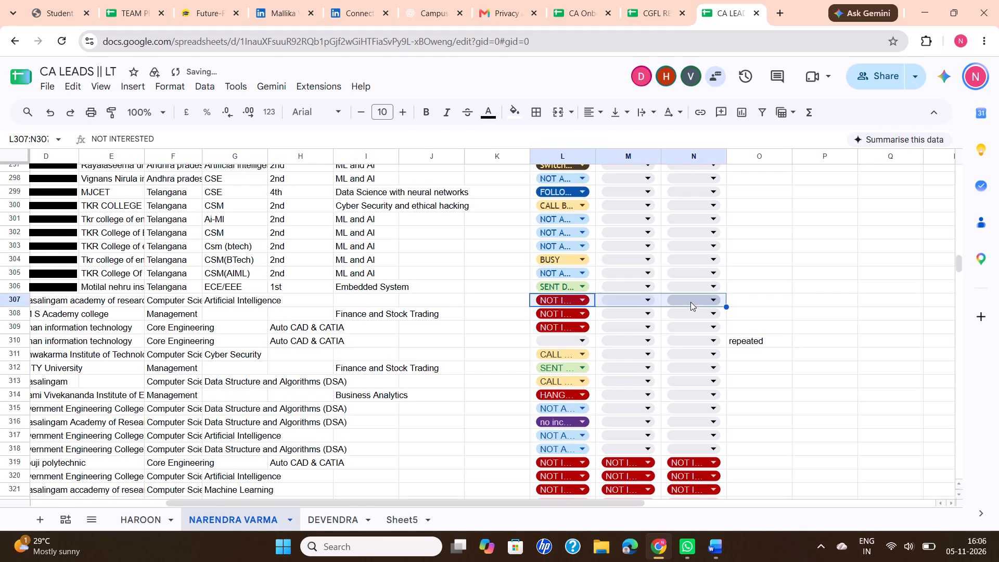
{"action": "left_click_drag", "start_coordinate": [726, 303], "coordinate": [723, 325]}
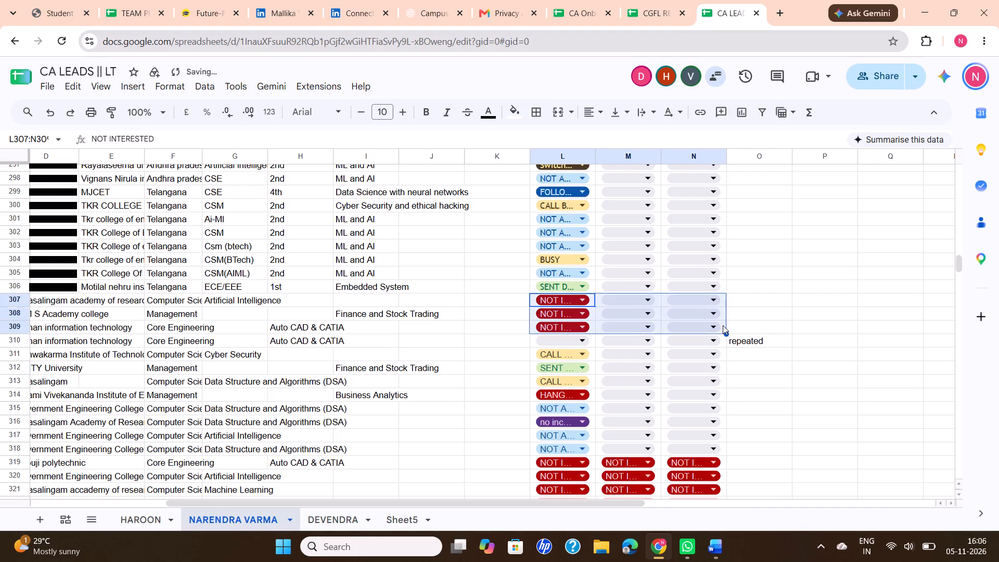
{"action": "left_click", "coordinate": [593, 301]}
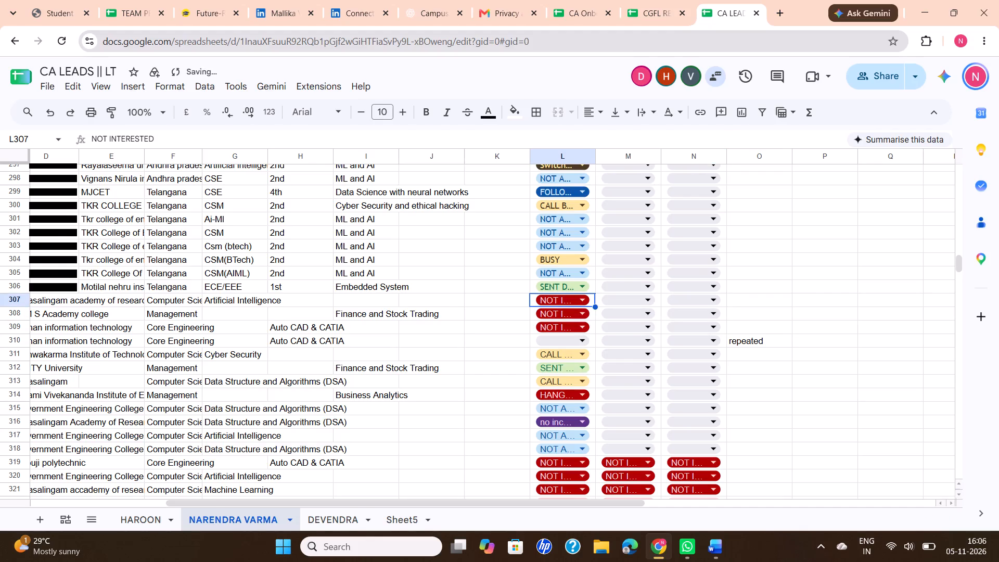
{"action": "left_click_drag", "start_coordinate": [594, 304], "coordinate": [695, 315]}
{"action": "left_click_drag", "start_coordinate": [695, 315], "coordinate": [702, 308]}
{"action": "left_click_drag", "start_coordinate": [729, 304], "coordinate": [725, 313]}
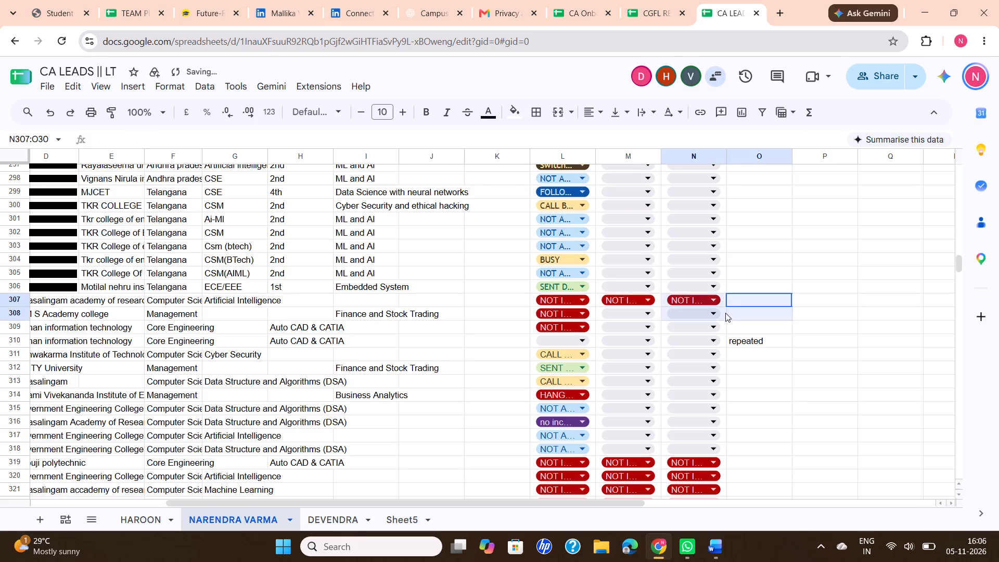
{"action": "left_click_drag", "start_coordinate": [725, 313], "coordinate": [723, 319]}
{"action": "left_click", "coordinate": [747, 287]}
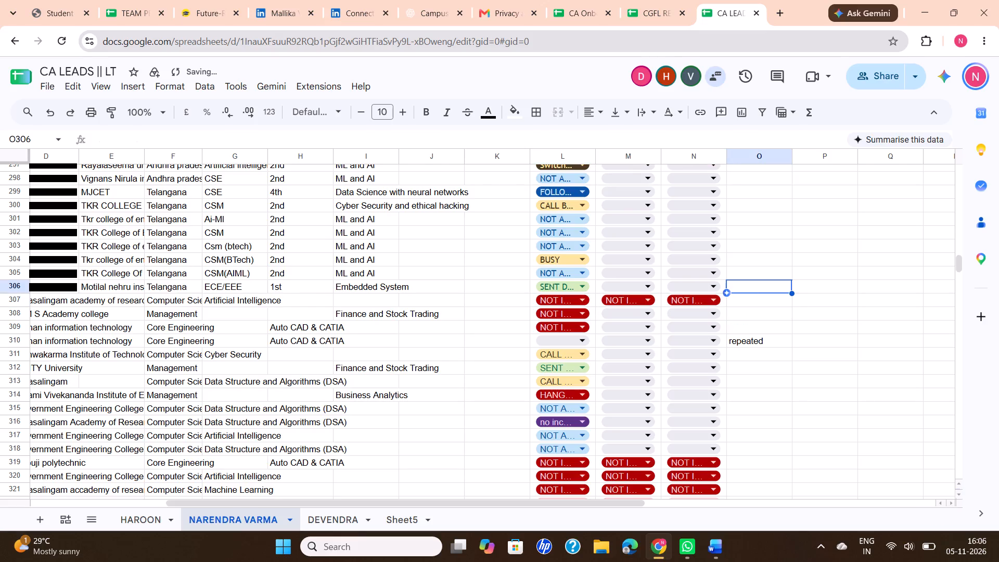
{"action": "left_click", "coordinate": [724, 304]}
{"action": "left_click_drag", "start_coordinate": [724, 305], "coordinate": [723, 322]}
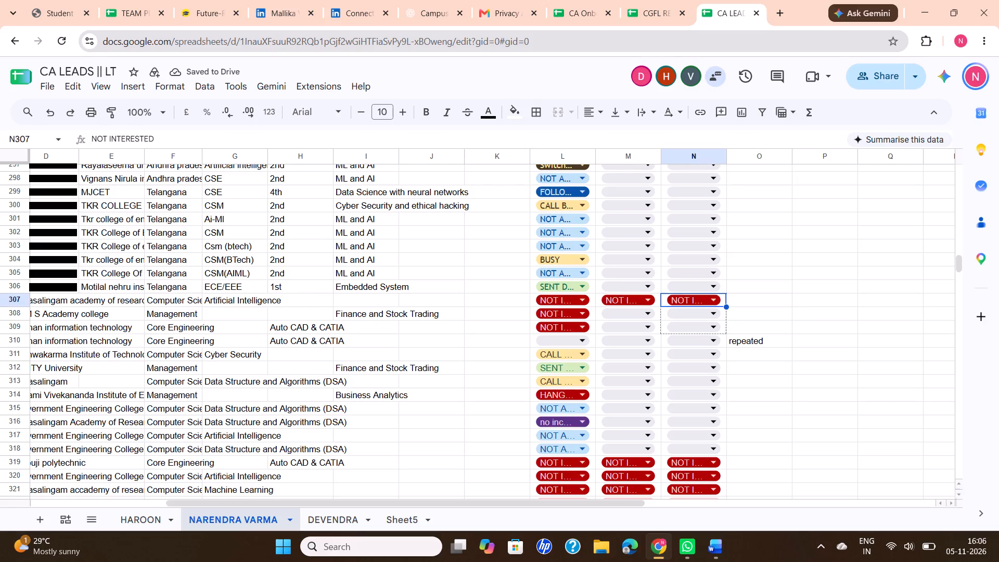
{"action": "left_click_drag", "start_coordinate": [723, 322], "coordinate": [722, 323]}
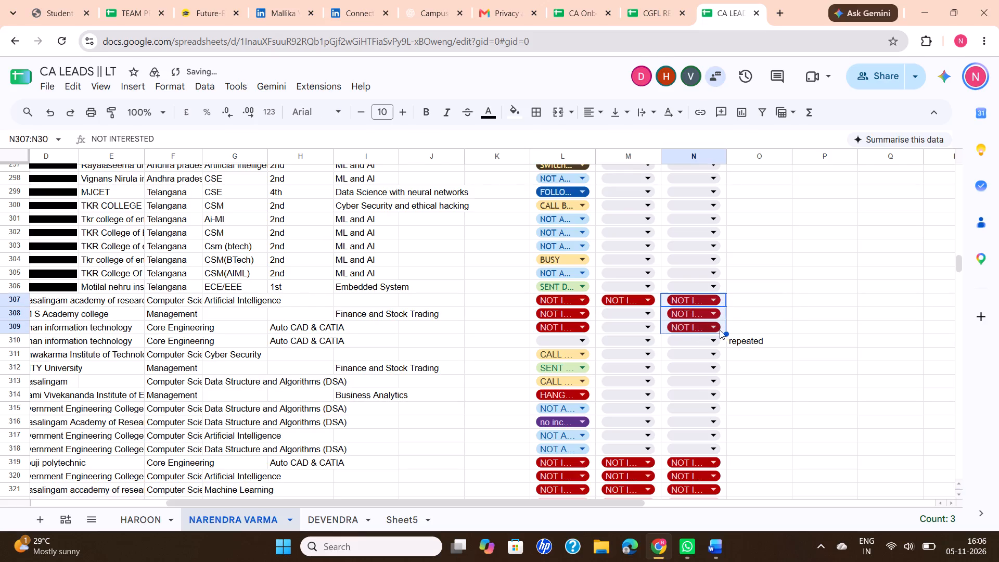
{"action": "left_click_drag", "start_coordinate": [726, 333], "coordinate": [633, 312]}
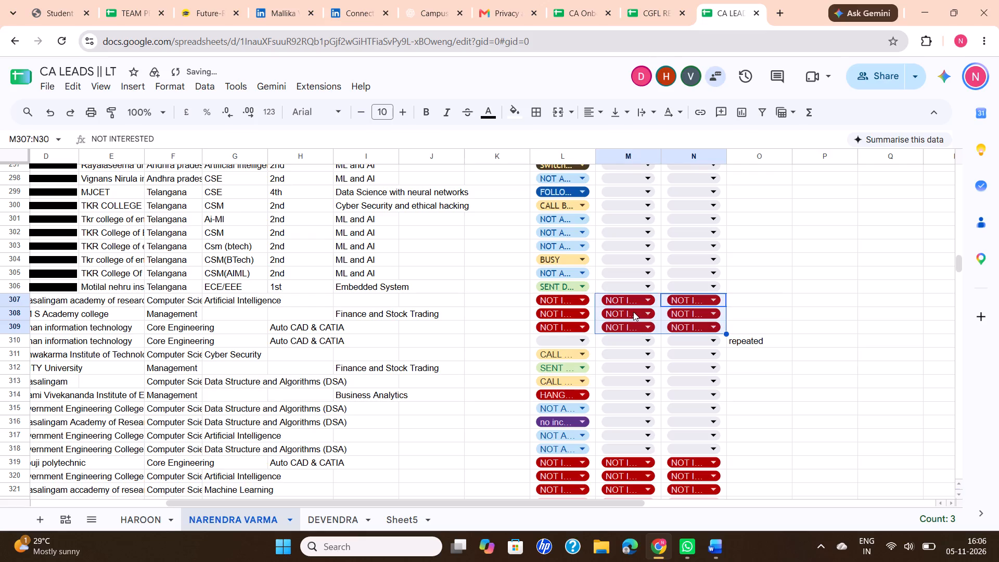
Fill the HANG UP status in row 285 from column L across columns M and N.
{"action": "scroll", "coordinate": [548, 335], "scroll_direction": "up", "scroll_amount": 3}
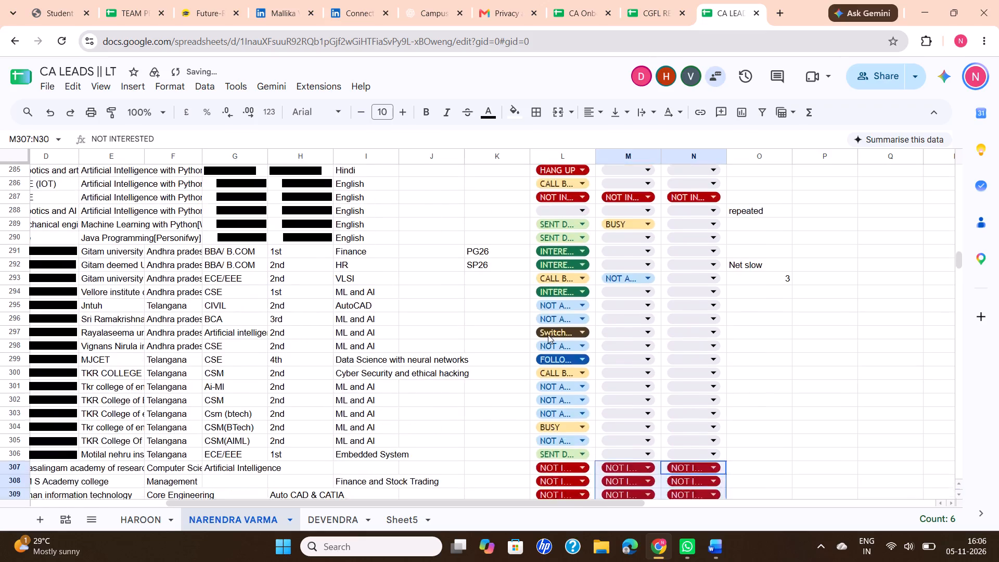
{"action": "scroll", "coordinate": [548, 335], "scroll_direction": "up", "scroll_amount": 1}
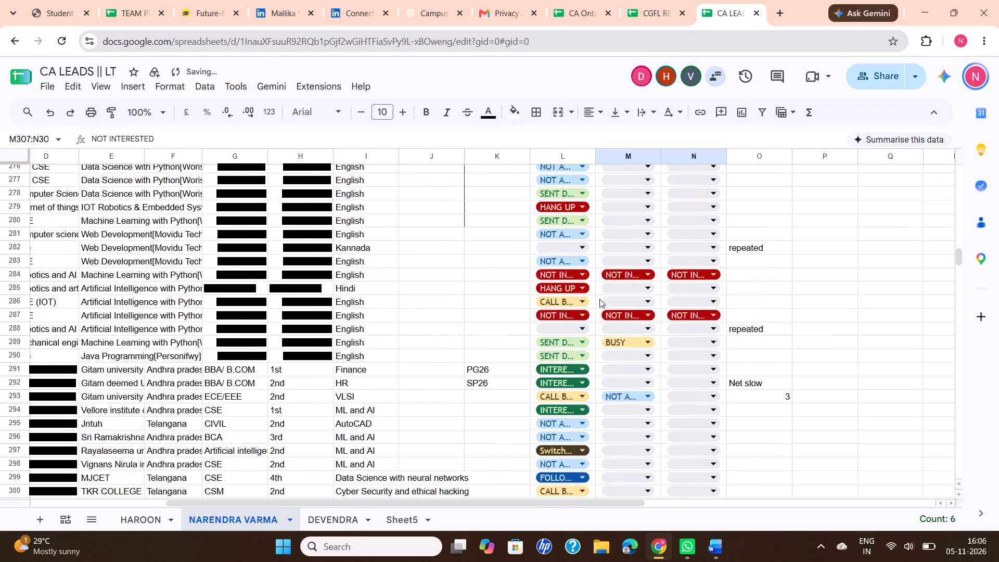
{"action": "left_click", "coordinate": [593, 295]}
{"action": "left_click_drag", "start_coordinate": [593, 295], "coordinate": [664, 295]}
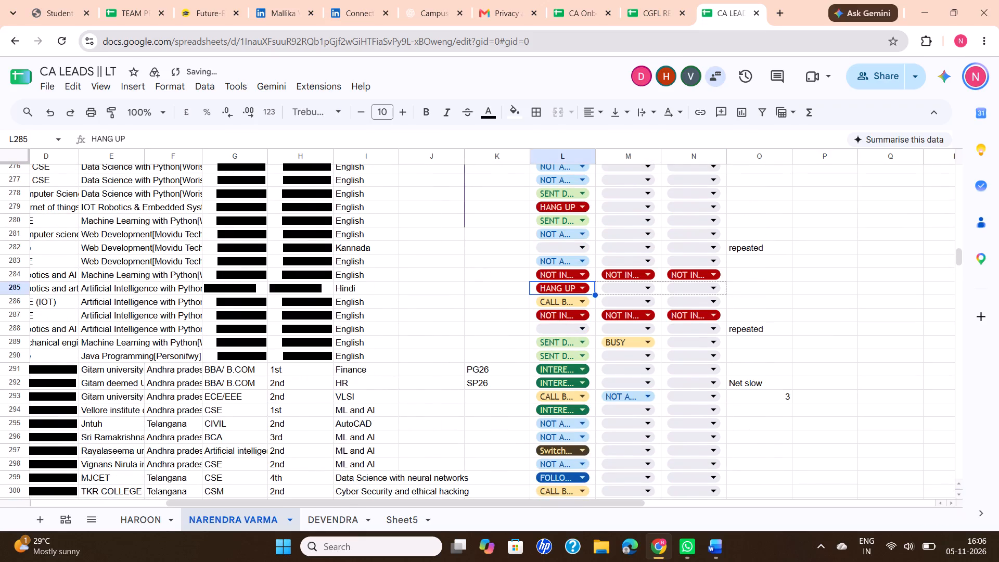
{"action": "left_click_drag", "start_coordinate": [664, 295], "coordinate": [695, 290]}
{"action": "scroll", "coordinate": [660, 298], "scroll_direction": "down", "scroll_amount": 1}
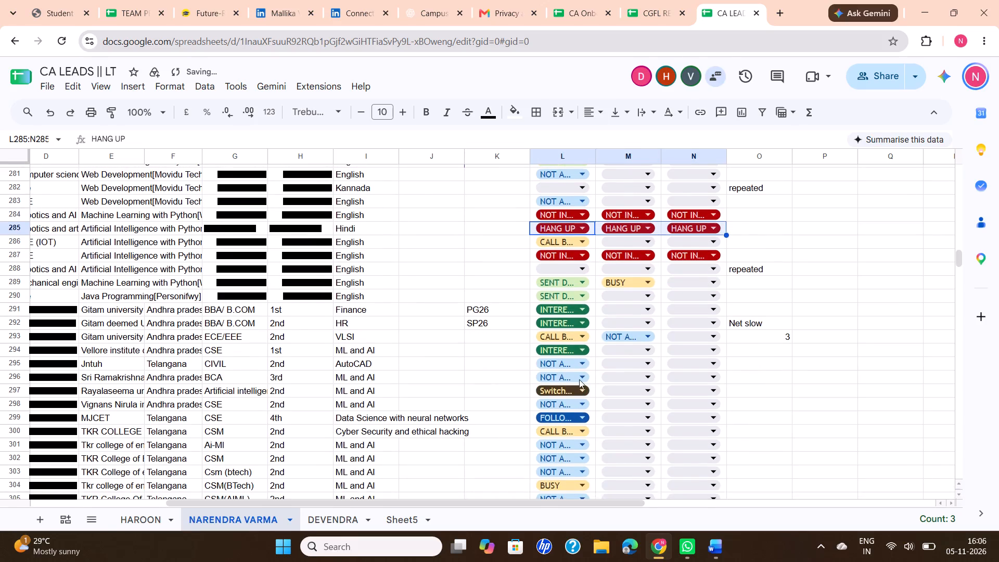
Fill the Switched Off status in row 297 from column L across columns M and N.
{"action": "scroll", "coordinate": [579, 379], "scroll_direction": "down", "scroll_amount": 1}
{"action": "left_click", "coordinate": [596, 360]}
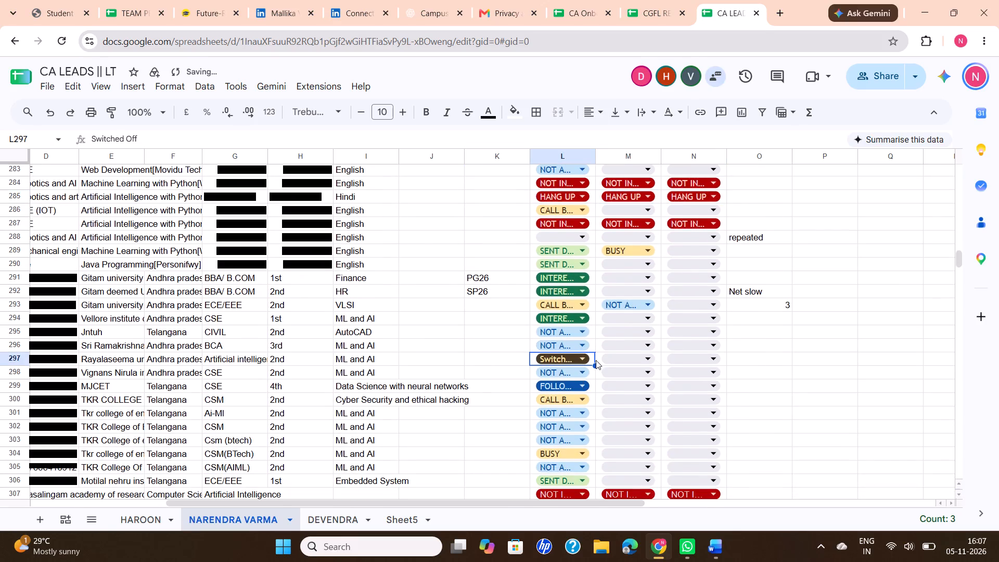
{"action": "left_click_drag", "start_coordinate": [592, 364], "coordinate": [699, 357]}
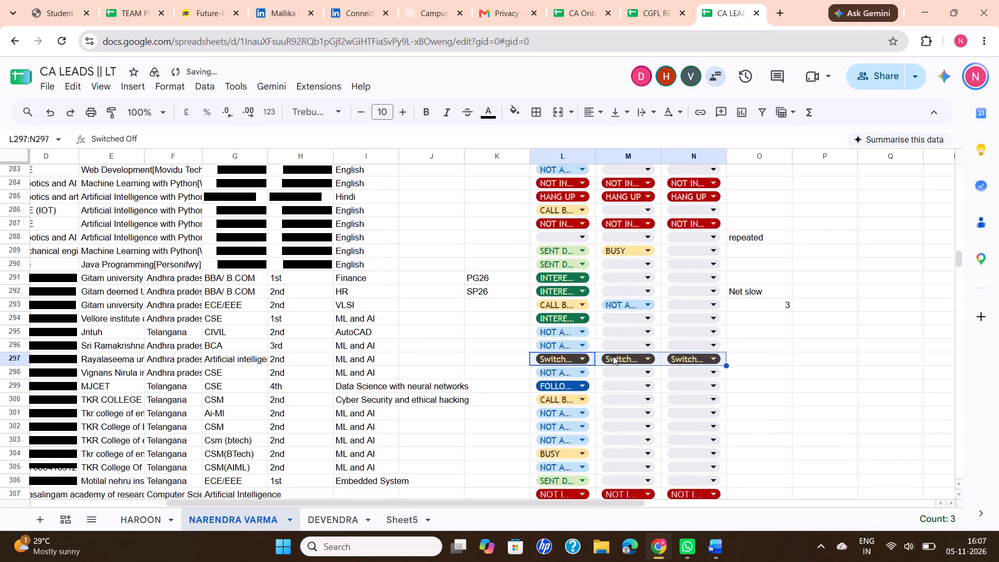
Fill the HANG UP status in row 314 from column L across columns M and N.
{"action": "scroll", "coordinate": [593, 381], "scroll_direction": "down", "scroll_amount": 2}
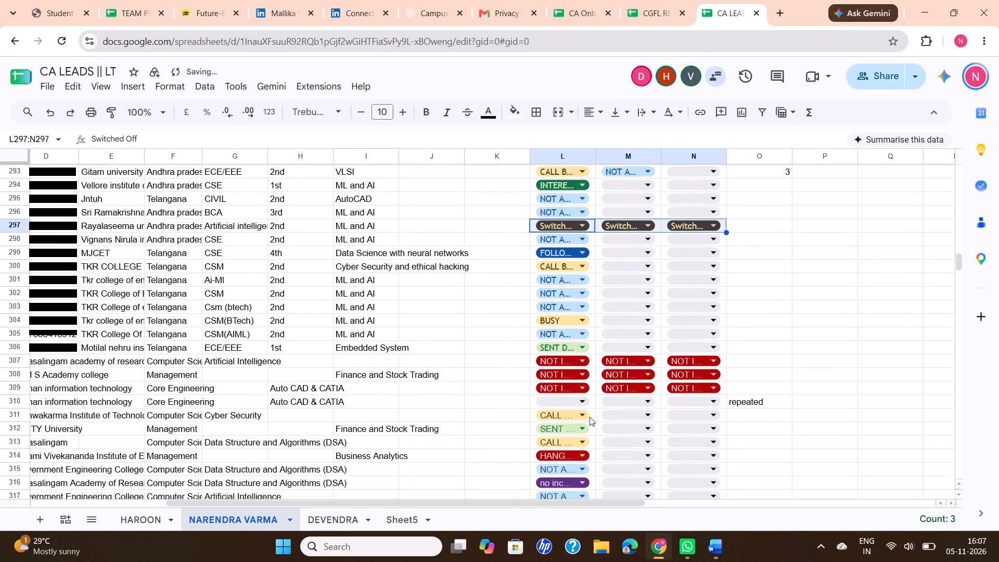
{"action": "scroll", "coordinate": [502, 426], "scroll_direction": "down", "scroll_amount": 1}
{"action": "left_click", "coordinate": [592, 350]}
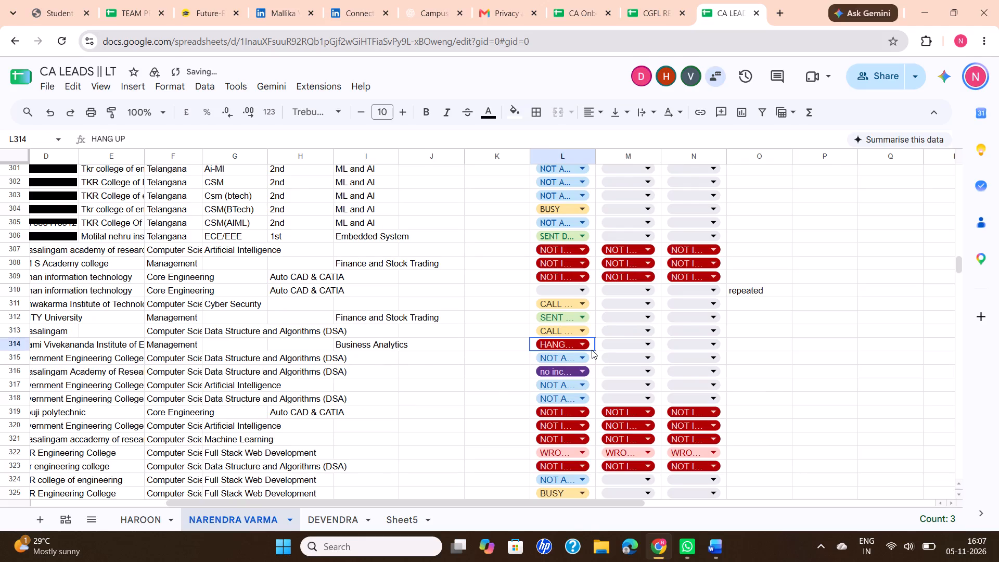
{"action": "left_click_drag", "start_coordinate": [594, 350], "coordinate": [698, 350]}
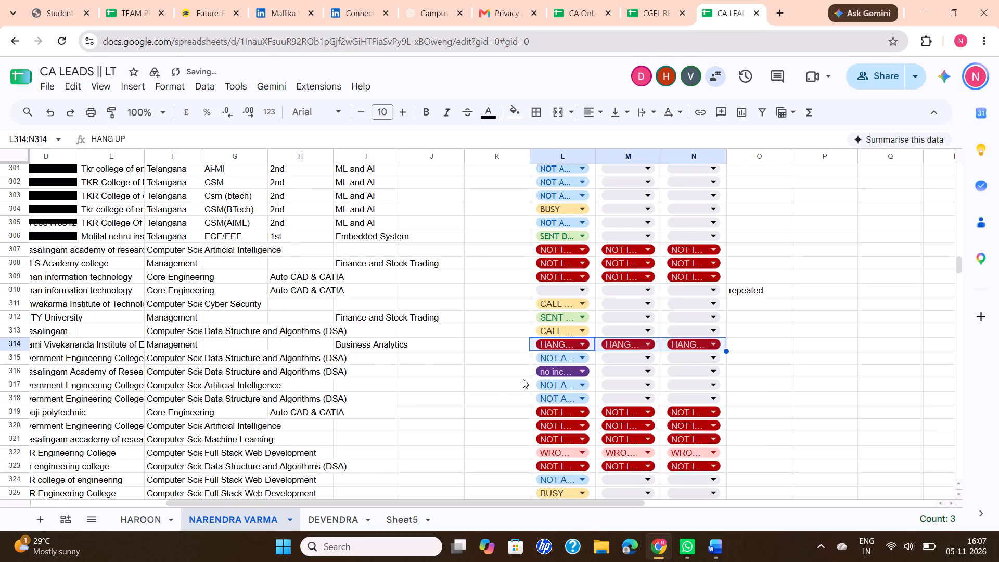
Fill the HANG UP status from column L across columns M and N in rows 212 and 210.
{"action": "scroll", "coordinate": [523, 379], "scroll_direction": "down", "scroll_amount": 2}
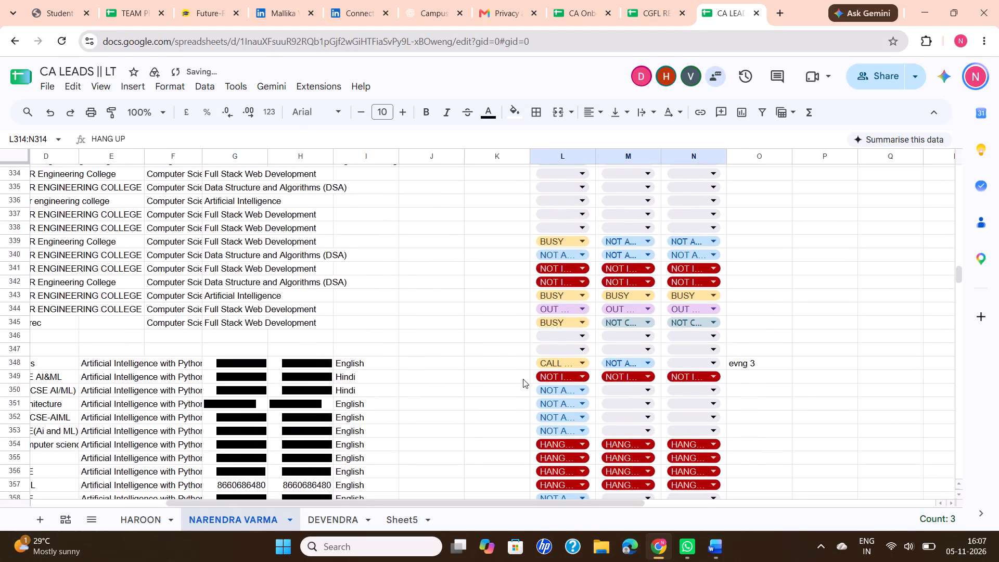
{"action": "scroll", "coordinate": [523, 379], "scroll_direction": "down", "scroll_amount": 4}
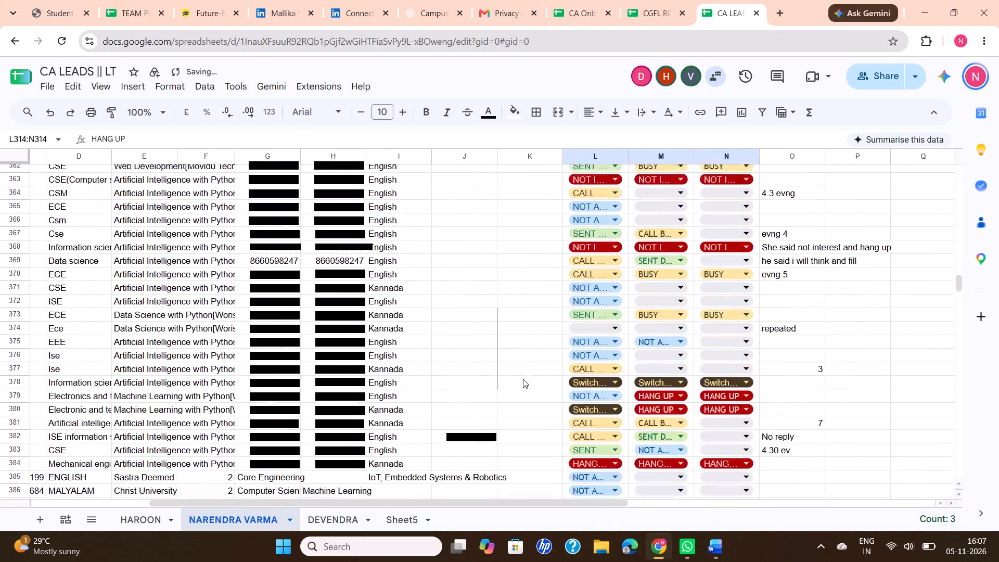
{"action": "scroll", "coordinate": [523, 379], "scroll_direction": "up", "scroll_amount": 8}
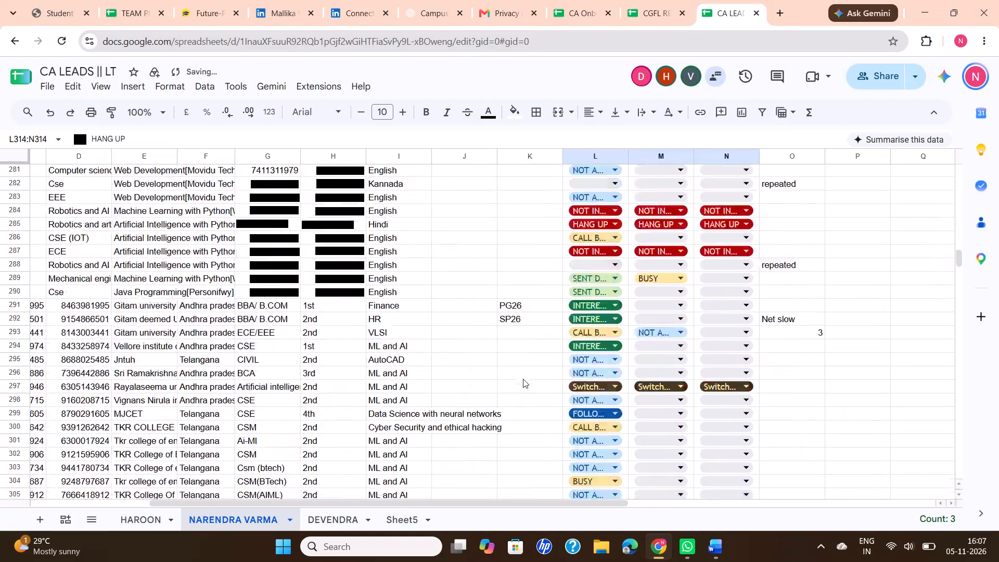
{"action": "scroll", "coordinate": [523, 379], "scroll_direction": "up", "scroll_amount": 4}
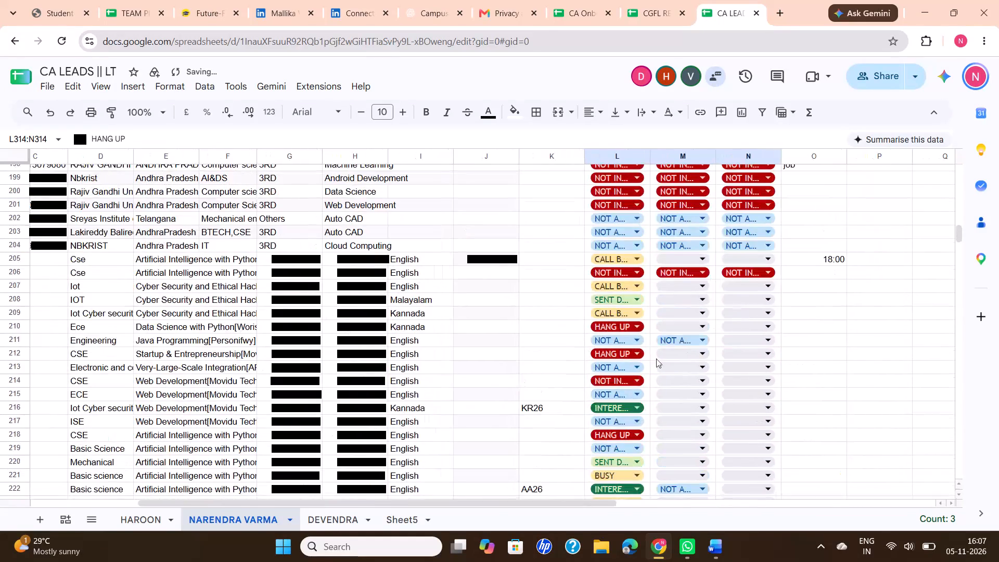
{"action": "left_click", "coordinate": [646, 357]}
{"action": "left_click_drag", "start_coordinate": [650, 359], "coordinate": [763, 362]}
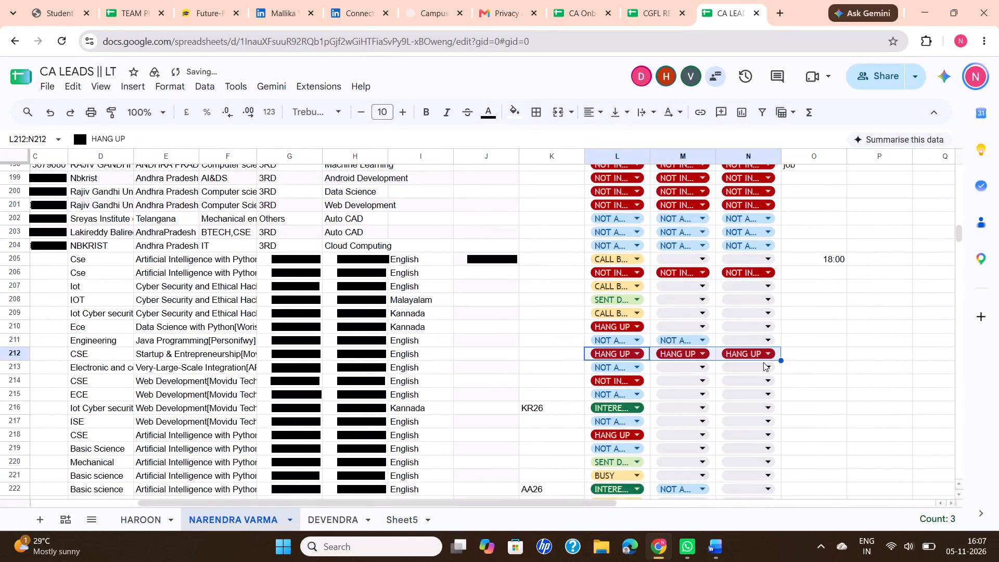
{"action": "left_click", "coordinate": [646, 330]}
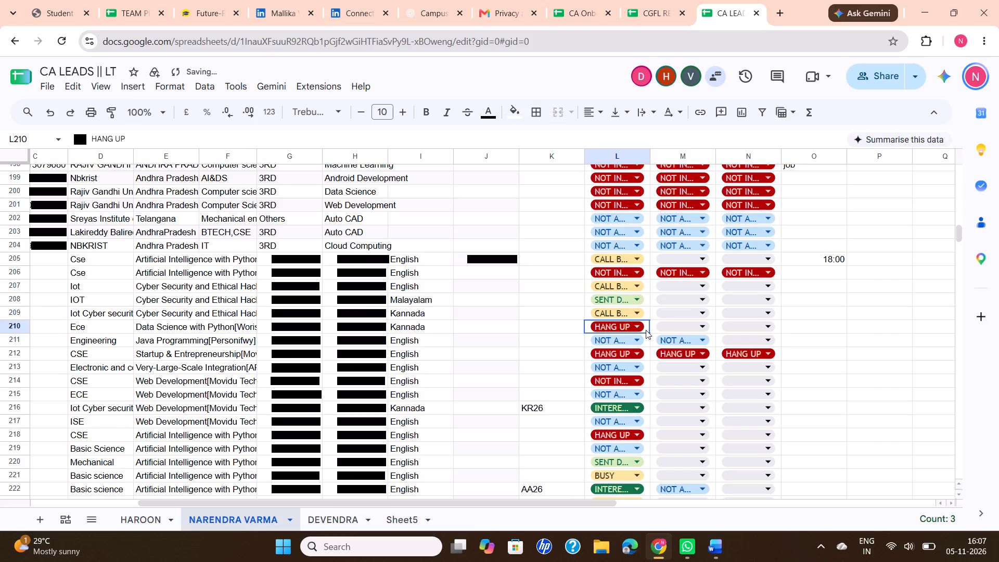
{"action": "left_click_drag", "start_coordinate": [649, 333], "coordinate": [743, 331]}
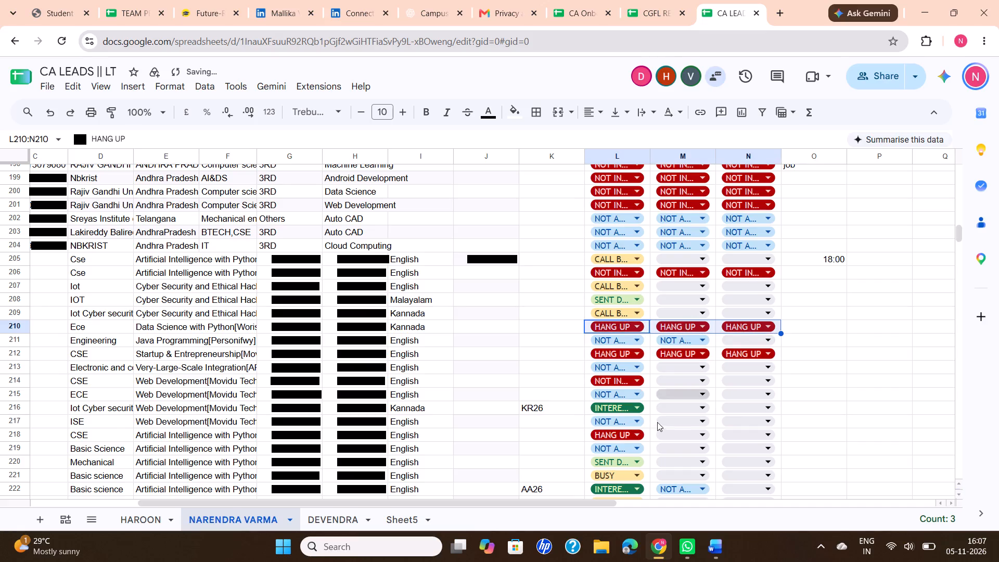
Fill the HANG UP status from column L across columns M and N in rows 218 and 226.
{"action": "left_click", "coordinate": [646, 437]}
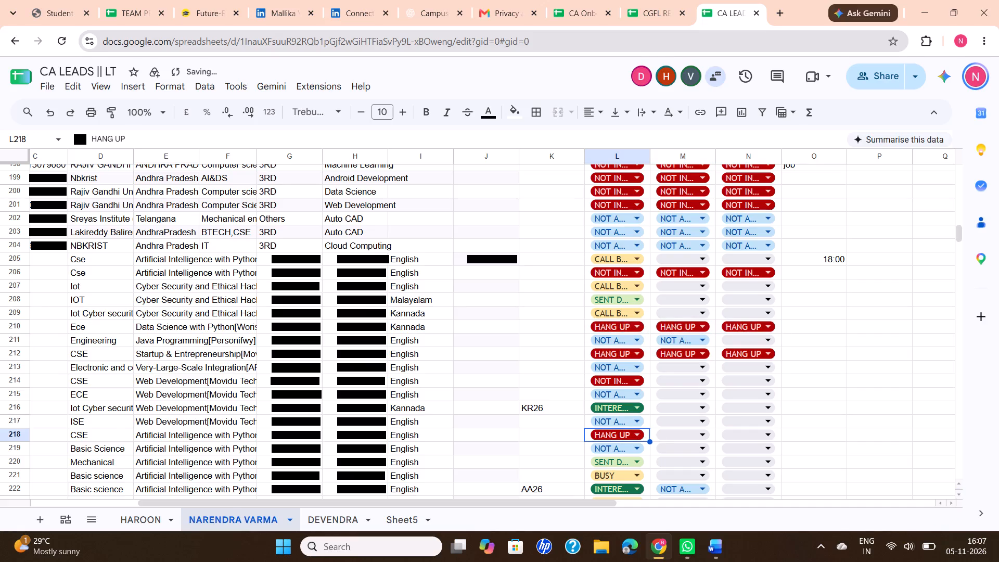
{"action": "left_click_drag", "start_coordinate": [650, 440], "coordinate": [734, 441]}
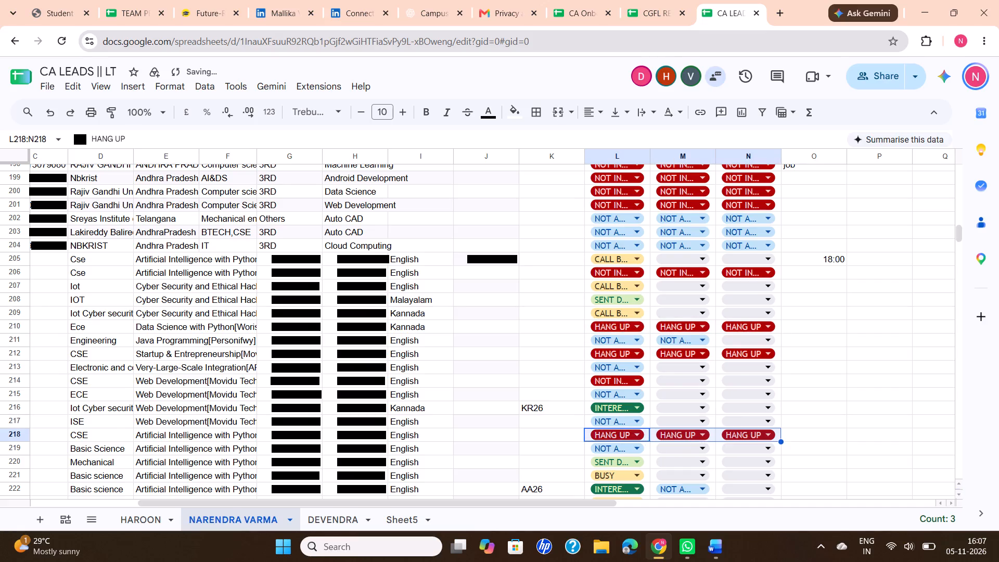
{"action": "scroll", "coordinate": [539, 448], "scroll_direction": "down", "scroll_amount": 2}
{"action": "left_click", "coordinate": [646, 384]}
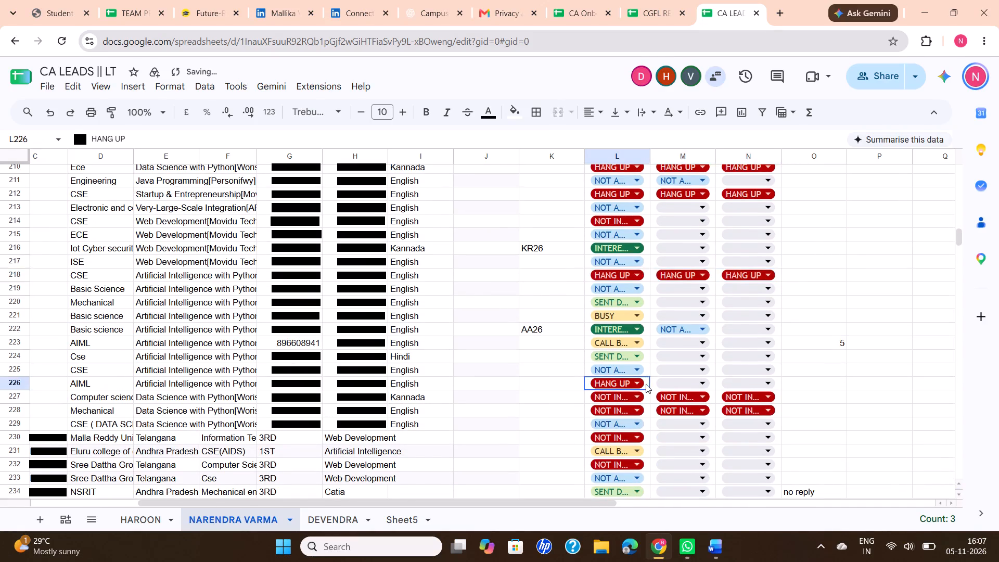
{"action": "left_click_drag", "start_coordinate": [647, 387], "coordinate": [752, 378]}
Fill NOT INTERESTED from column L across columns M and N in rows 230 and 232.
{"action": "scroll", "coordinate": [556, 408], "scroll_direction": "down", "scroll_amount": 1}
{"action": "left_click", "coordinate": [650, 378]}
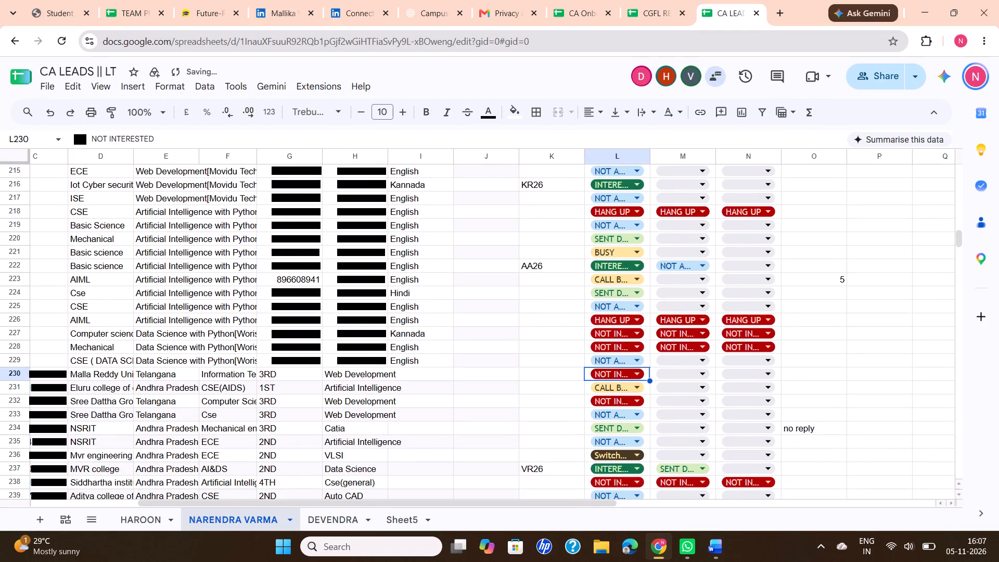
{"action": "left_click_drag", "start_coordinate": [647, 378], "coordinate": [757, 380]}
{"action": "left_click", "coordinate": [646, 403]}
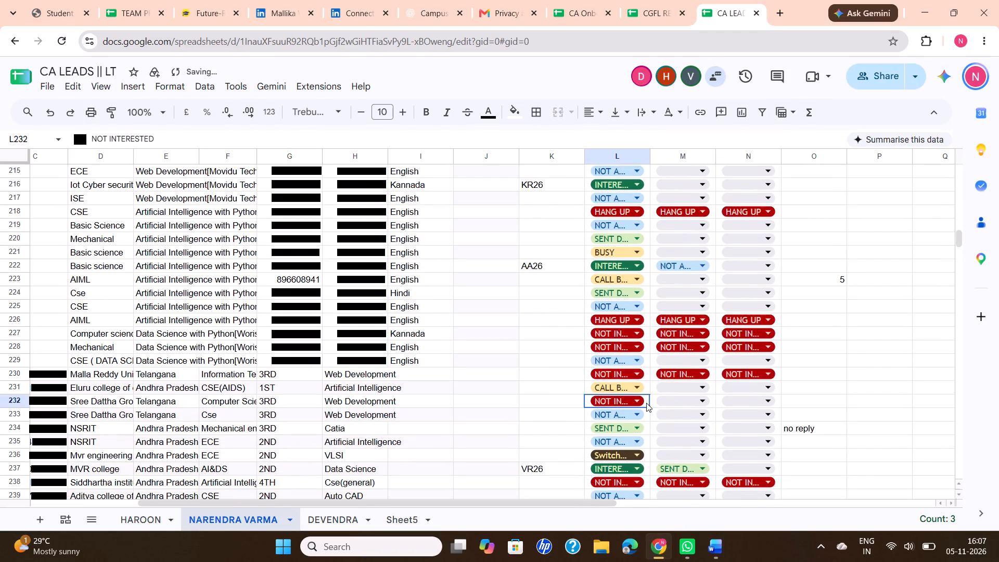
{"action": "left_click_drag", "start_coordinate": [648, 406], "coordinate": [752, 407]}
Fill the HANG UP status from column L across columns M and N in rows 241 and 253.
{"action": "scroll", "coordinate": [752, 407], "scroll_direction": "down", "scroll_amount": 1}
{"action": "scroll", "coordinate": [670, 445], "scroll_direction": "down", "scroll_amount": 1}
{"action": "left_click", "coordinate": [649, 422]}
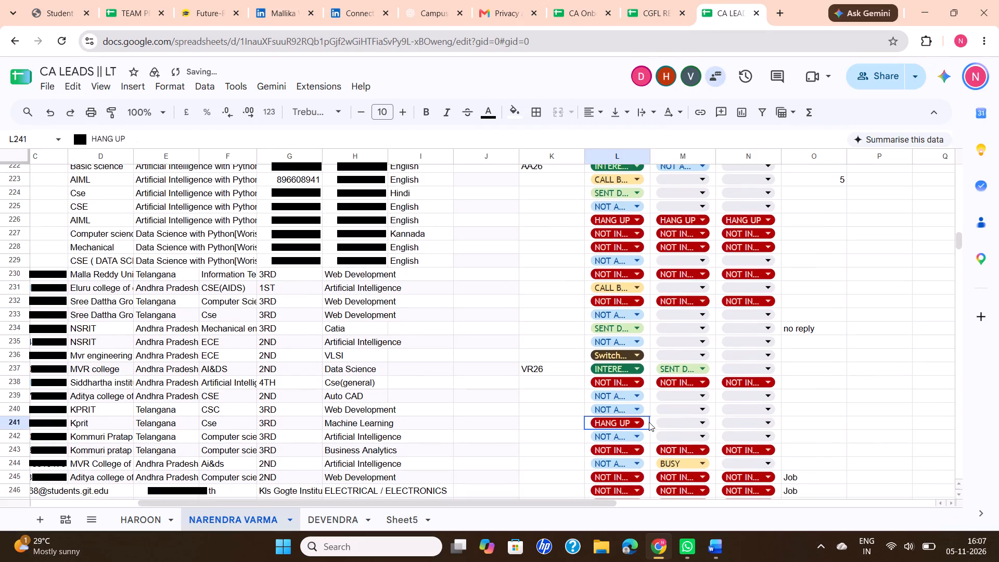
{"action": "left_click_drag", "start_coordinate": [648, 427], "coordinate": [753, 424]}
{"action": "scroll", "coordinate": [753, 424], "scroll_direction": "down", "scroll_amount": 1}
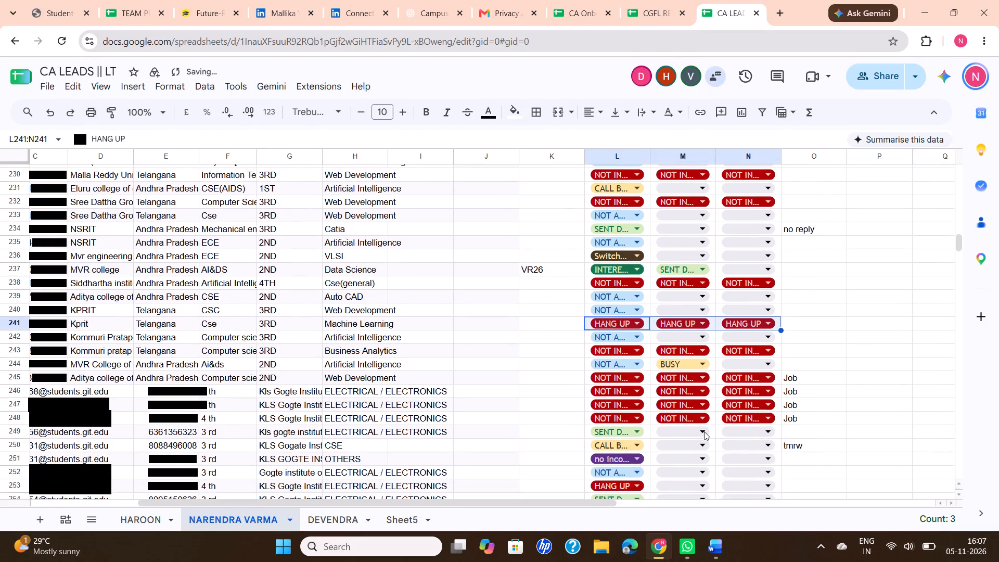
{"action": "scroll", "coordinate": [689, 439], "scroll_direction": "down", "scroll_amount": 1}
{"action": "left_click", "coordinate": [648, 458]}
{"action": "left_click_drag", "start_coordinate": [647, 464], "coordinate": [770, 463]}
Fill the HANG UP status in row 109 from column L across columns M and N.
{"action": "scroll", "coordinate": [770, 463], "scroll_direction": "down", "scroll_amount": 2}
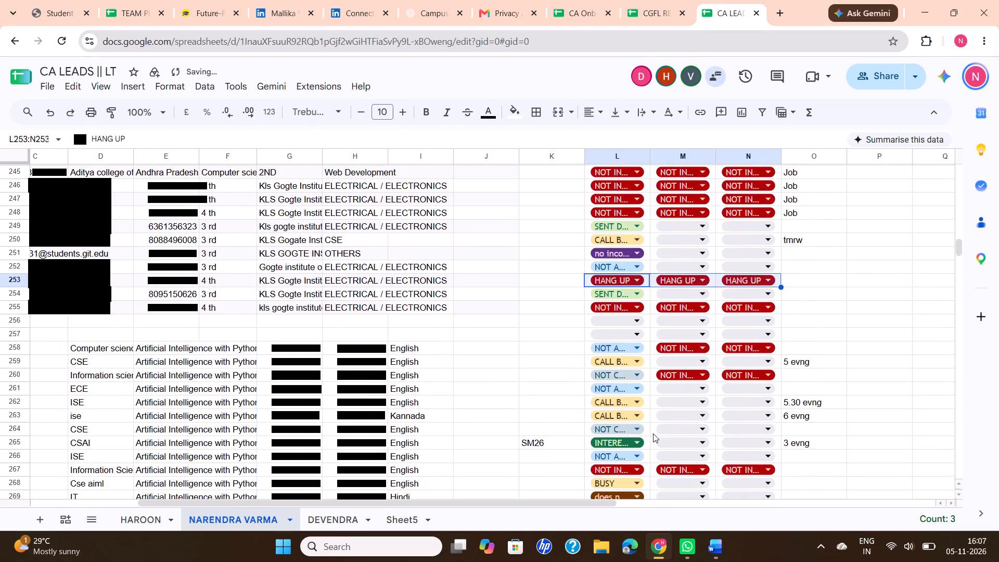
{"action": "scroll", "coordinate": [653, 433], "scroll_direction": "down", "scroll_amount": 1}
{"action": "scroll", "coordinate": [653, 433], "scroll_direction": "up", "scroll_amount": 5}
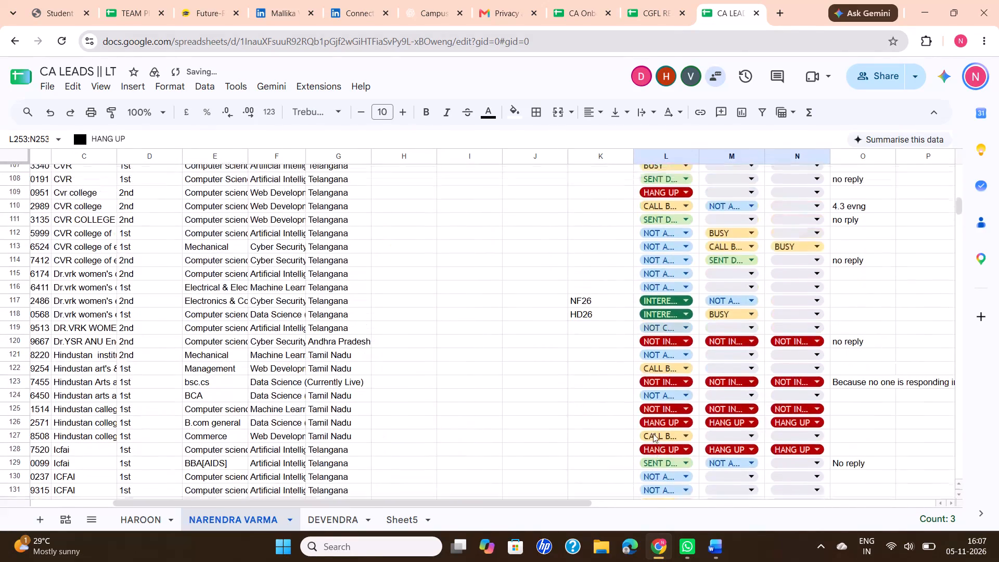
{"action": "scroll", "coordinate": [653, 433], "scroll_direction": "up", "scroll_amount": 1}
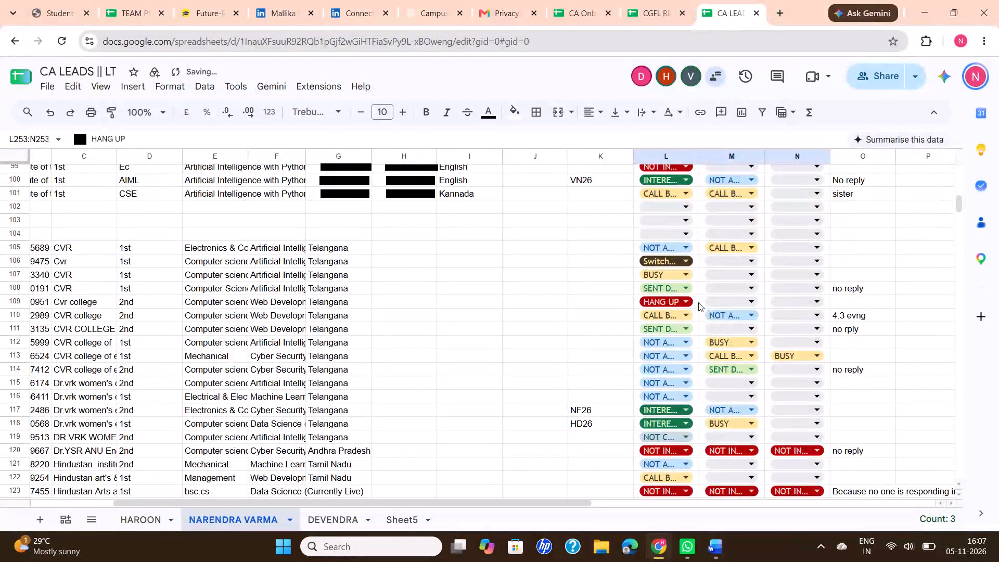
{"action": "left_click", "coordinate": [698, 302]}
{"action": "left_click_drag", "start_coordinate": [697, 309], "coordinate": [784, 303]}
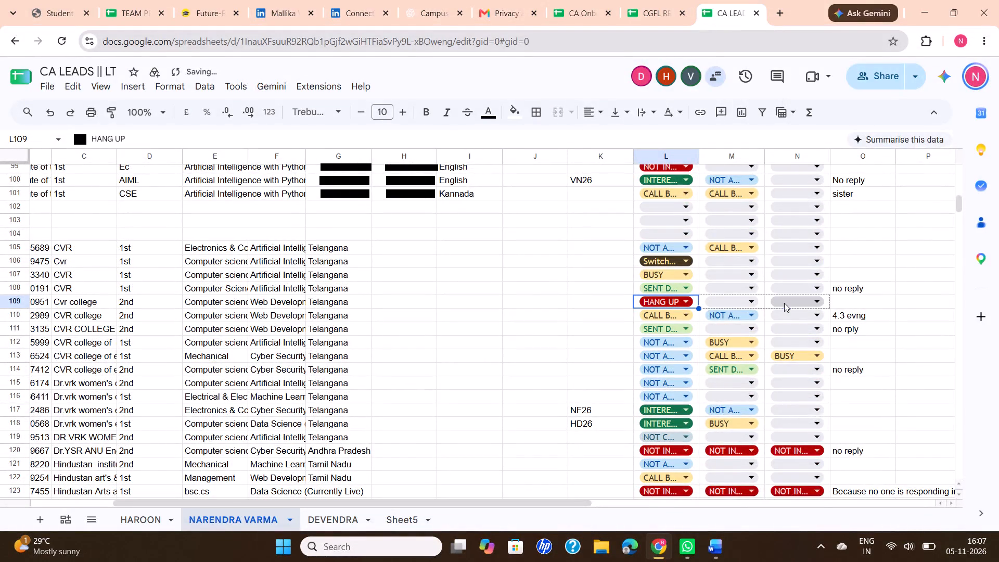
Fill NOT INTERESTED from column L across M and N in row 99, and from column M into N in row 96.
{"action": "scroll", "coordinate": [784, 303], "scroll_direction": "up", "scroll_amount": 2}
{"action": "left_click", "coordinate": [700, 295]}
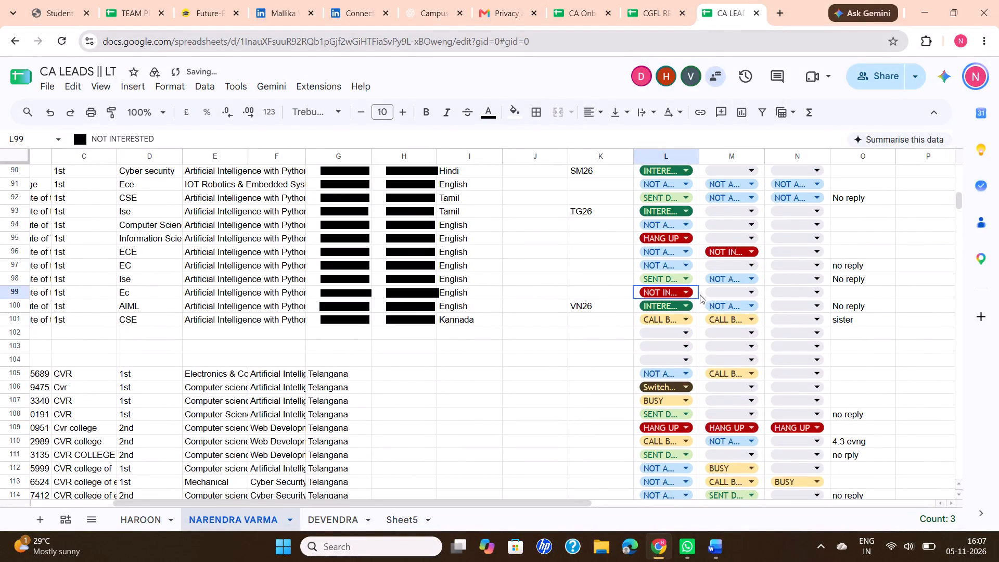
{"action": "left_click_drag", "start_coordinate": [697, 299], "coordinate": [704, 300]}
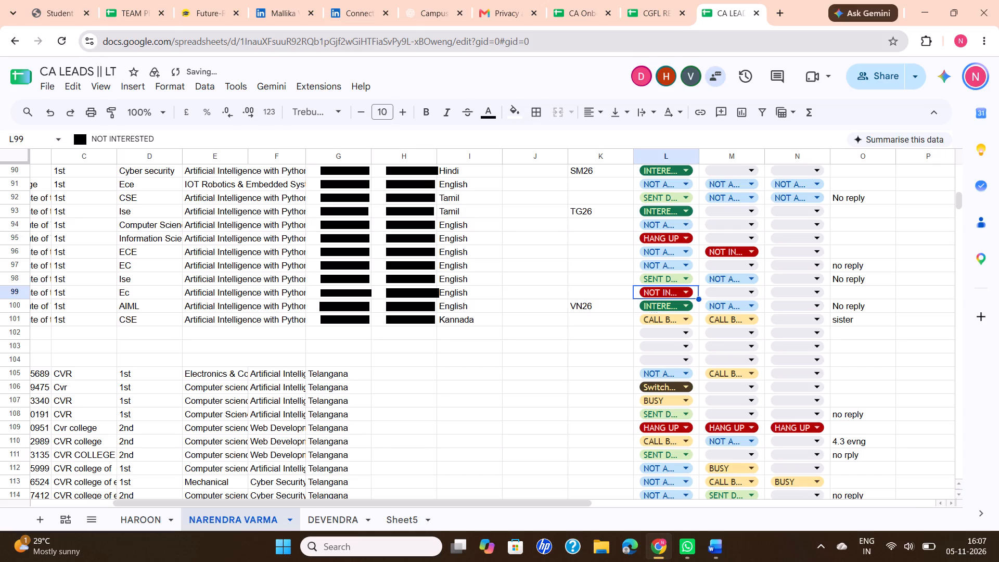
{"action": "left_click_drag", "start_coordinate": [704, 300], "coordinate": [794, 297]}
{"action": "scroll", "coordinate": [794, 297], "scroll_direction": "up", "scroll_amount": 1}
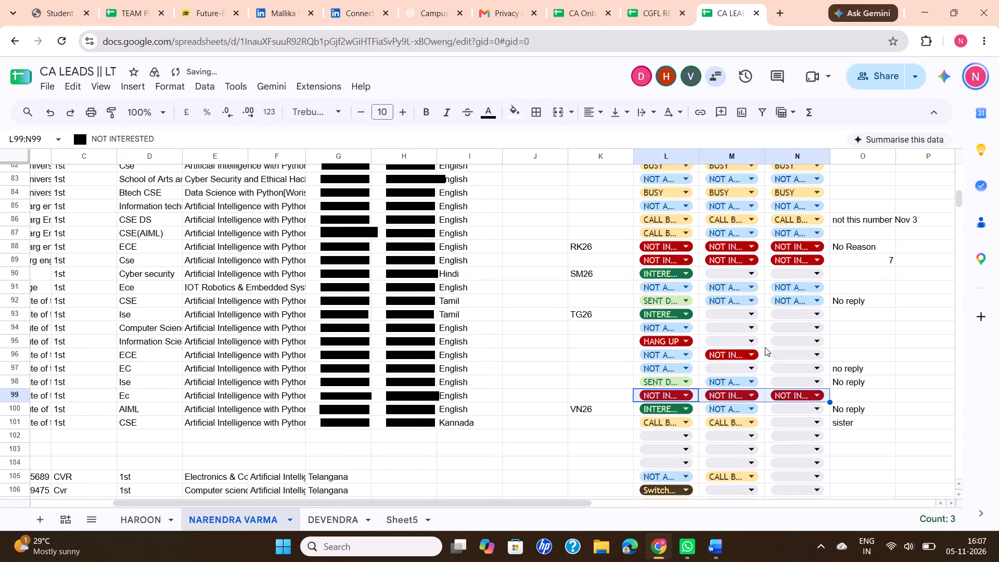
{"action": "left_click", "coordinate": [761, 353]}
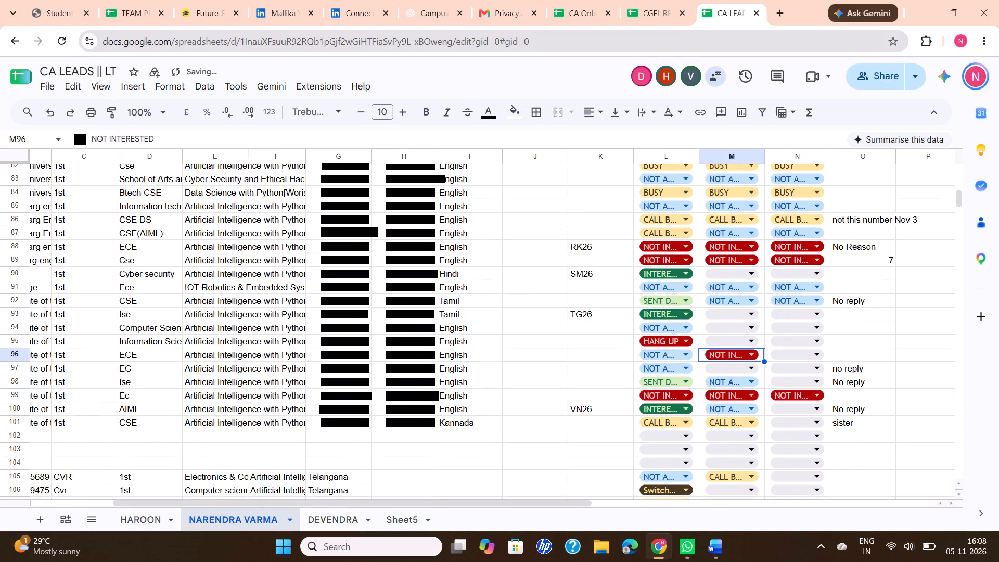
{"action": "left_click_drag", "start_coordinate": [762, 359], "coordinate": [811, 362]}
Fill the WRONG NUMBER status in row 154 from column L across columns M and N.
{"action": "scroll", "coordinate": [811, 362], "scroll_direction": "up", "scroll_amount": 1}
{"action": "scroll", "coordinate": [714, 310], "scroll_direction": "up", "scroll_amount": 2}
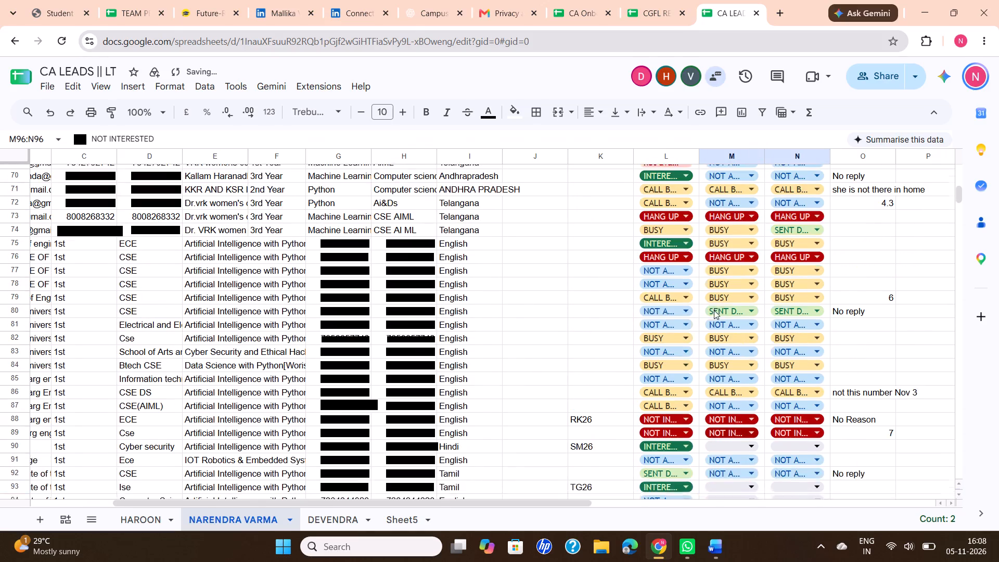
{"action": "scroll", "coordinate": [719, 315], "scroll_direction": "up", "scroll_amount": 4}
{"action": "scroll", "coordinate": [719, 315], "scroll_direction": "down", "scroll_amount": 3}
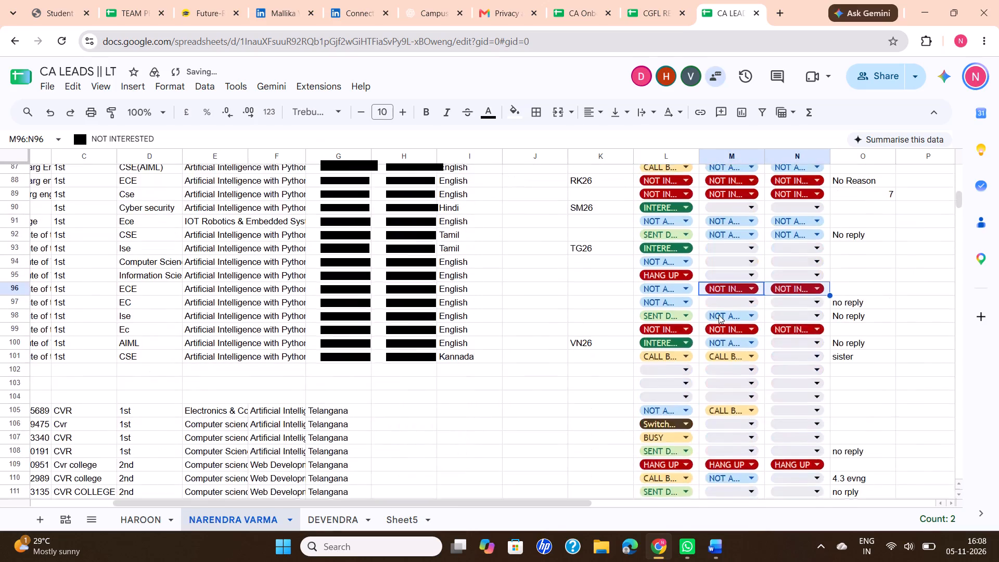
{"action": "scroll", "coordinate": [719, 315], "scroll_direction": "down", "scroll_amount": 2}
{"action": "scroll", "coordinate": [586, 358], "scroll_direction": "right", "scroll_amount": 3}
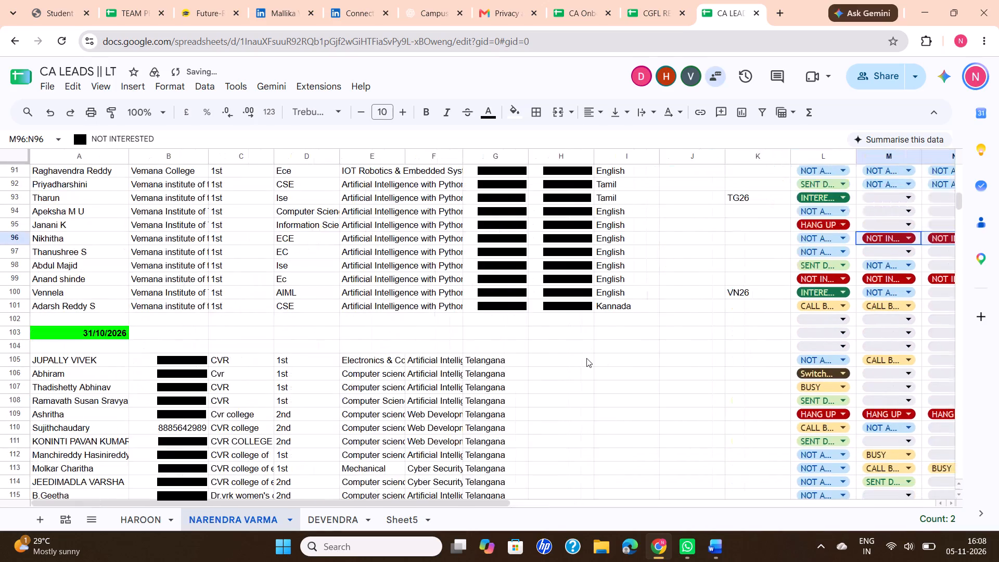
{"action": "scroll", "coordinate": [586, 358], "scroll_direction": "left", "scroll_amount": 2}
{"action": "scroll", "coordinate": [586, 358], "scroll_direction": "down", "scroll_amount": 1}
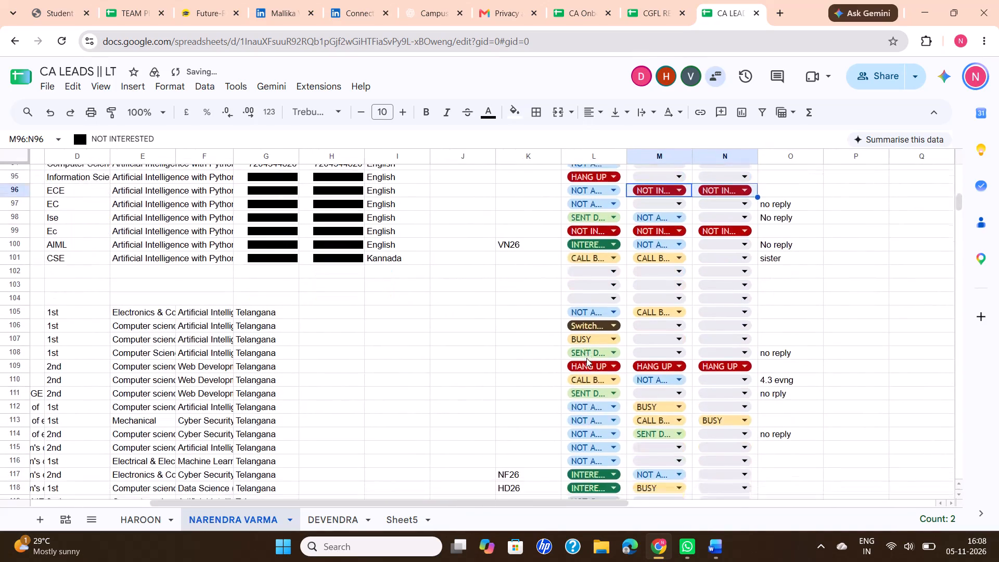
{"action": "scroll", "coordinate": [423, 415], "scroll_direction": "down", "scroll_amount": 2}
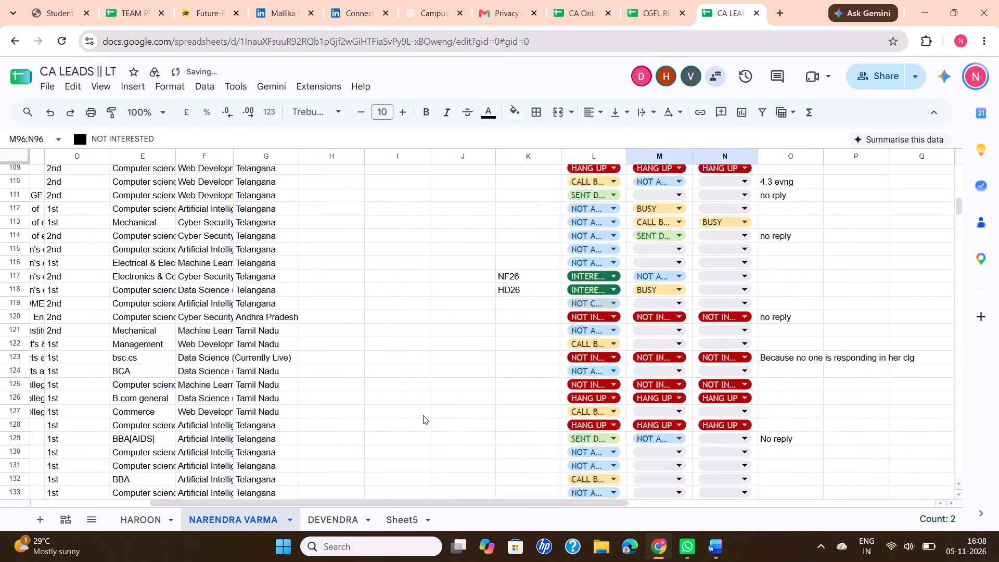
{"action": "scroll", "coordinate": [423, 415], "scroll_direction": "down", "scroll_amount": 2}
{"action": "scroll", "coordinate": [423, 415], "scroll_direction": "right", "scroll_amount": 1}
{"action": "scroll", "coordinate": [423, 415], "scroll_direction": "down", "scroll_amount": 1}
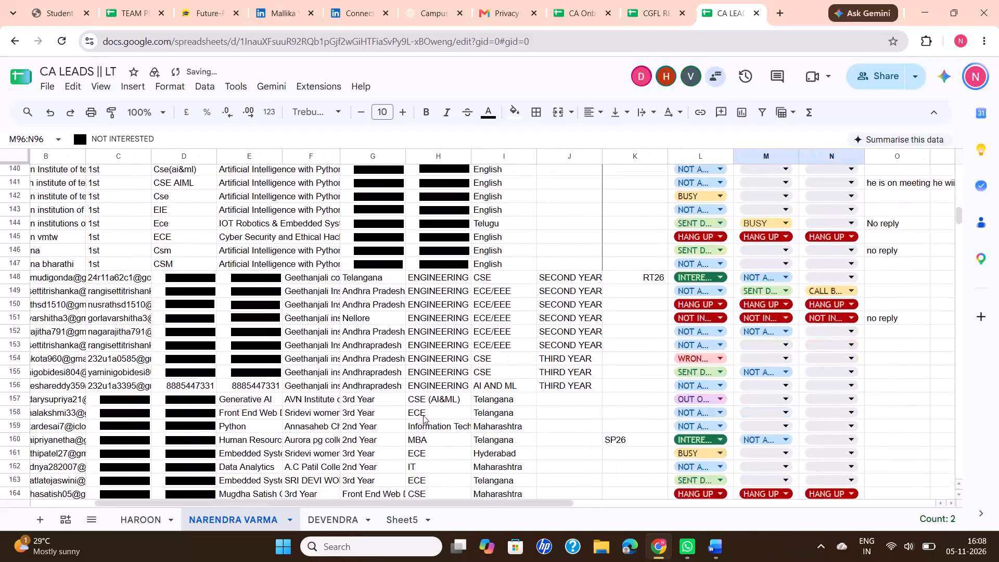
{"action": "scroll", "coordinate": [423, 415], "scroll_direction": "down", "scroll_amount": 1}
{"action": "scroll", "coordinate": [643, 425], "scroll_direction": "left", "scroll_amount": 4}
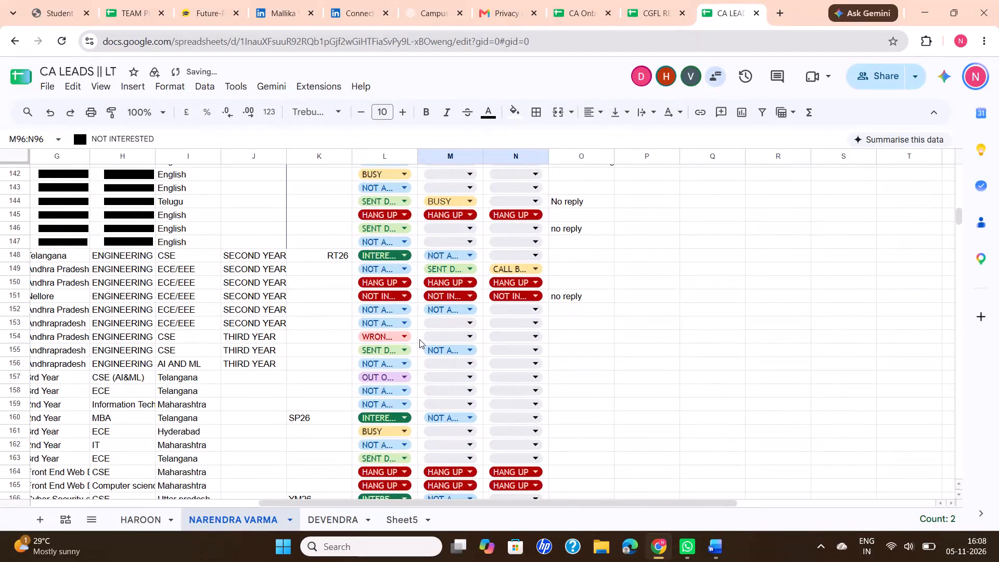
{"action": "left_click", "coordinate": [415, 342]}
{"action": "left_click_drag", "start_coordinate": [416, 342], "coordinate": [504, 338]}
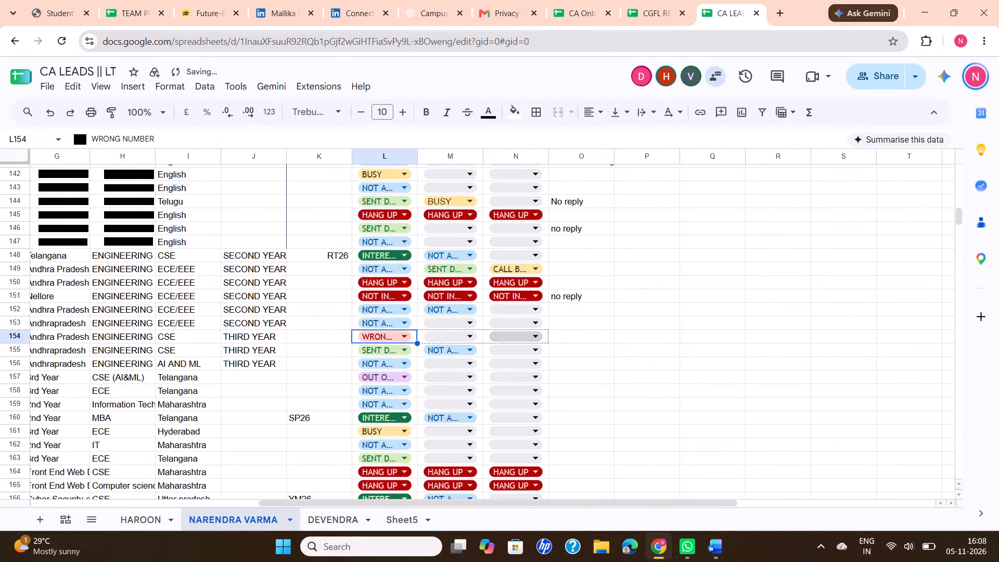
Complete the WRONG NUMBER fill across M and N in row 154, and fill OUT OF SERVICE from column L across them in row 157.
{"action": "left_click_drag", "start_coordinate": [504, 338], "coordinate": [533, 339]}
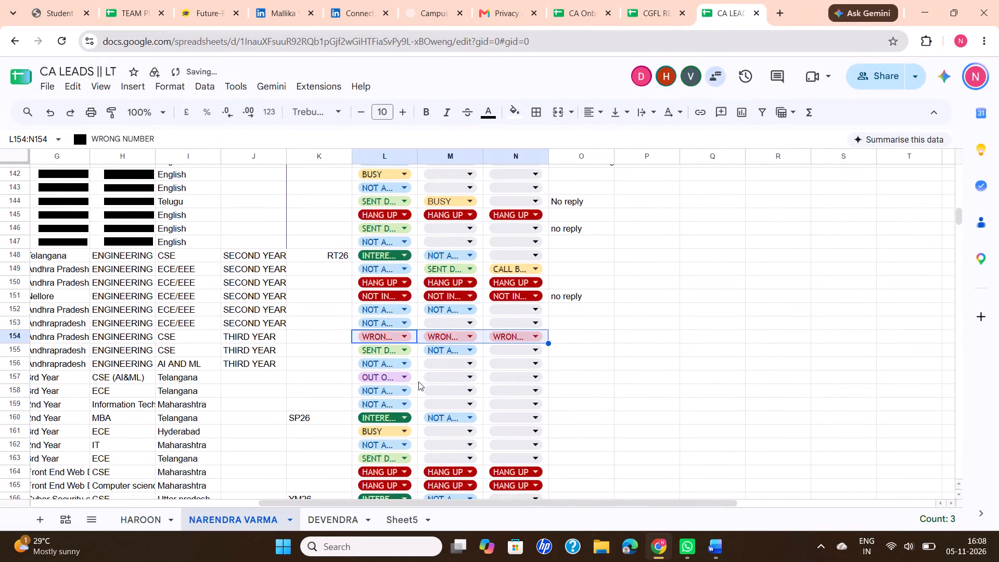
{"action": "left_click", "coordinate": [418, 381]}
{"action": "left_click_drag", "start_coordinate": [418, 381], "coordinate": [507, 382]}
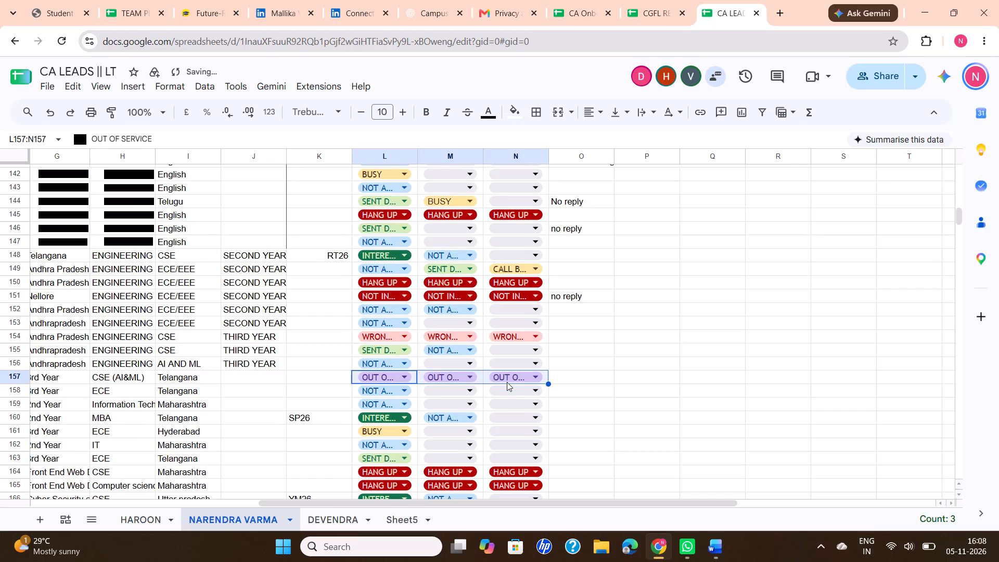
Examine the leads and update statuses below row 157, including the 1/11/2026 batch, and the 29/10/2026 batch at the sheet's start.
{"action": "scroll", "coordinate": [341, 385], "scroll_direction": "down", "scroll_amount": 1}
{"action": "scroll", "coordinate": [321, 428], "scroll_direction": "down", "scroll_amount": 1}
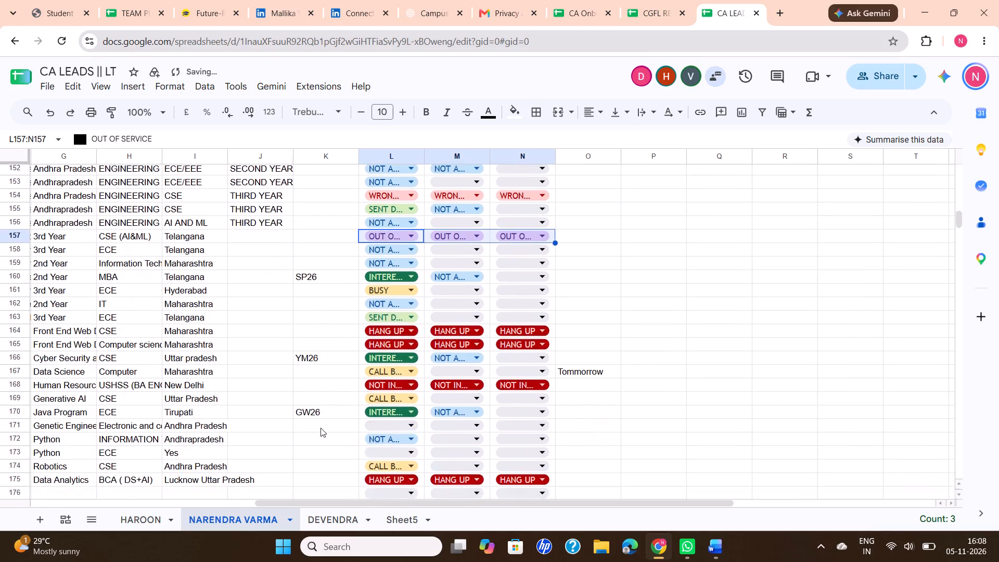
{"action": "scroll", "coordinate": [321, 428], "scroll_direction": "down", "scroll_amount": 2}
{"action": "scroll", "coordinate": [342, 335], "scroll_direction": "up", "scroll_amount": 1}
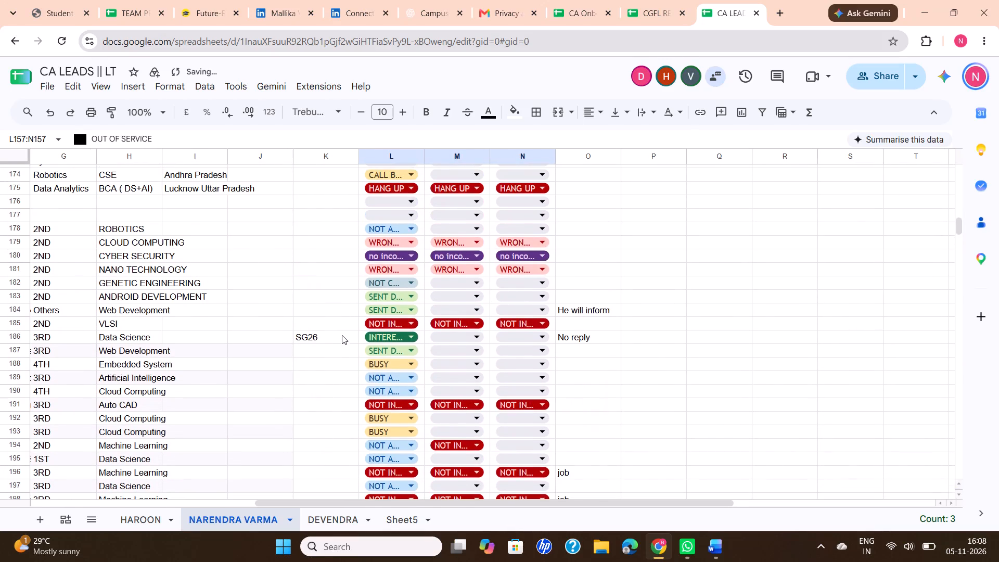
{"action": "left_click", "coordinate": [349, 297]}
{"action": "scroll", "coordinate": [349, 297], "scroll_direction": "right", "scroll_amount": 7}
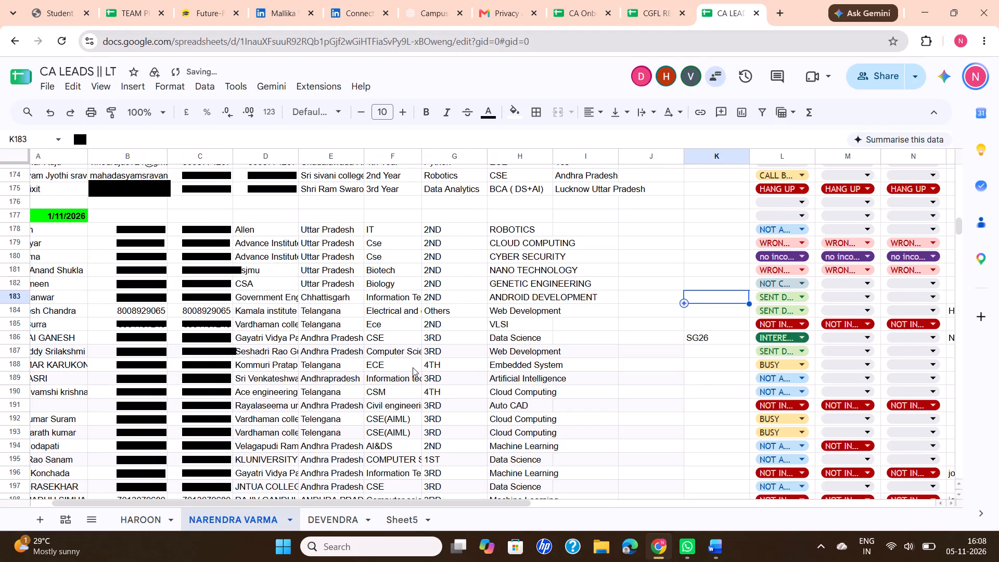
{"action": "scroll", "coordinate": [413, 367], "scroll_direction": "left", "scroll_amount": 1}
{"action": "scroll", "coordinate": [547, 357], "scroll_direction": "right", "scroll_amount": 2}
{"action": "scroll", "coordinate": [547, 357], "scroll_direction": "up", "scroll_amount": 1}
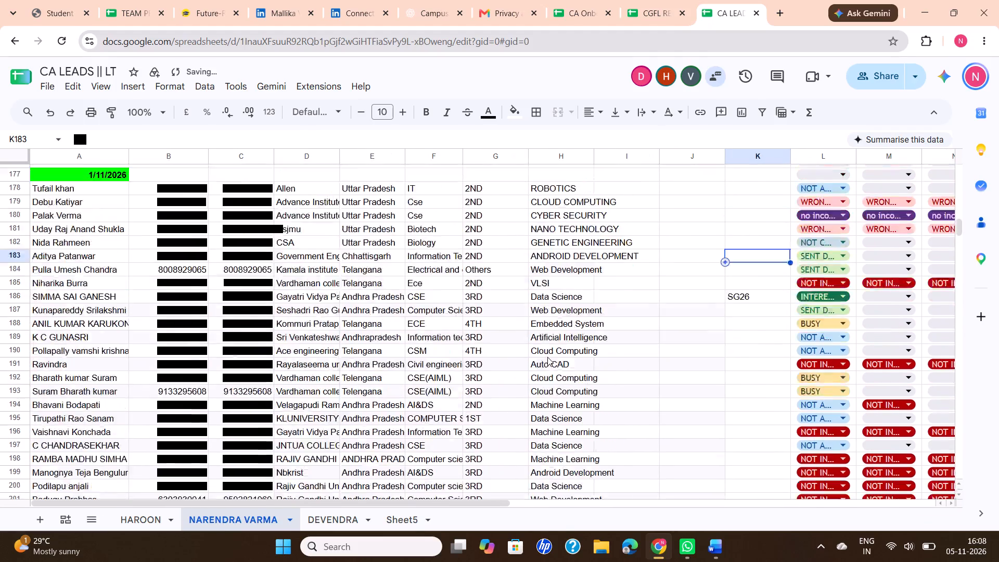
{"action": "scroll", "coordinate": [547, 357], "scroll_direction": "up", "scroll_amount": 17}
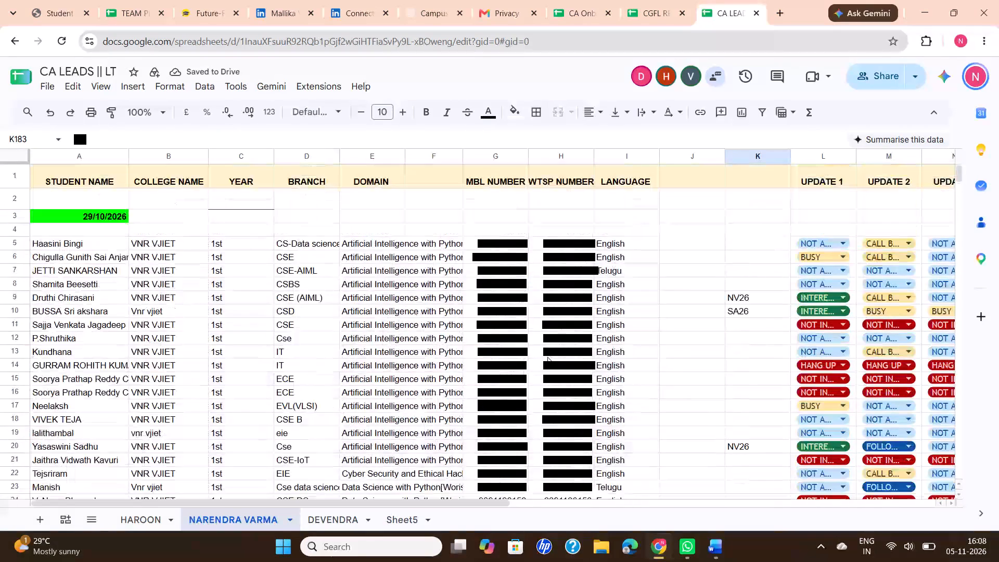
{"action": "scroll", "coordinate": [729, 261], "scroll_direction": "right", "scroll_amount": 2}
{"action": "left_click", "coordinate": [482, 297]}
{"action": "scroll", "coordinate": [482, 297], "scroll_direction": "right", "scroll_amount": 2}
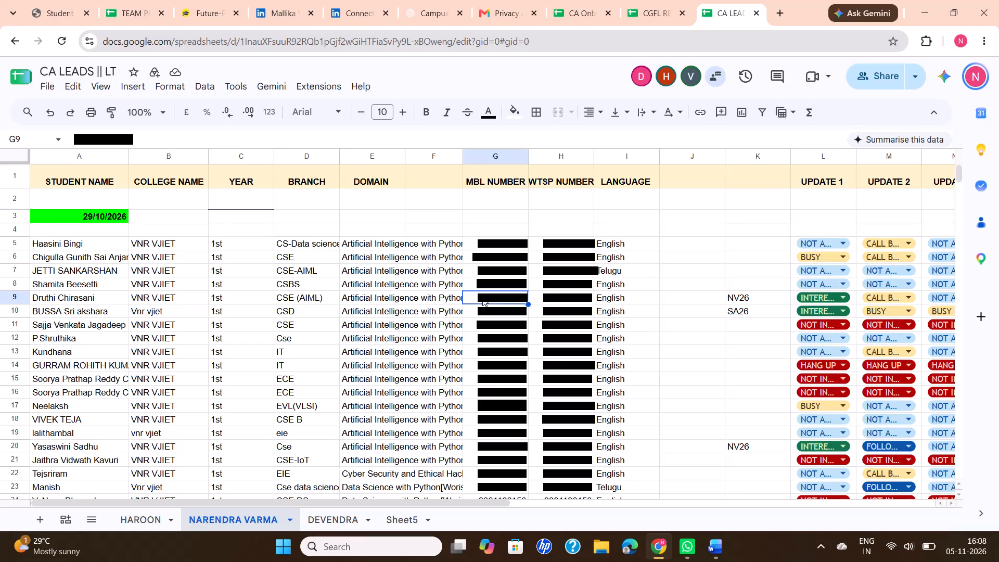
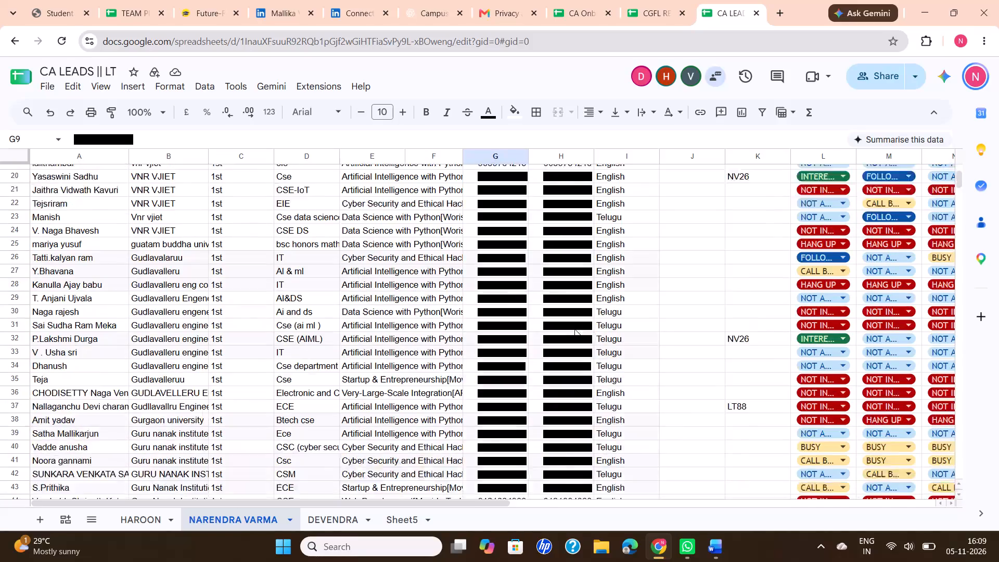
Set the row 338 lead's status in column L to NOT INTERESTED and fill it across columns M and N.
{"action": "scroll", "coordinate": [574, 329], "scroll_direction": "down", "scroll_amount": 1}
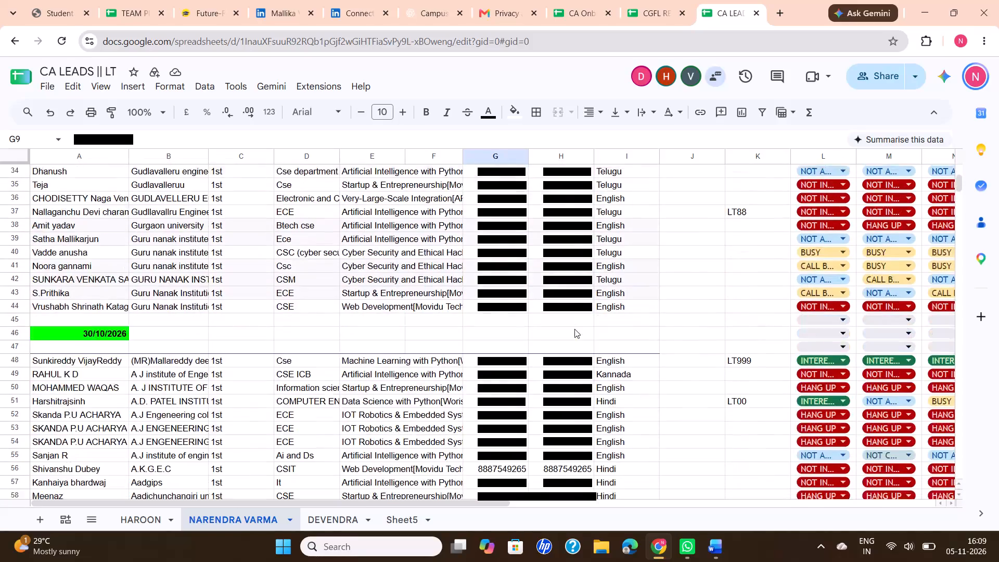
{"action": "scroll", "coordinate": [574, 329], "scroll_direction": "down", "scroll_amount": 6}
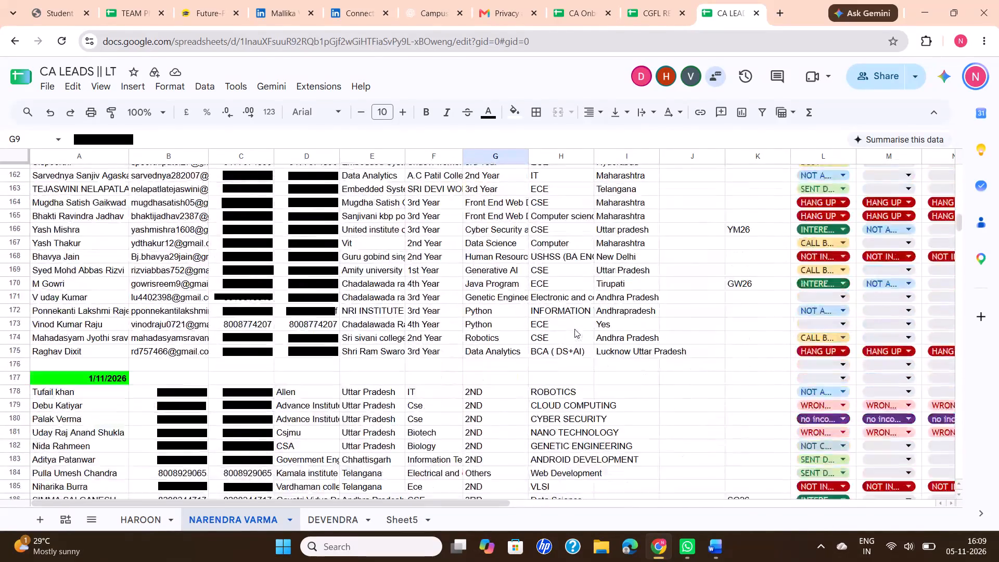
{"action": "scroll", "coordinate": [574, 329], "scroll_direction": "down", "scroll_amount": 5}
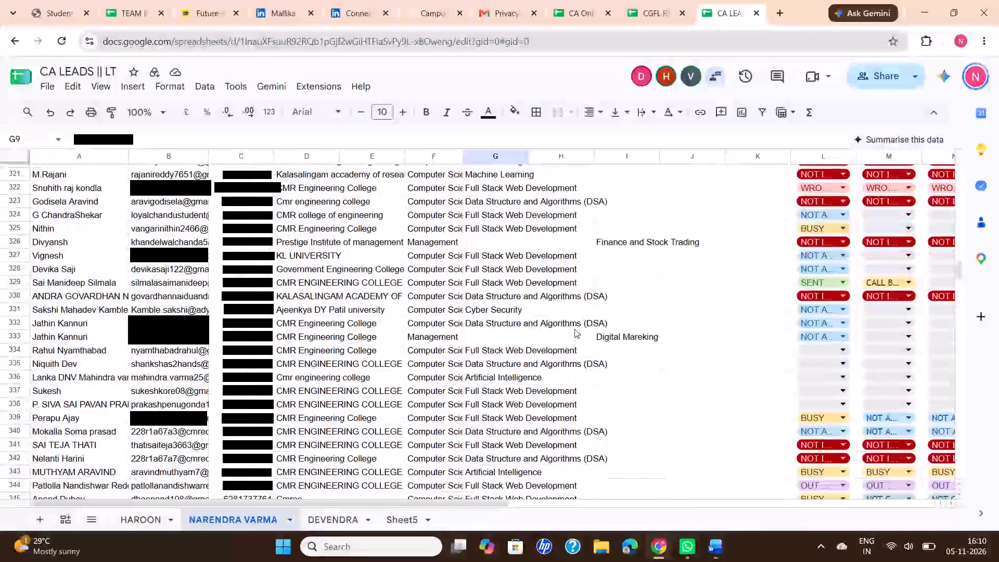
{"action": "scroll", "coordinate": [574, 329], "scroll_direction": "down", "scroll_amount": 1}
{"action": "scroll", "coordinate": [493, 432], "scroll_direction": "down", "scroll_amount": 1}
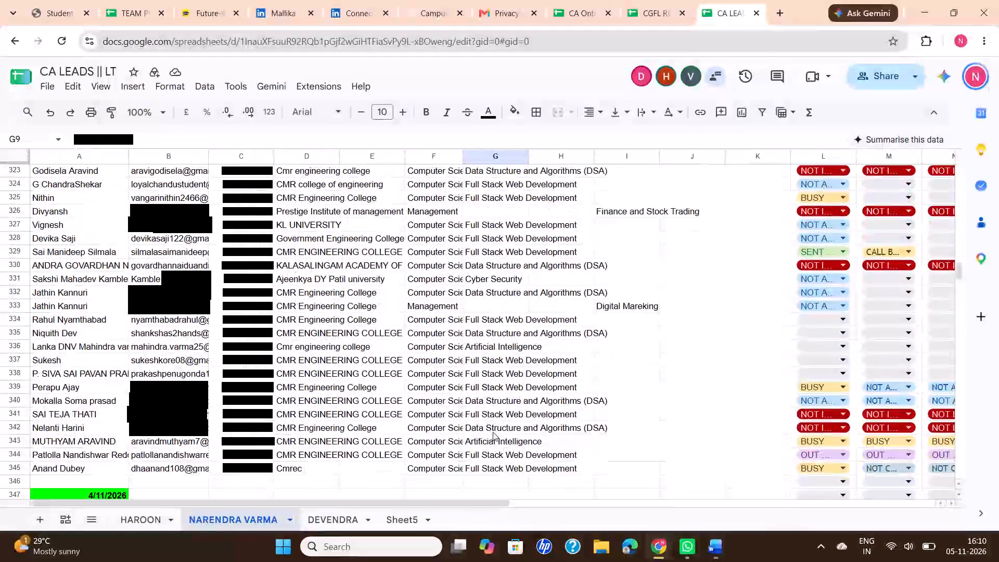
{"action": "left_click", "coordinate": [609, 370]}
{"action": "scroll", "coordinate": [609, 370], "scroll_direction": "left", "scroll_amount": 3}
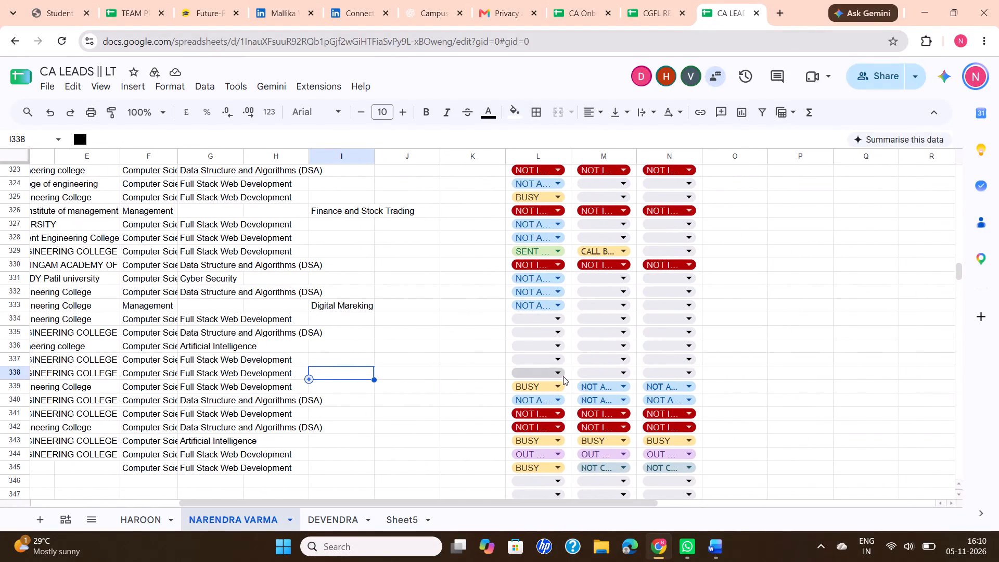
{"action": "left_click", "coordinate": [557, 374]}
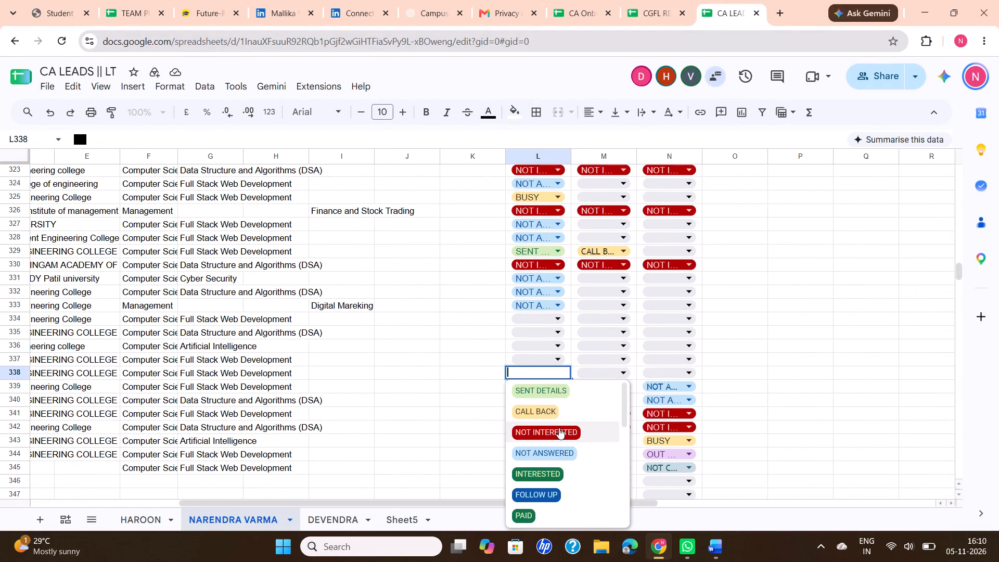
{"action": "left_click", "coordinate": [559, 428]}
{"action": "left_click_drag", "start_coordinate": [569, 378], "coordinate": [660, 377]}
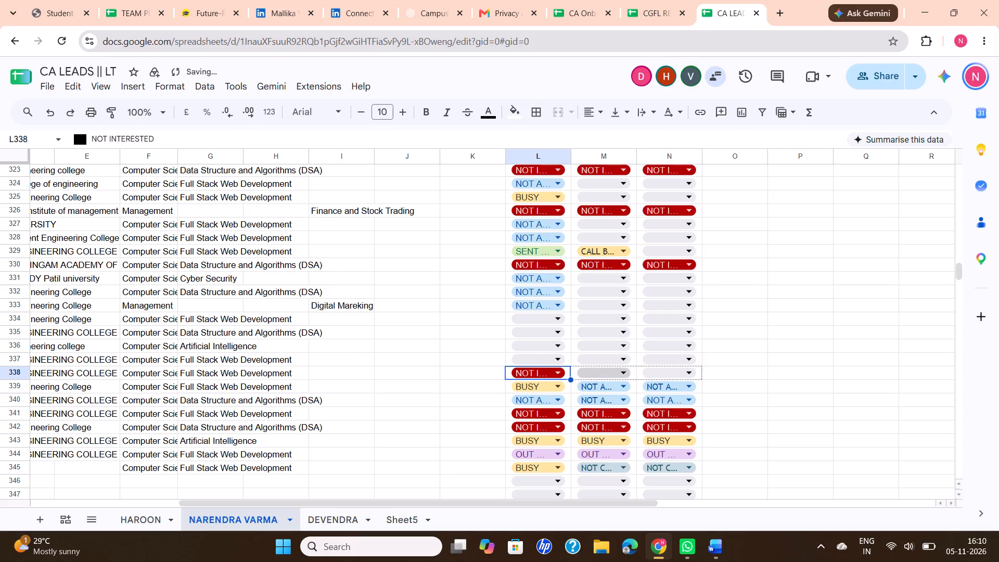
{"action": "left_click_drag", "start_coordinate": [660, 377], "coordinate": [670, 376]}
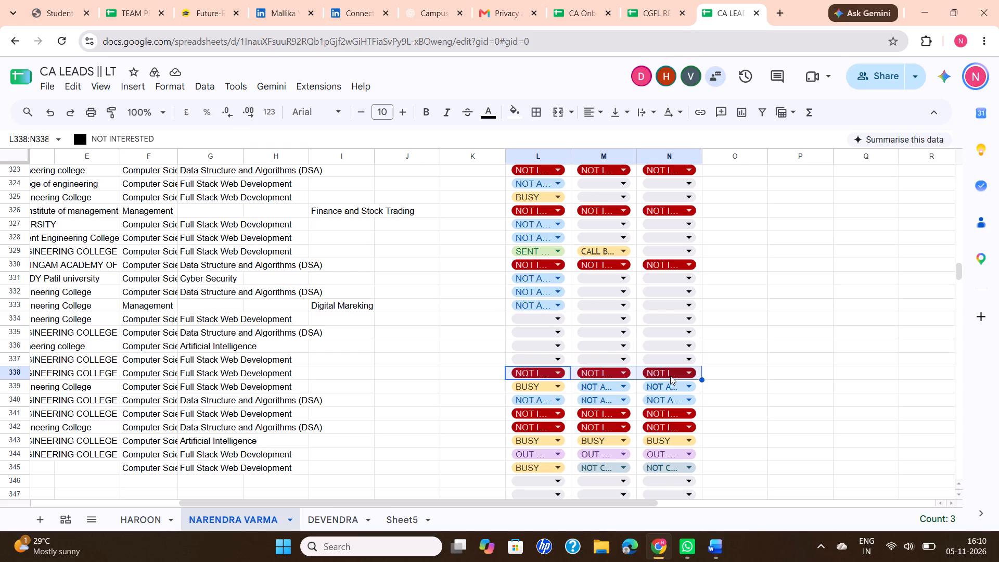
{"action": "left_click", "coordinate": [490, 357]}
{"action": "scroll", "coordinate": [490, 357], "scroll_direction": "right", "scroll_amount": 8}
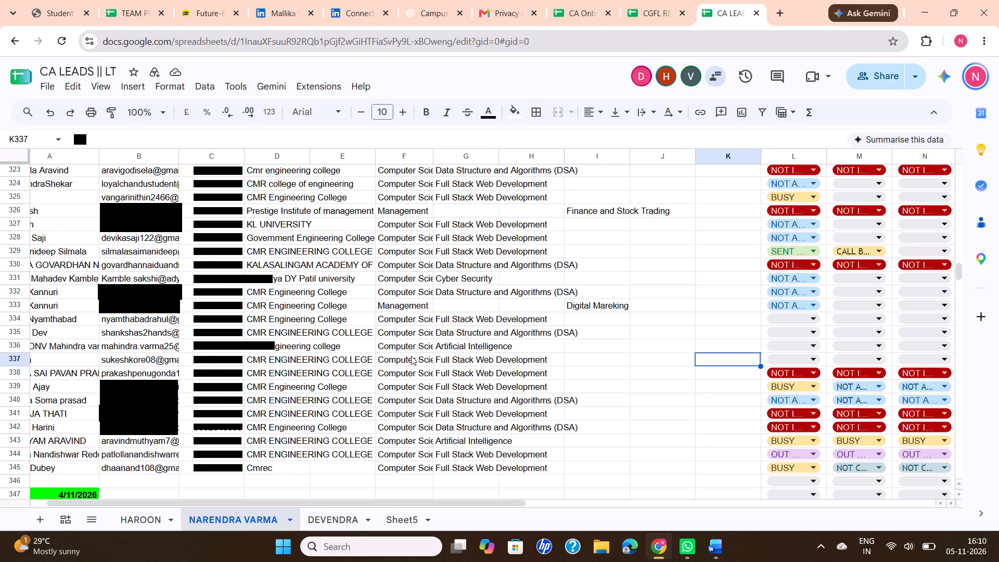
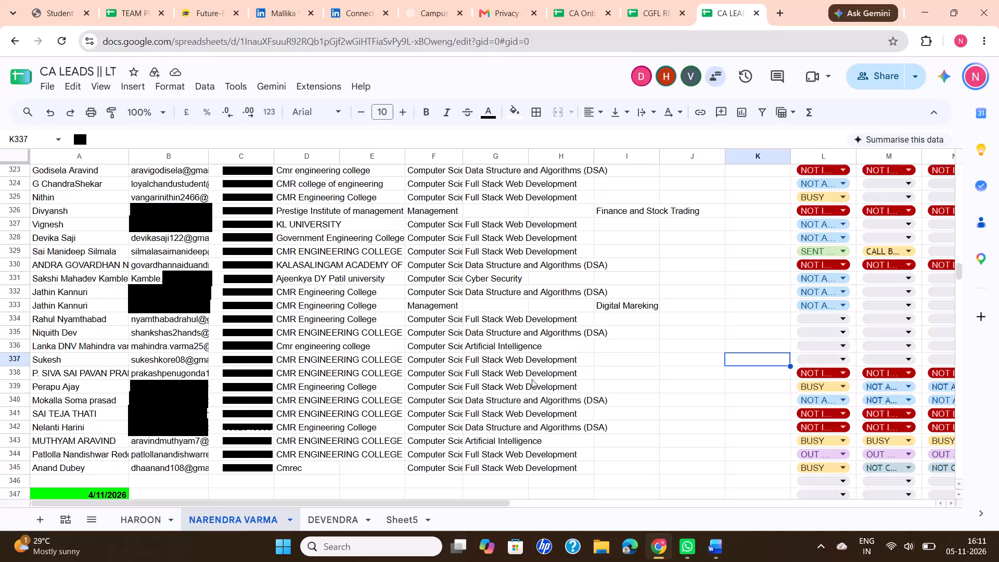
Check the row 337 lead's contact number and the surrounding leads that still have no call status.
{"action": "left_click", "coordinate": [460, 362]}
{"action": "scroll", "coordinate": [460, 362], "scroll_direction": "right", "scroll_amount": 2}
{"action": "left_click", "coordinate": [238, 359]}
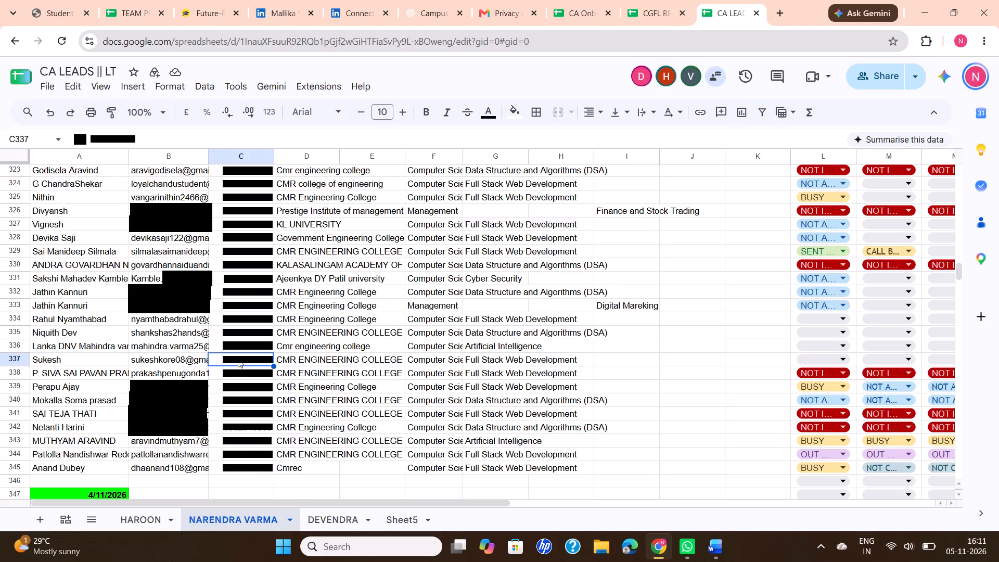
{"action": "scroll", "coordinate": [374, 366], "scroll_direction": "up", "scroll_amount": 1}
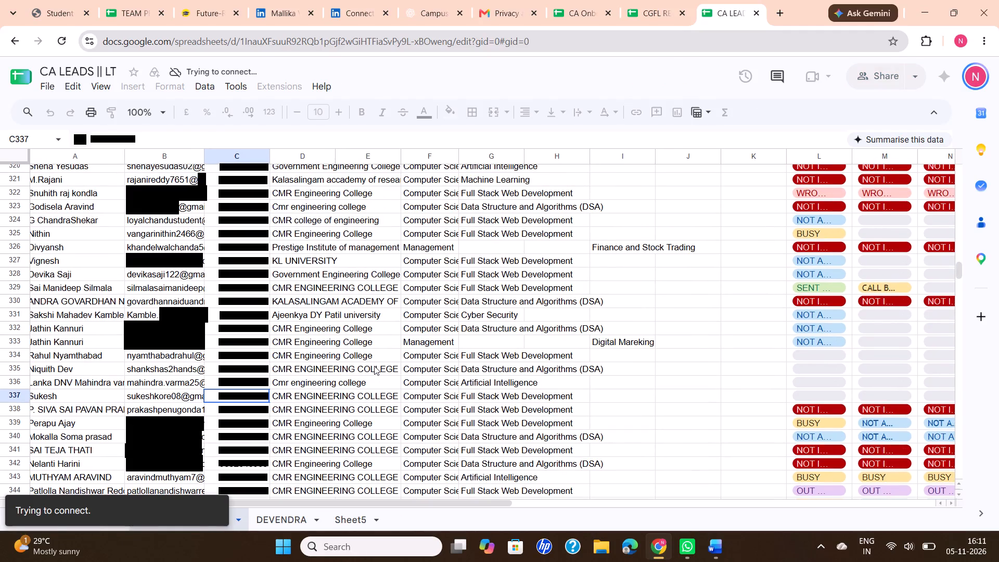
{"action": "scroll", "coordinate": [434, 375], "scroll_direction": "right", "scroll_amount": 4}
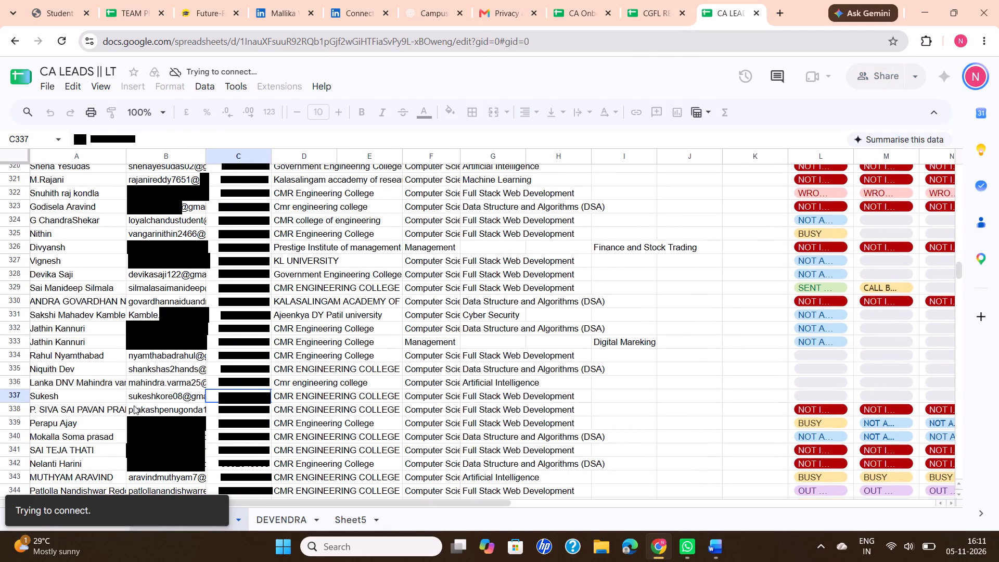
{"action": "scroll", "coordinate": [407, 392], "scroll_direction": "down", "scroll_amount": 1}
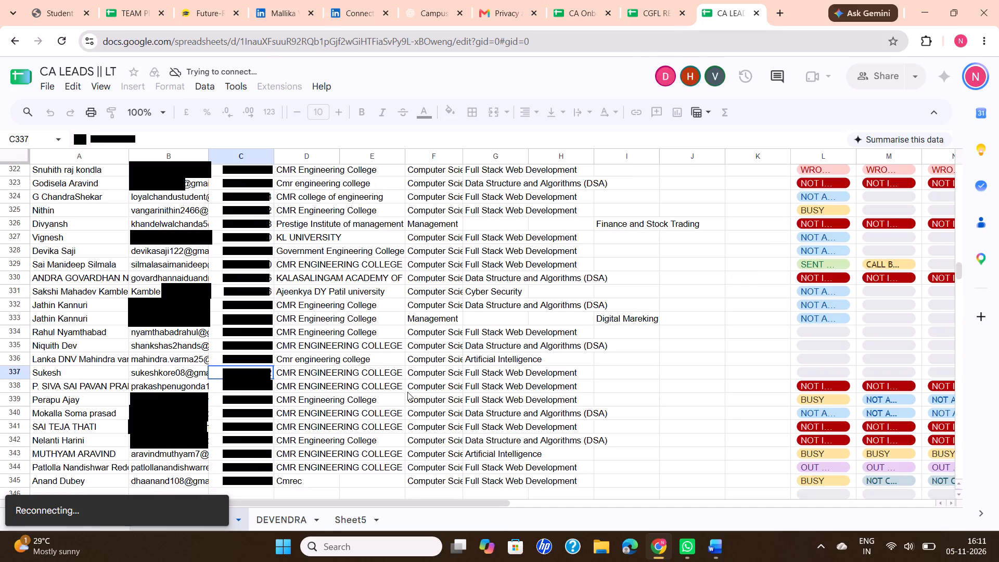
{"action": "scroll", "coordinate": [327, 379], "scroll_direction": "left", "scroll_amount": 2}
{"action": "scroll", "coordinate": [327, 379], "scroll_direction": "right", "scroll_amount": 4}
Examine the leads under the 4/11/2026 heading, checking colleges, call statuses and remarks around rows 354 to 359.
{"action": "scroll", "coordinate": [327, 379], "scroll_direction": "down", "scroll_amount": 1}
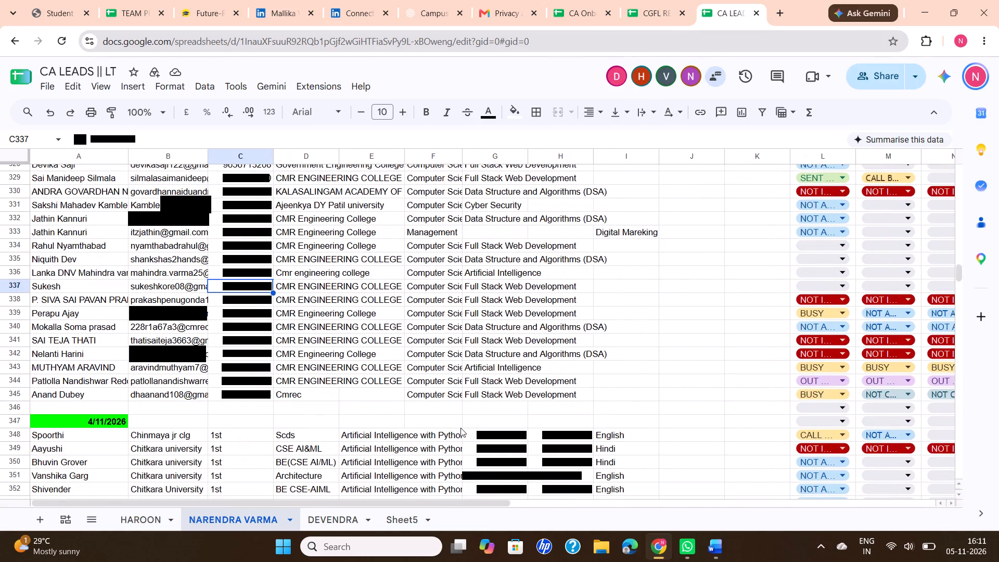
{"action": "scroll", "coordinate": [460, 428], "scroll_direction": "down", "scroll_amount": 2}
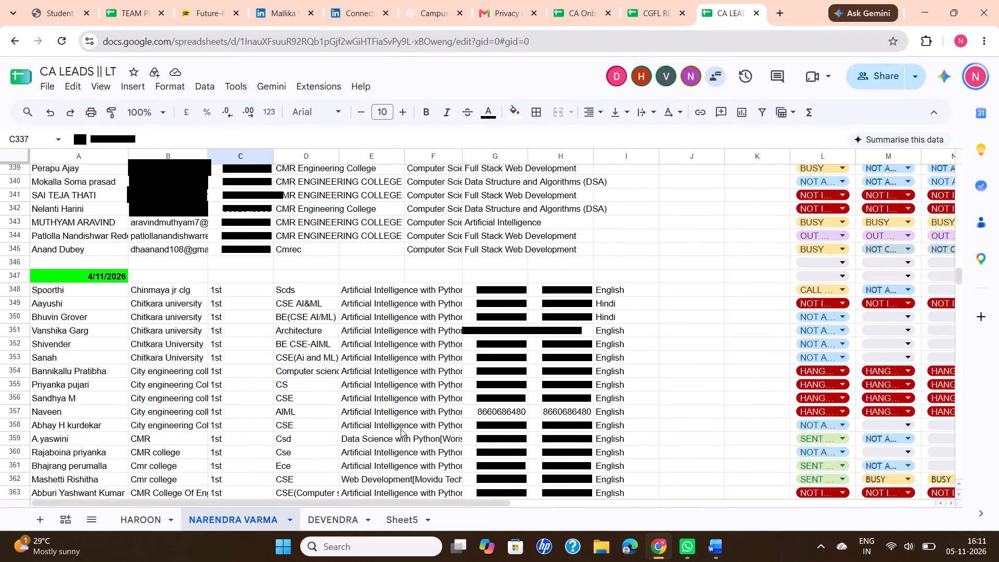
{"action": "left_click", "coordinate": [170, 375]}
{"action": "scroll", "coordinate": [170, 375], "scroll_direction": "right", "scroll_amount": 3}
{"action": "left_click", "coordinate": [71, 371]}
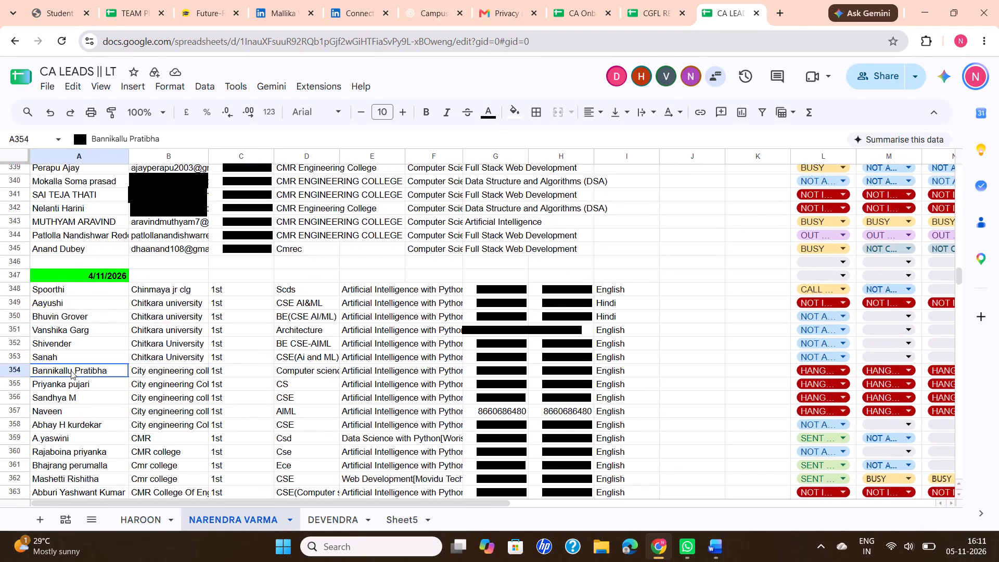
{"action": "left_click", "coordinate": [180, 367]}
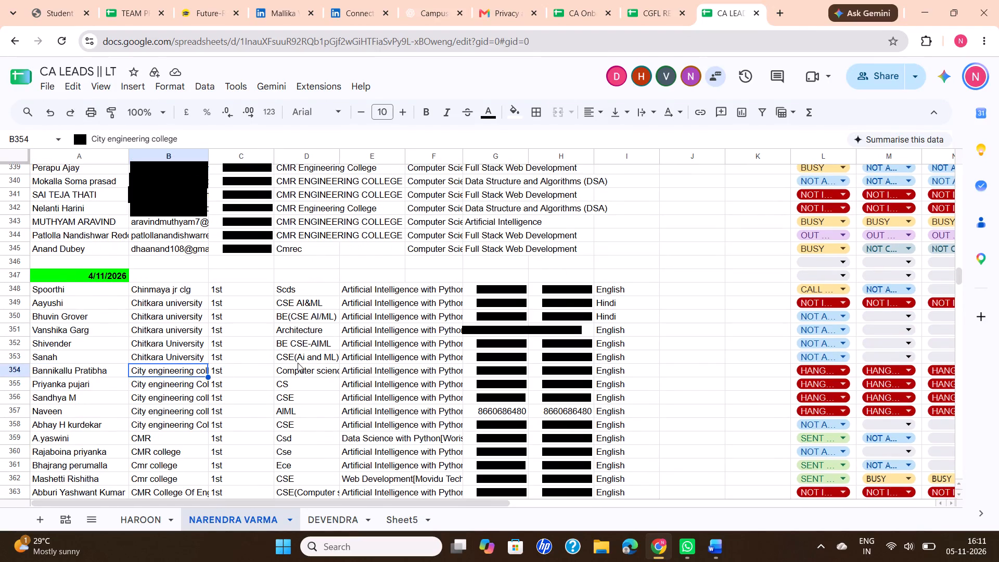
{"action": "left_click", "coordinate": [296, 366]}
{"action": "left_click", "coordinate": [168, 382]}
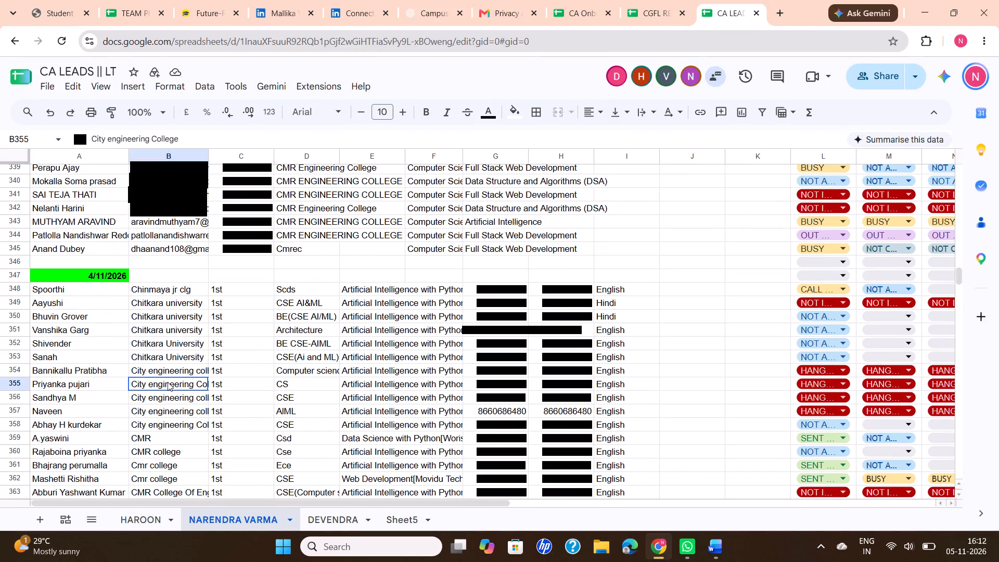
{"action": "scroll", "coordinate": [168, 382], "scroll_direction": "right", "scroll_amount": 3}
{"action": "left_click", "coordinate": [152, 398]}
{"action": "scroll", "coordinate": [152, 398], "scroll_direction": "down", "scroll_amount": 1}
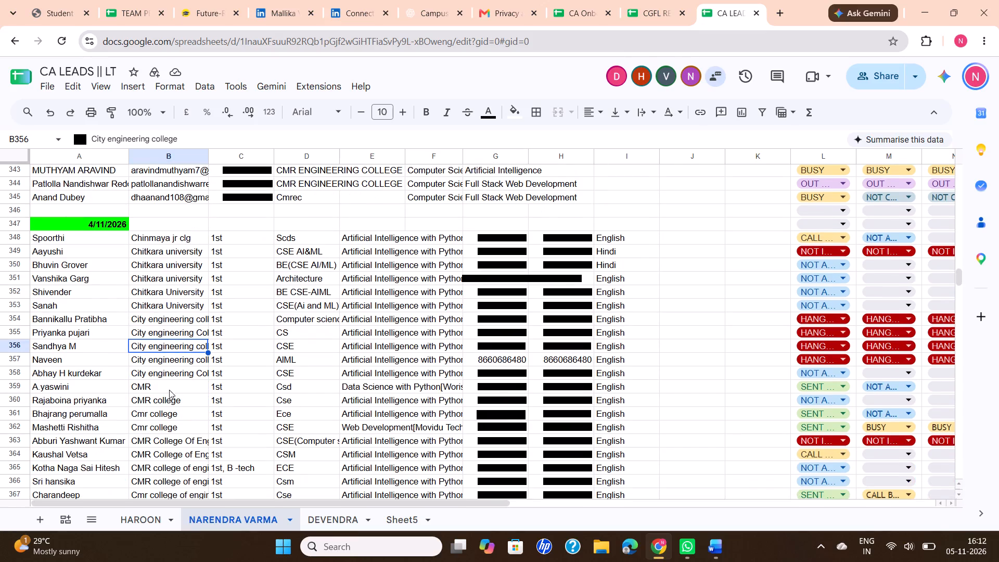
{"action": "left_click", "coordinate": [172, 369]}
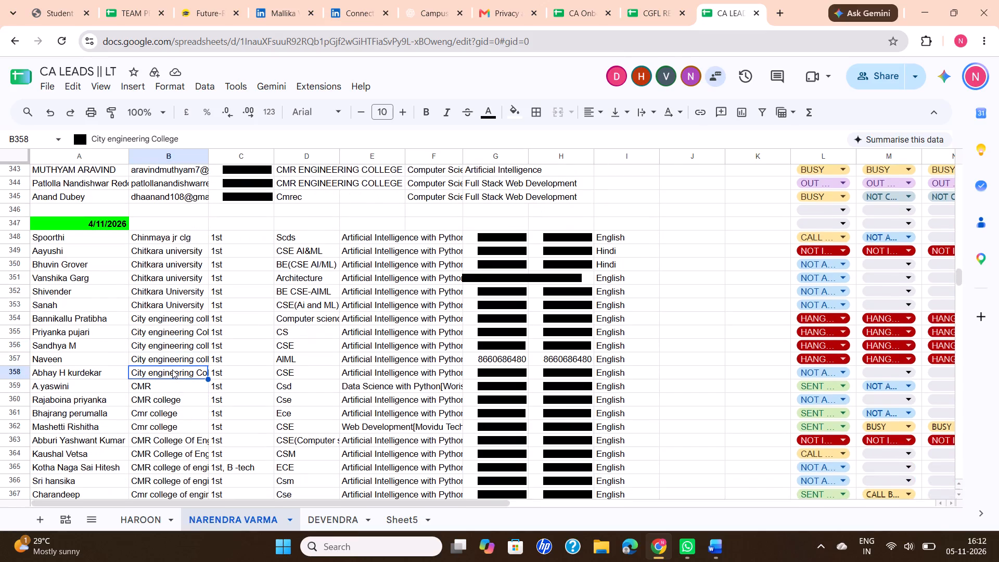
{"action": "left_click", "coordinate": [160, 393]}
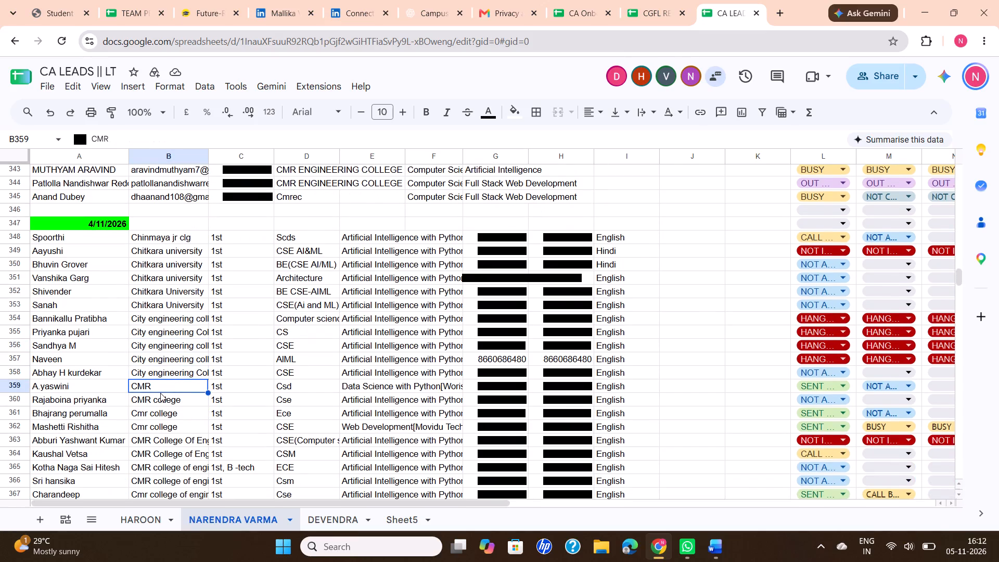
{"action": "scroll", "coordinate": [160, 393], "scroll_direction": "left", "scroll_amount": 2}
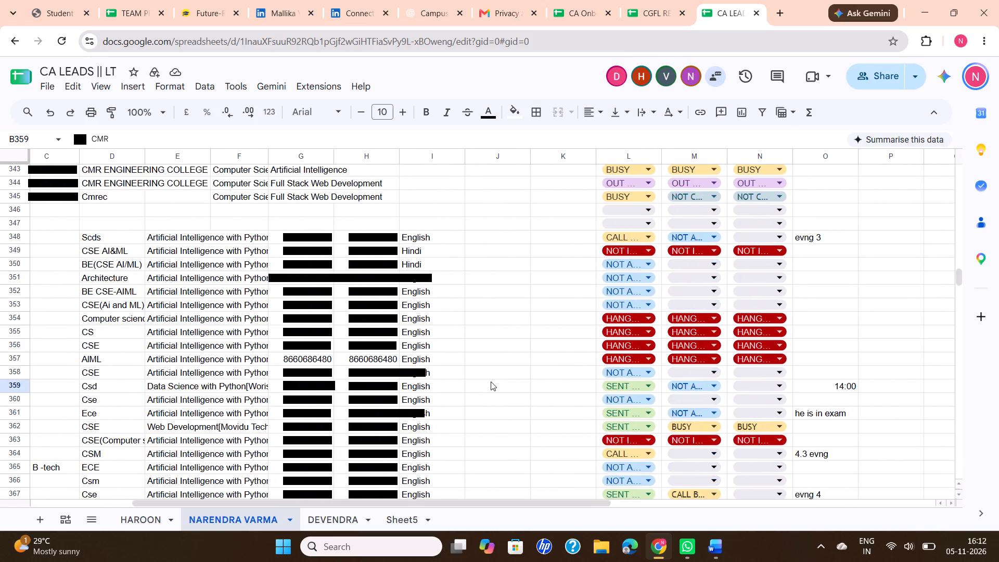
{"action": "left_click", "coordinate": [495, 367]}
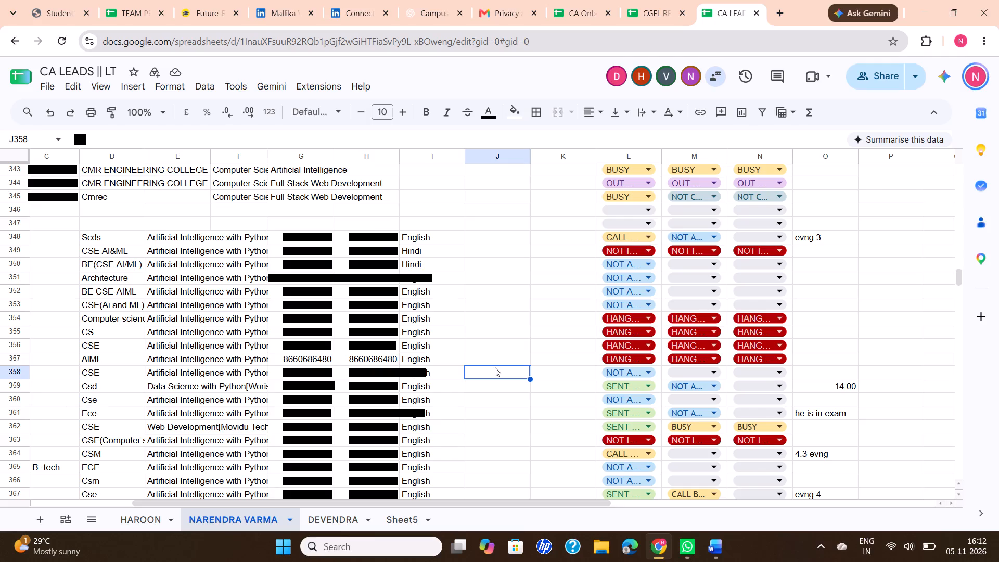
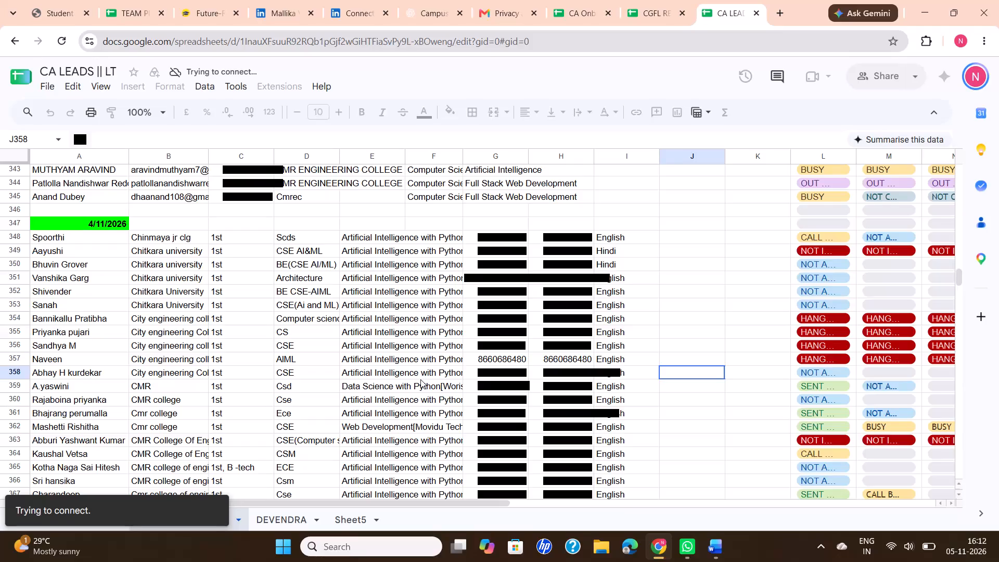
Examine the row 358 lead's course interests, year, contact numbers and language under the 4/11/2026 heading.
{"action": "left_click", "coordinate": [420, 379]}
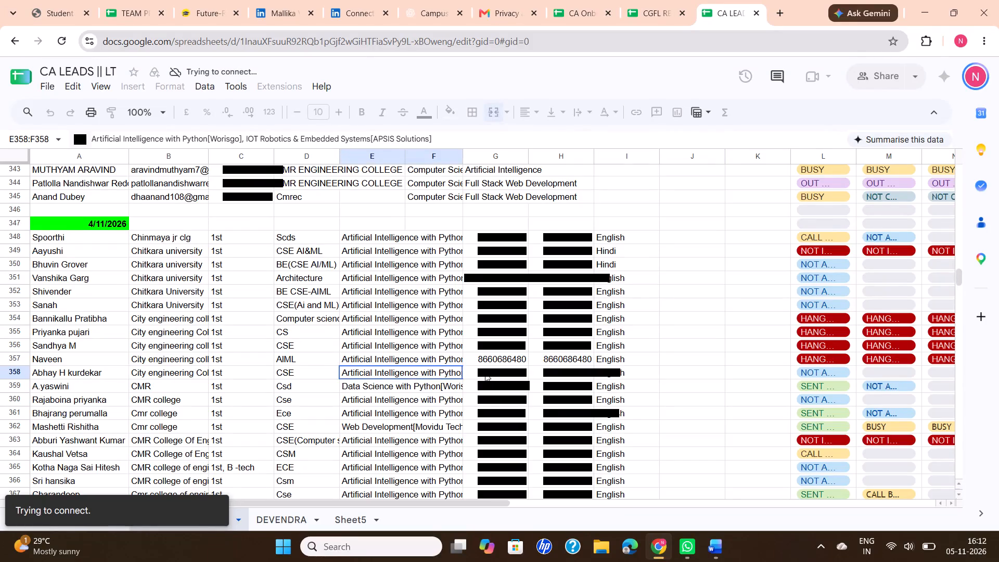
{"action": "left_click", "coordinate": [485, 373]}
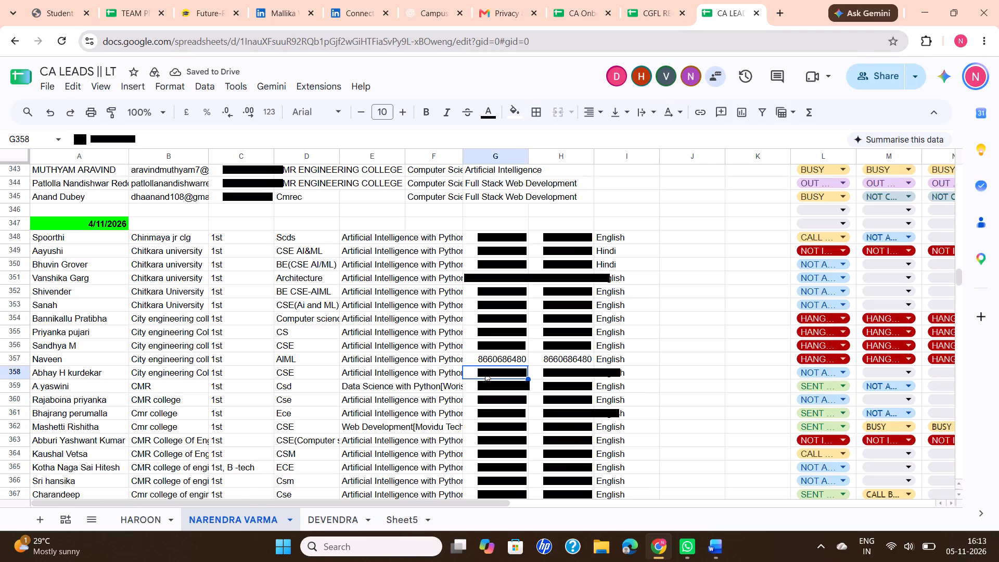
{"action": "left_click", "coordinate": [381, 372]}
{"action": "scroll", "coordinate": [381, 372], "scroll_direction": "right", "scroll_amount": 2}
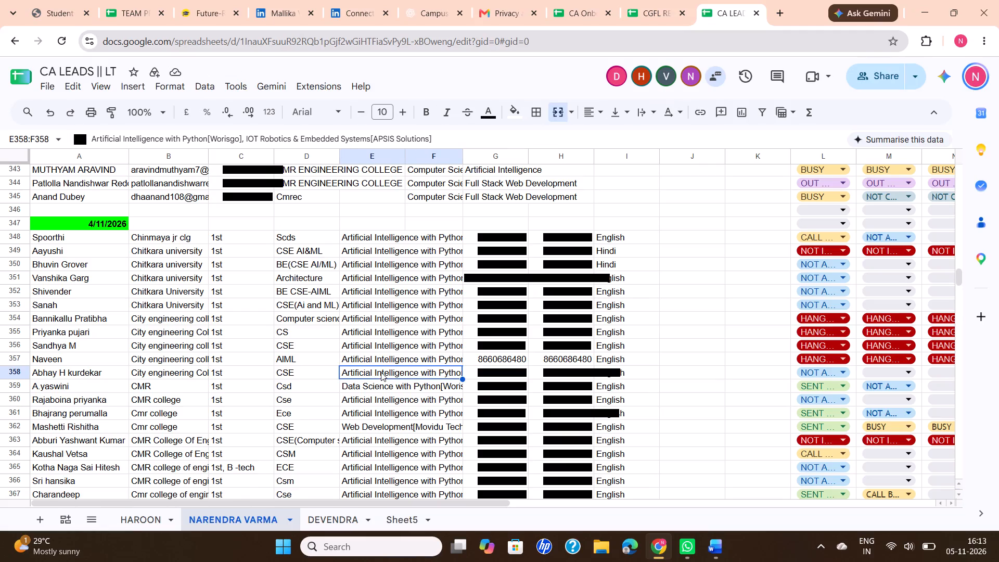
{"action": "scroll", "coordinate": [381, 372], "scroll_direction": "right", "scroll_amount": 2}
{"action": "left_click", "coordinate": [230, 371]}
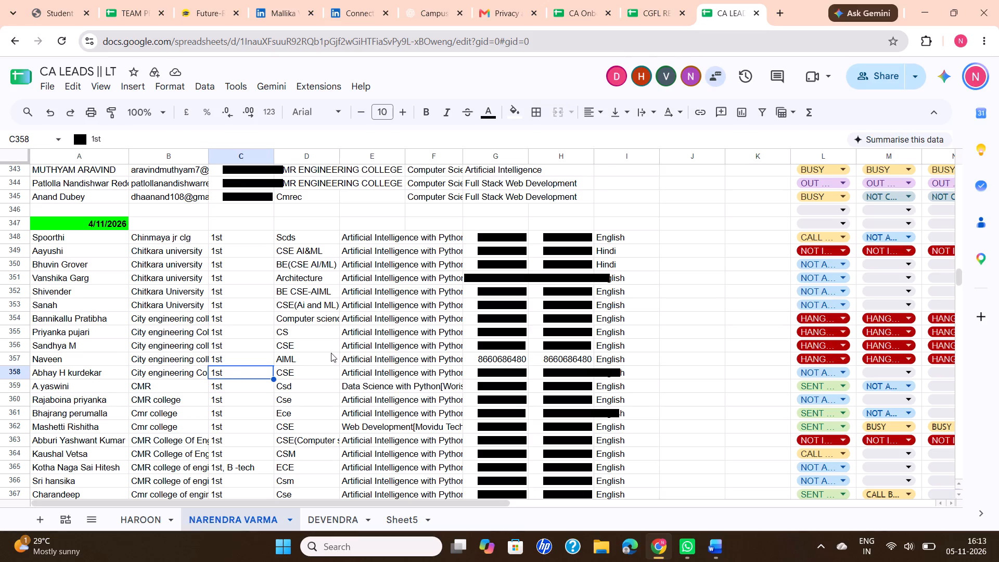
{"action": "left_click", "coordinate": [492, 366]}
{"action": "left_click", "coordinate": [480, 385]}
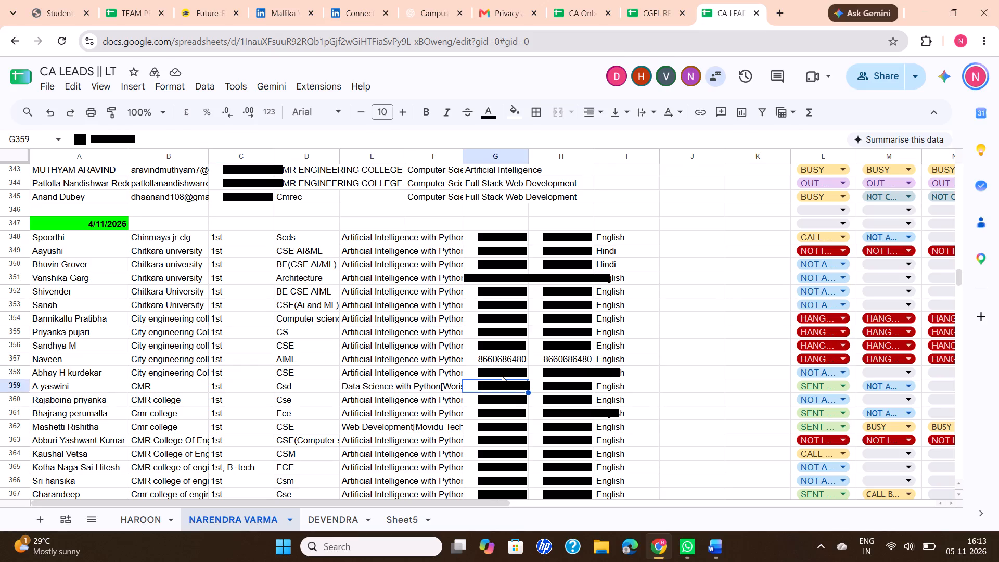
{"action": "left_click", "coordinate": [502, 376]}
{"action": "left_click", "coordinate": [574, 371]}
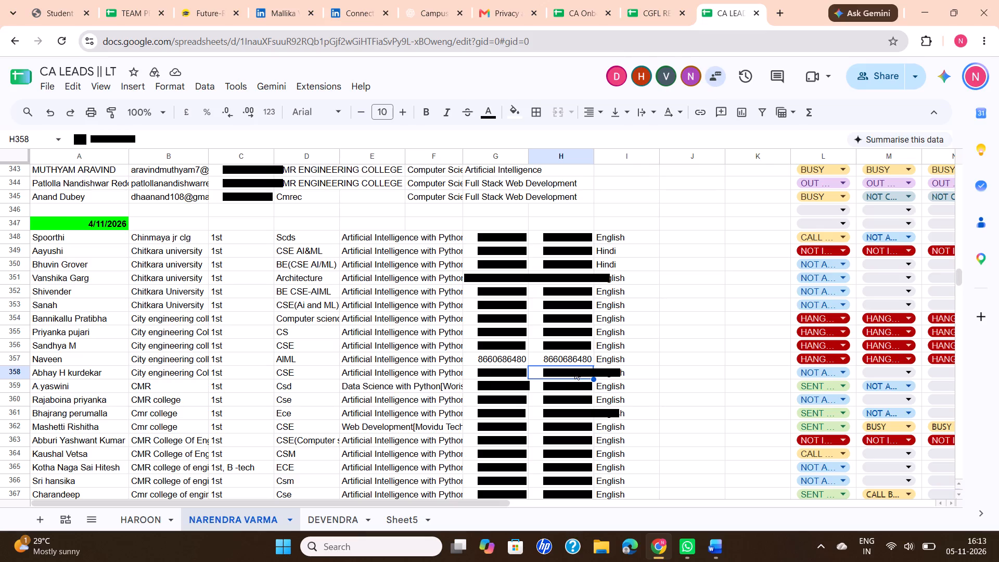
{"action": "left_click", "coordinate": [607, 372]}
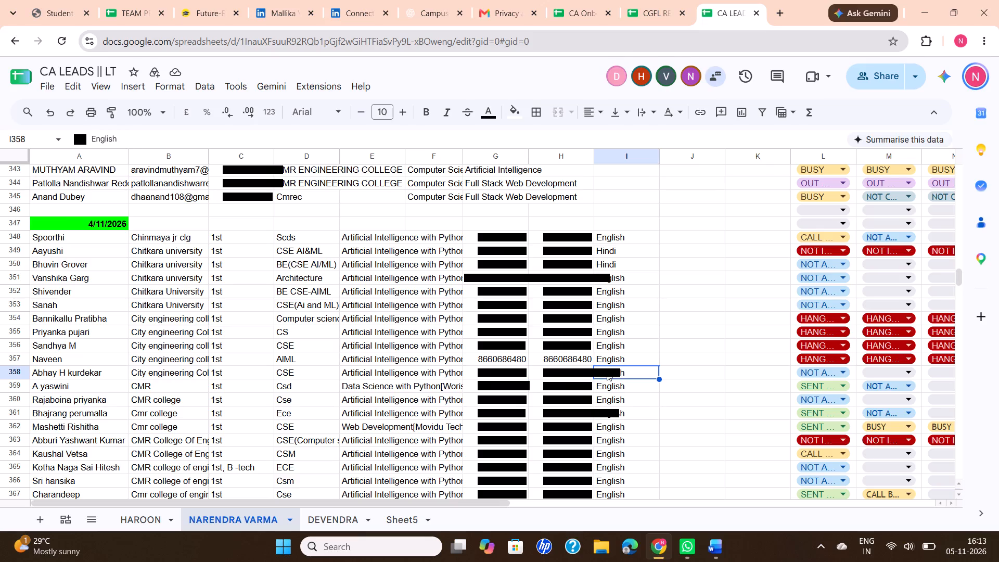
{"action": "left_click", "coordinate": [547, 374]}
{"action": "scroll", "coordinate": [547, 374], "scroll_direction": "right", "scroll_amount": 2}
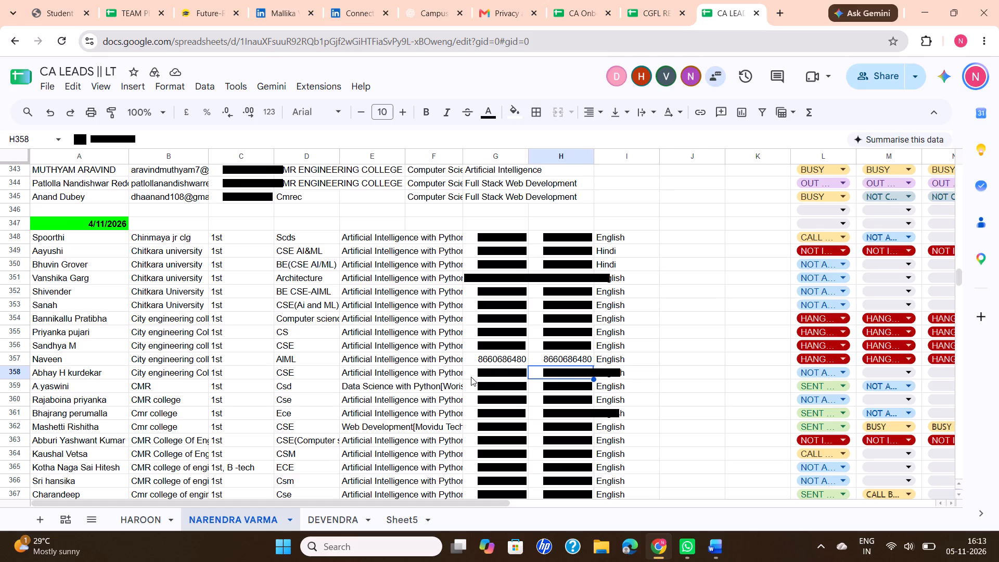
{"action": "left_click", "coordinate": [471, 377]}
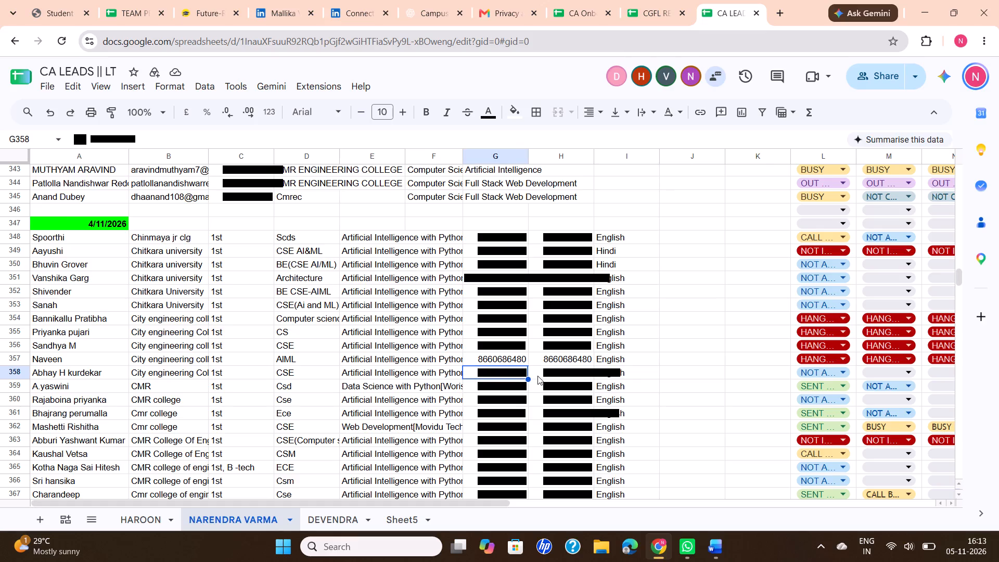